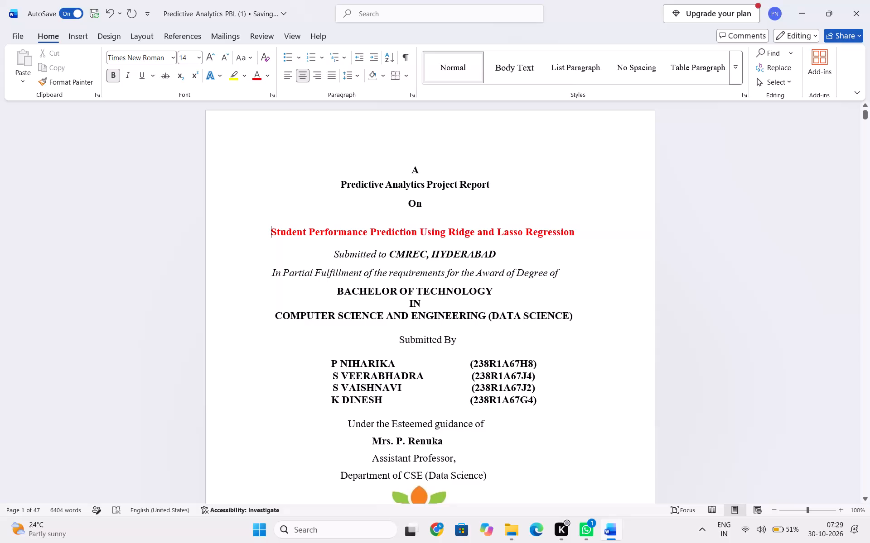
# Insert eight leading spaces before the "In Partial Fulfillment of the requirements" line on the cover page to shift it right.
pyautogui.click(266, 274)
pyautogui.press('space')
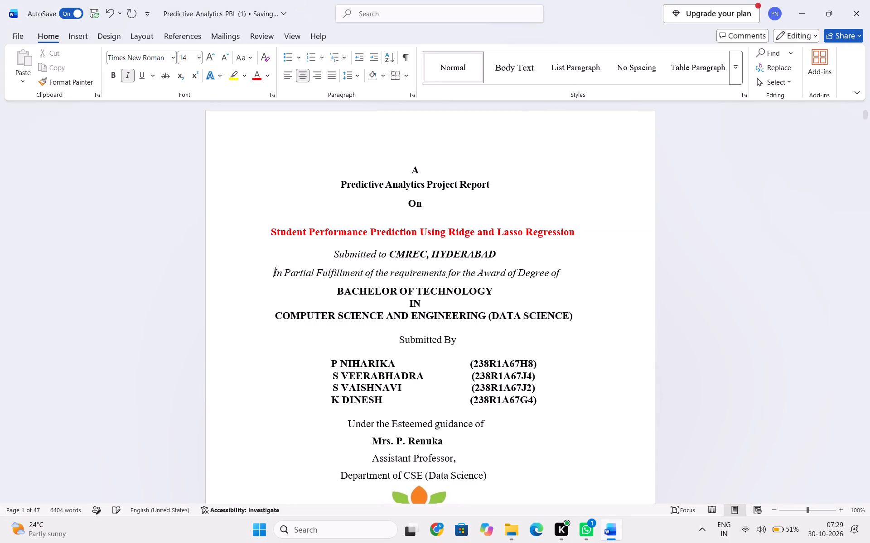
pyautogui.press('space')
pyautogui.press('space')
pyautogui.press('space')
pyautogui.press('space')
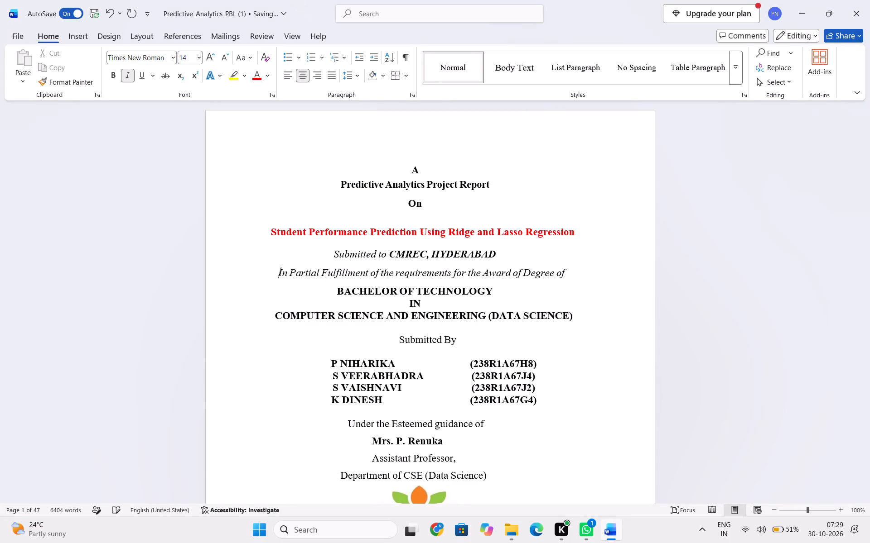
pyautogui.press('space')
pyautogui.press('space')
pyautogui.press('space')
# Add three leading spaces each to the red project title and the "Submitted to CMREC, HYDERABAD" line to shift them right.
pyautogui.click(267, 218)
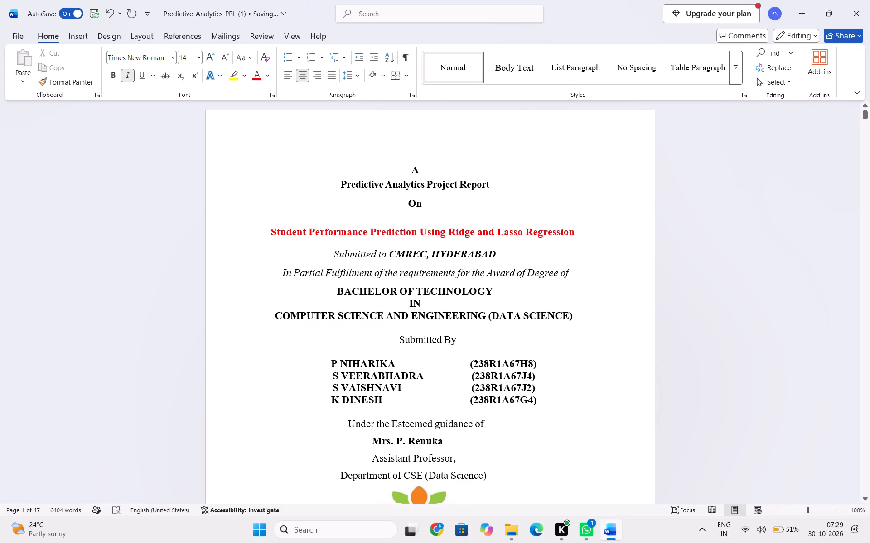
pyautogui.press('space')
pyautogui.press('space')
pyautogui.press('space')
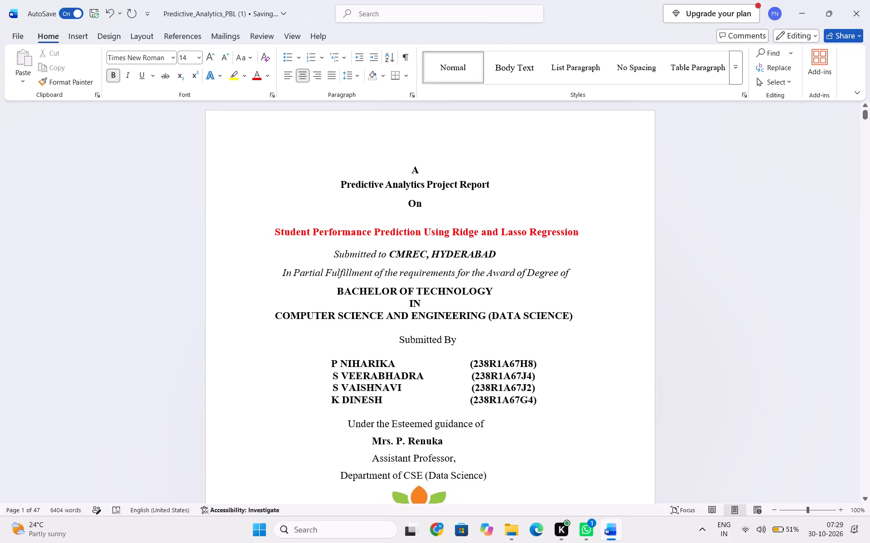
pyautogui.click(326, 248)
pyautogui.press('space')
pyautogui.press('space')
pyautogui.press('space')
# Shift the "Predictive Analytics Project Report" line right with four leading spaces, keeping it on one line.
pyautogui.click(334, 184)
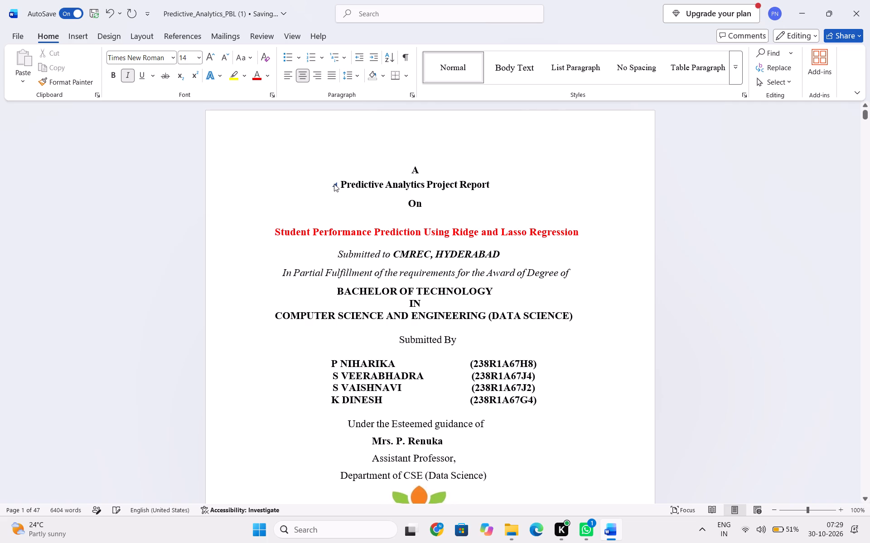
pyautogui.click(334, 183)
pyautogui.click(341, 183)
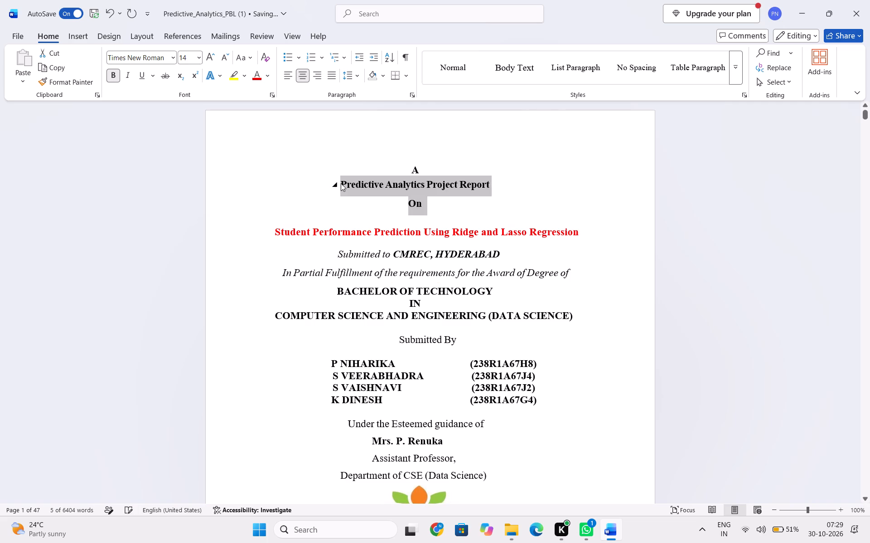
pyautogui.press('space')
pyautogui.press('space')
pyautogui.press('space')
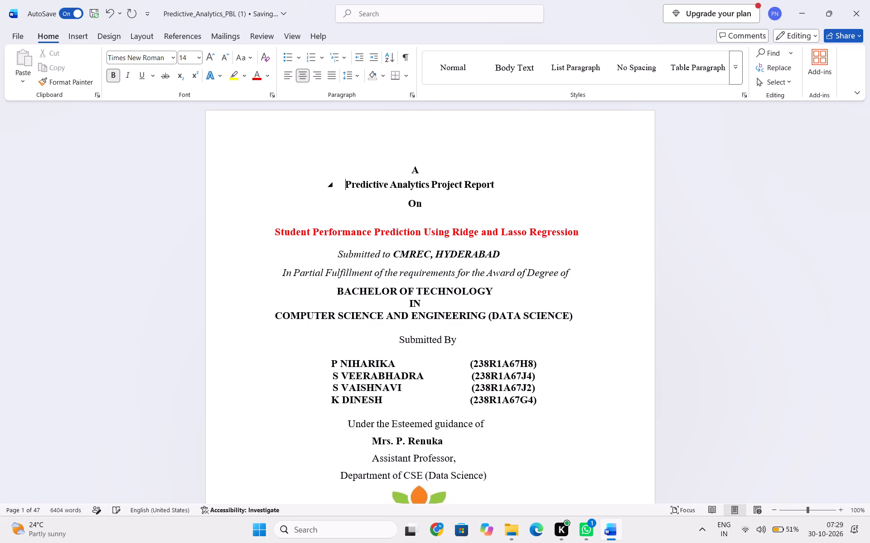
pyautogui.press('space')
pyautogui.press('space')
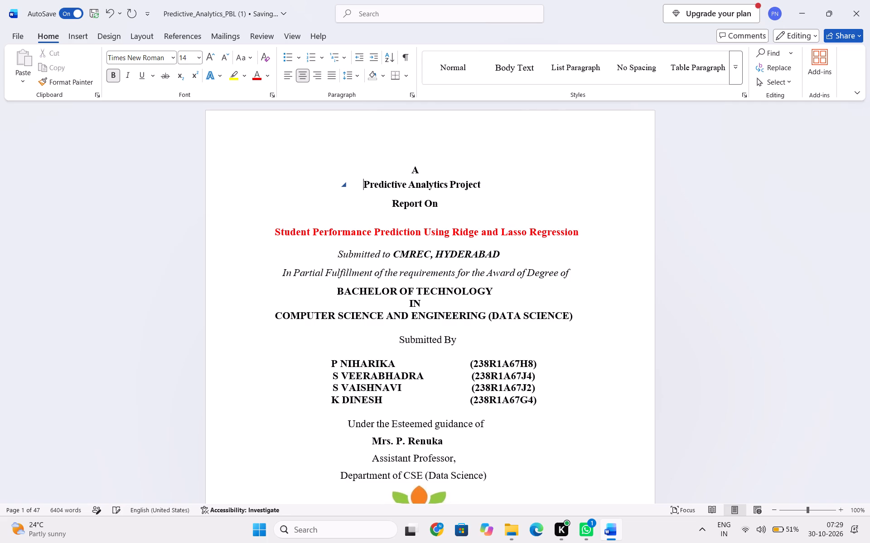
pyautogui.press('BackSpace')
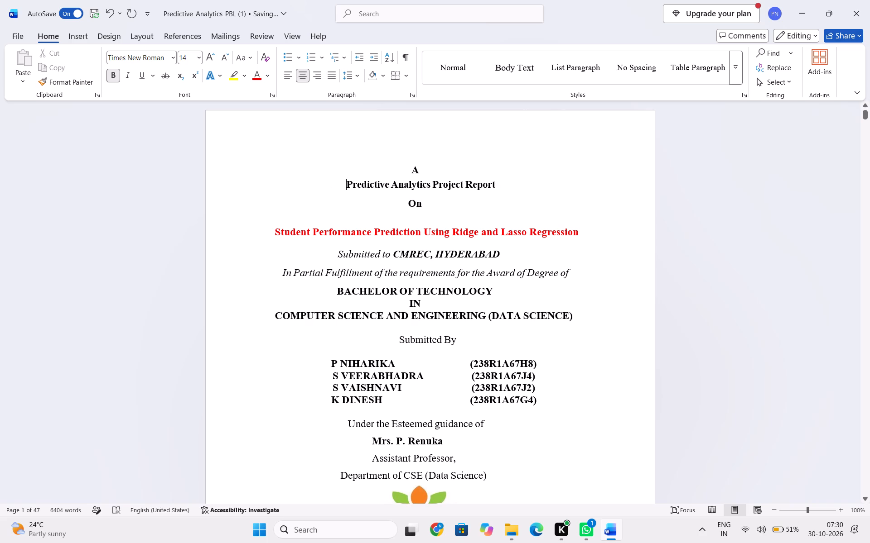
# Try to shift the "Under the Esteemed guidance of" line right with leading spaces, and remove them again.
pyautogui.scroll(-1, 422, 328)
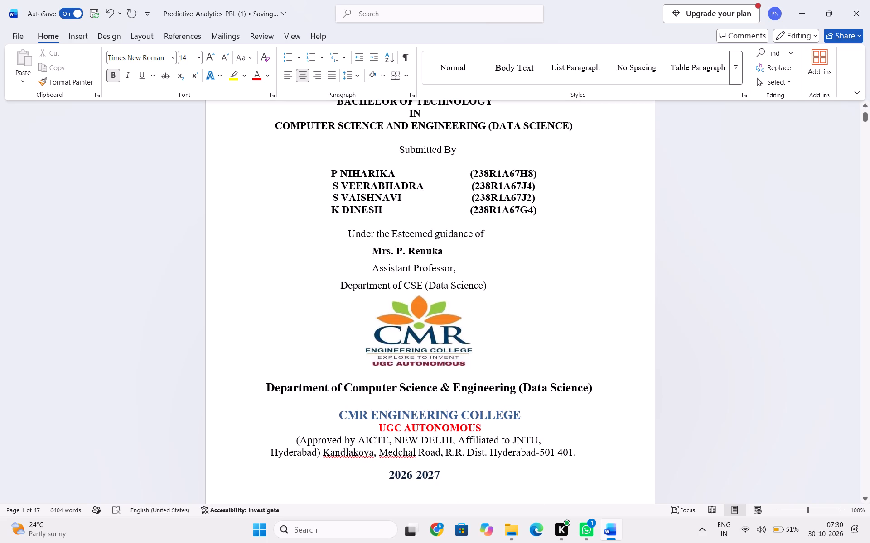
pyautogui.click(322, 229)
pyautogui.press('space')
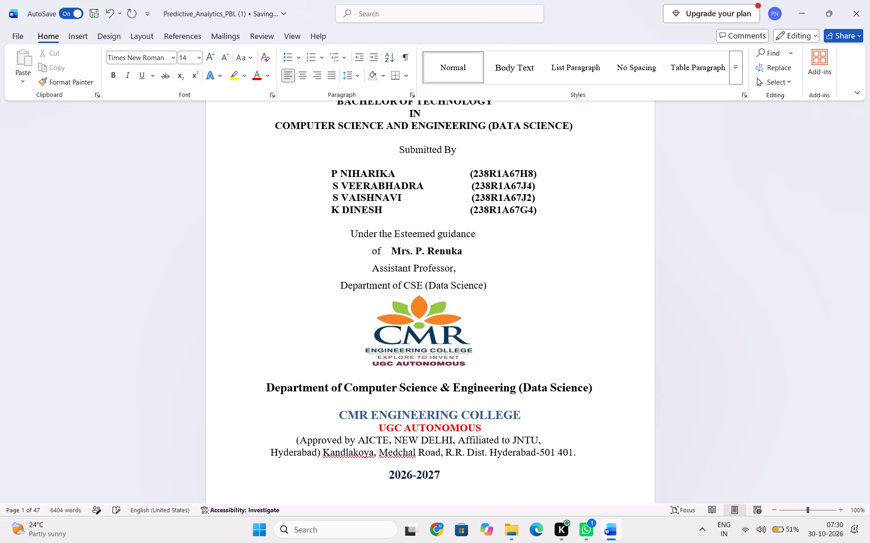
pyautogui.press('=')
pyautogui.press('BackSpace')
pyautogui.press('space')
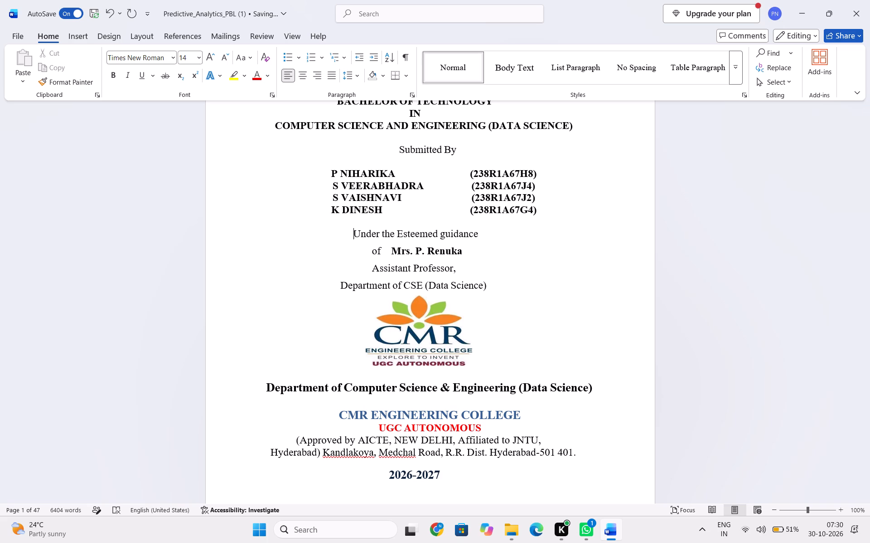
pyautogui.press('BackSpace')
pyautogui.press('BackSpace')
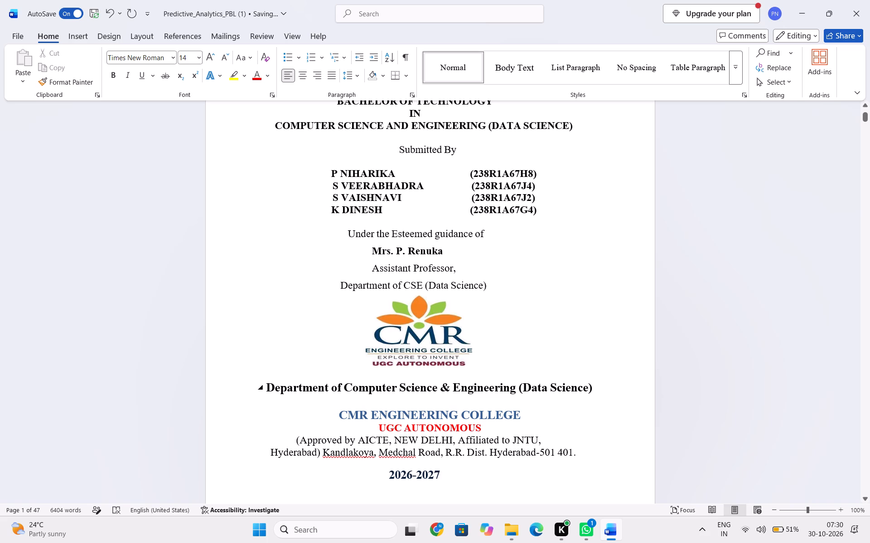
# Move the CMR Engineering College logo on the cover page slightly down from the "Department of CSE (Data Science)" line.
pyautogui.scroll(1, 434, 337)
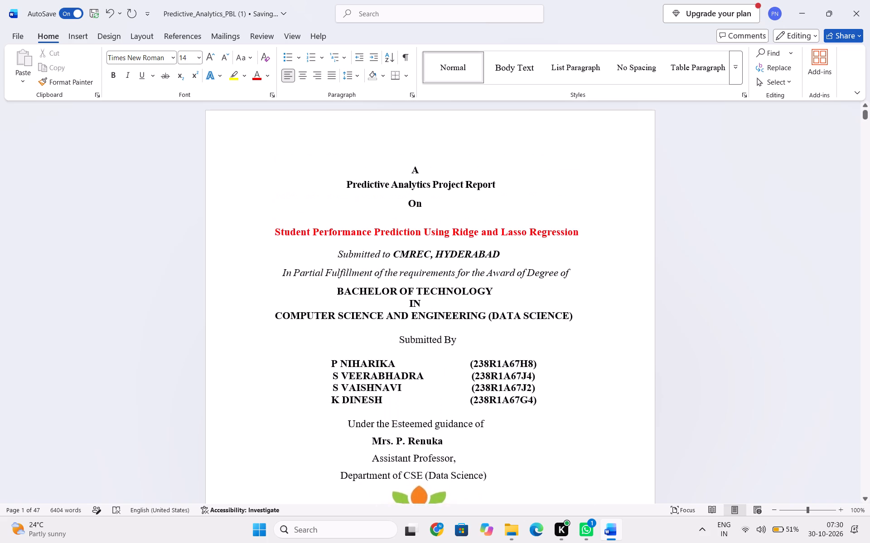
pyautogui.scroll(-1, 434, 337)
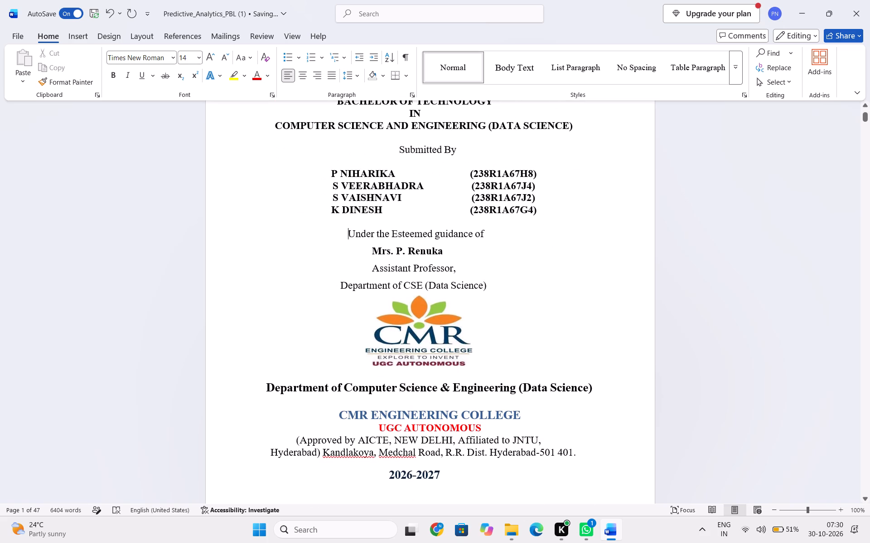
pyautogui.moveTo(417, 315); pyautogui.dragTo(414, 323)
pyautogui.click(417, 323)
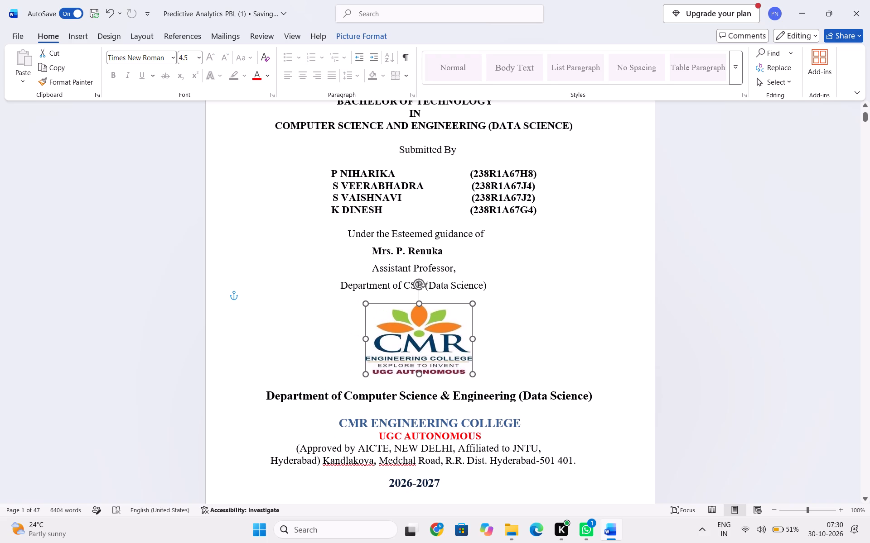
pyautogui.click(297, 327)
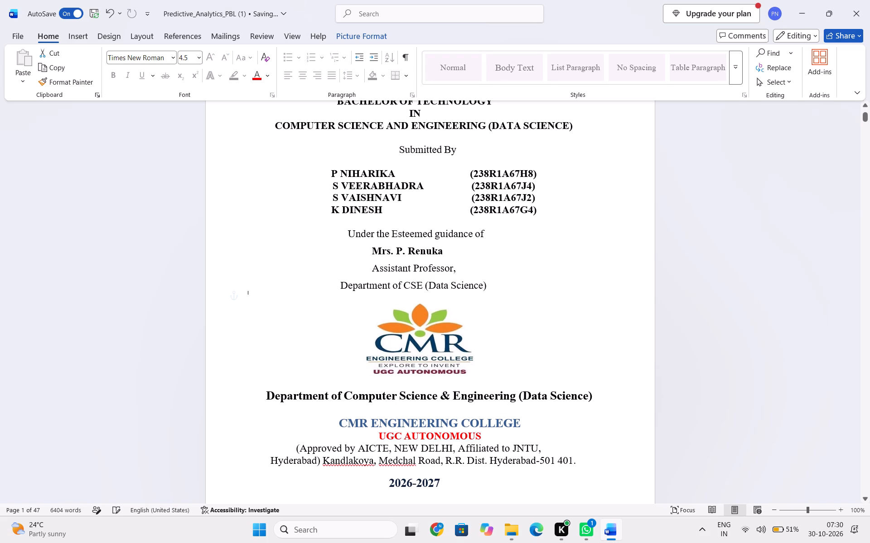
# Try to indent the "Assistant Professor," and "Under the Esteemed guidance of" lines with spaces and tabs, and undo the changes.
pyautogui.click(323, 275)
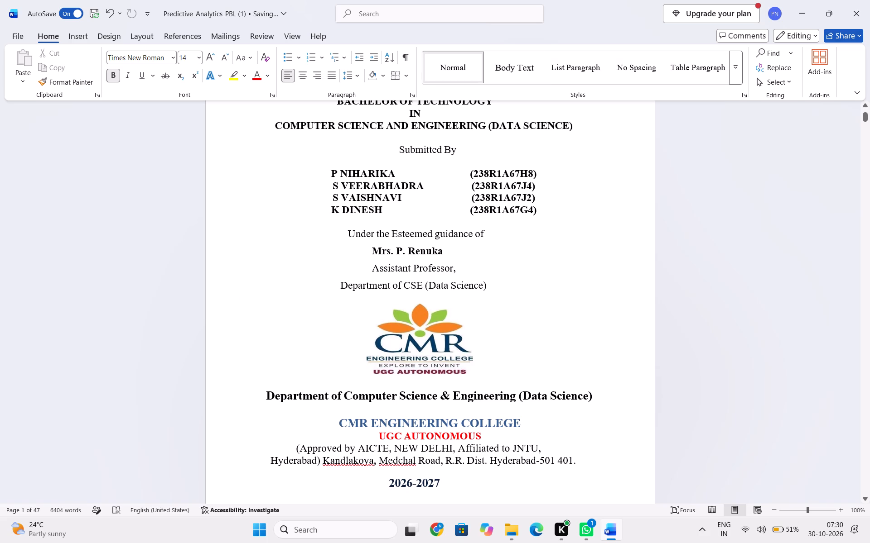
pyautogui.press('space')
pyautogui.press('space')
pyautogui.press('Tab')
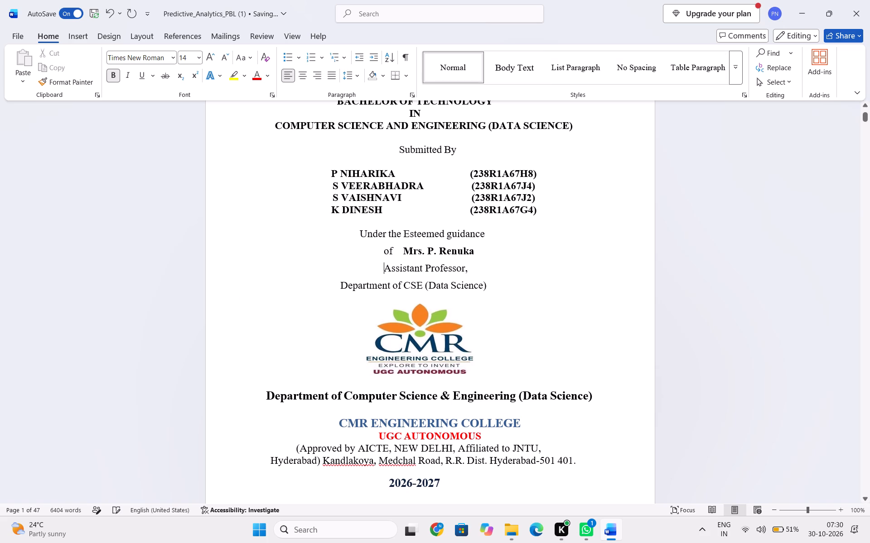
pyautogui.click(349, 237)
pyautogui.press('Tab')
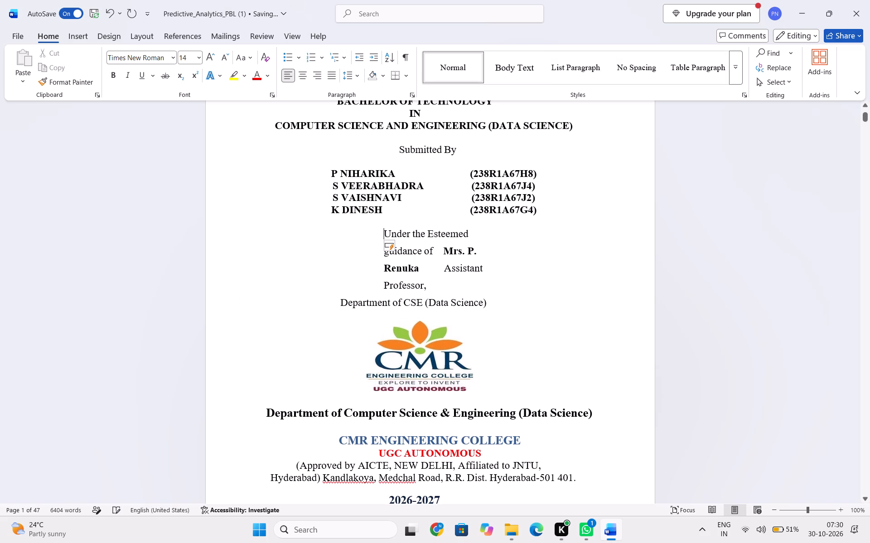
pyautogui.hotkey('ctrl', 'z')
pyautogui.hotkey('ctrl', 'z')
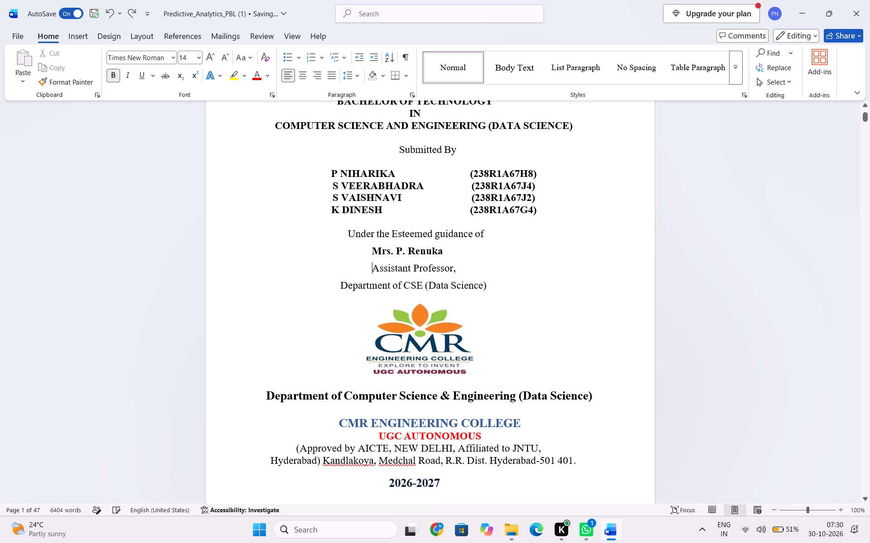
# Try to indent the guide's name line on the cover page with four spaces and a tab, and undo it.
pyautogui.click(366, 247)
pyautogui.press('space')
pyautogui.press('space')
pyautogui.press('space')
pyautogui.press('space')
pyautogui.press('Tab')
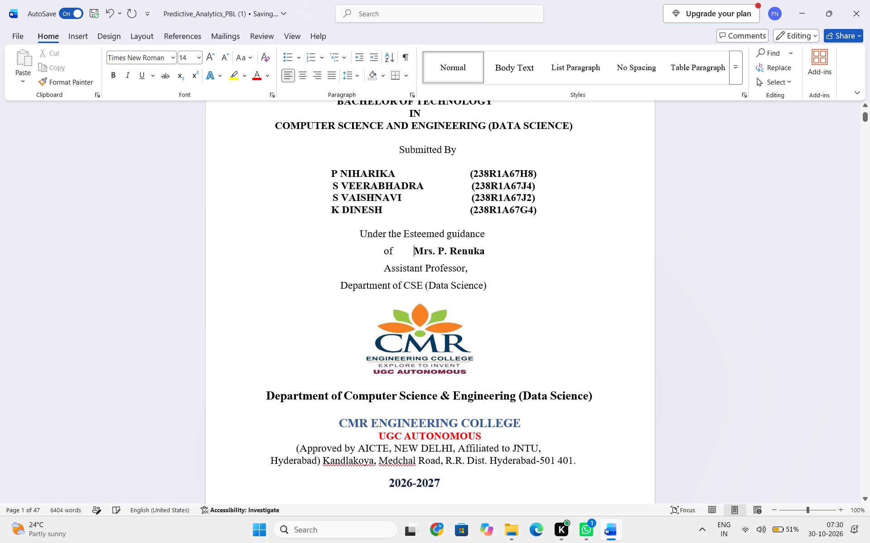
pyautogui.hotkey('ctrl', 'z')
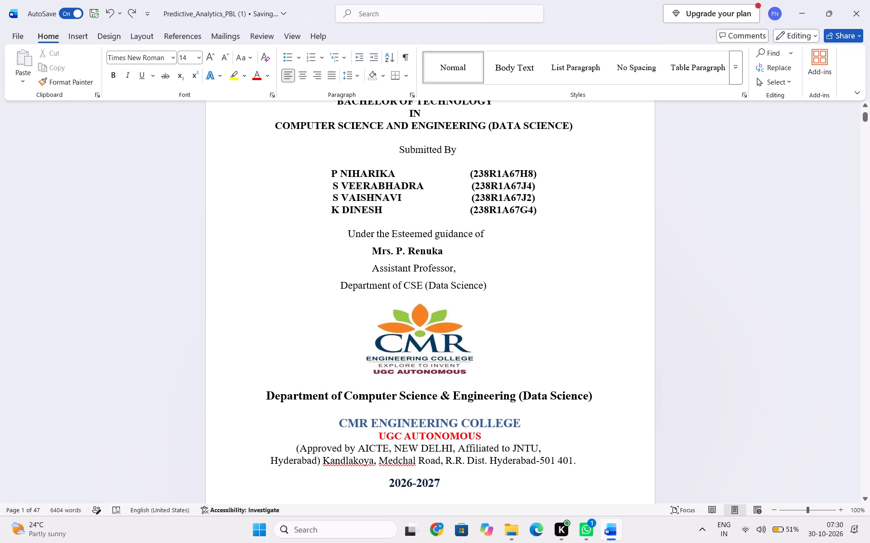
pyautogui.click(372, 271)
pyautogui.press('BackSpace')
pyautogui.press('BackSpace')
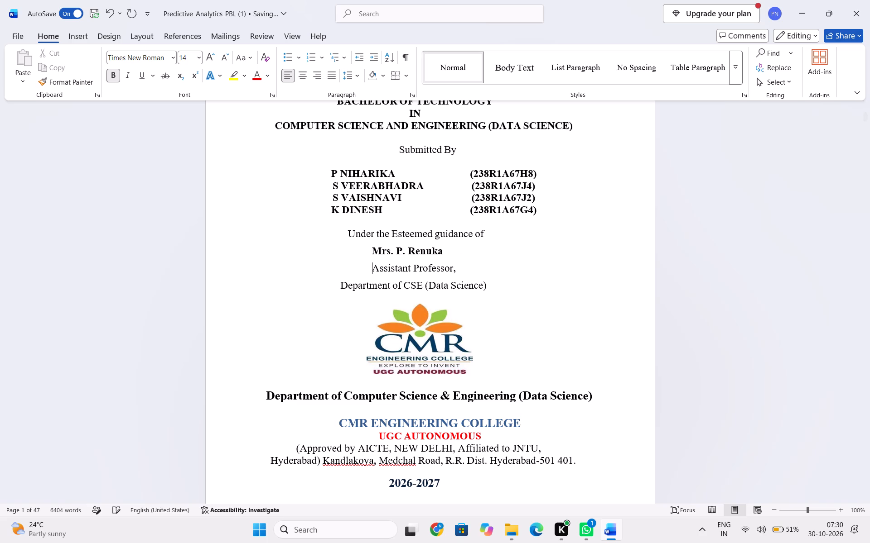
# Split "thedepartment" into "the department" in the fourth paragraph of the Acknowledgement.
pyautogui.click(506, 384)
pyautogui.scroll(-1, 502, 376)
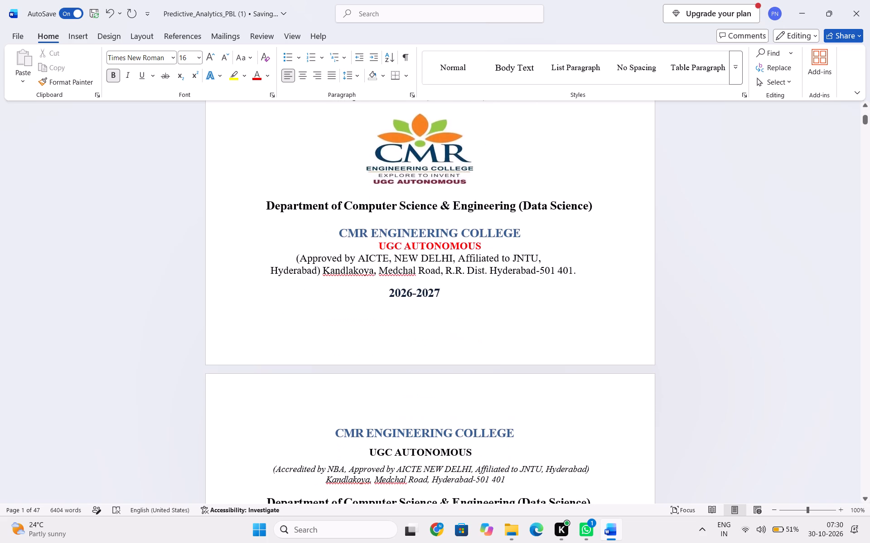
pyautogui.scroll(-2, 502, 376)
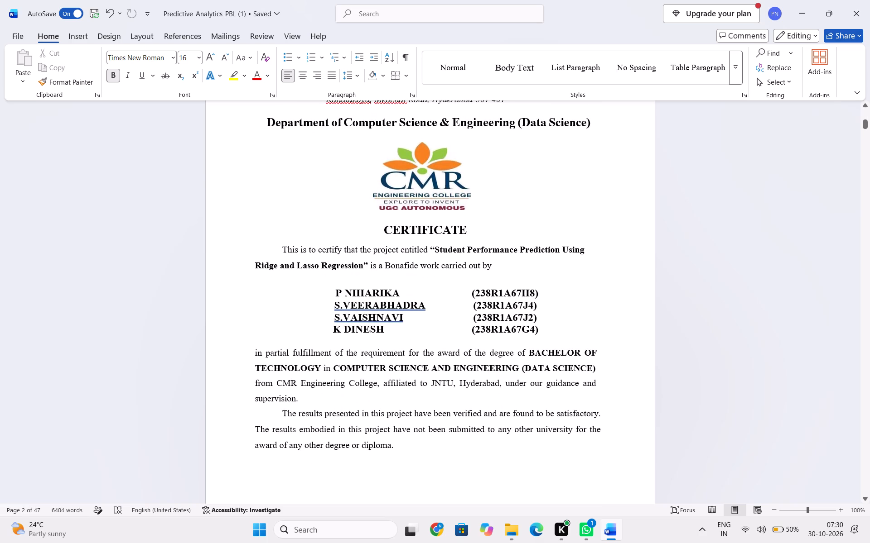
pyautogui.scroll(-1, 502, 376)
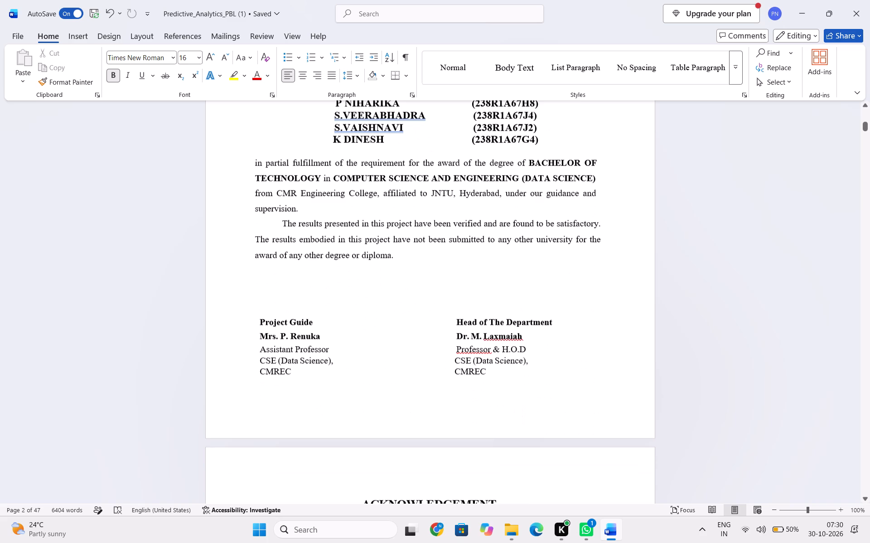
pyautogui.scroll(-1, 502, 376)
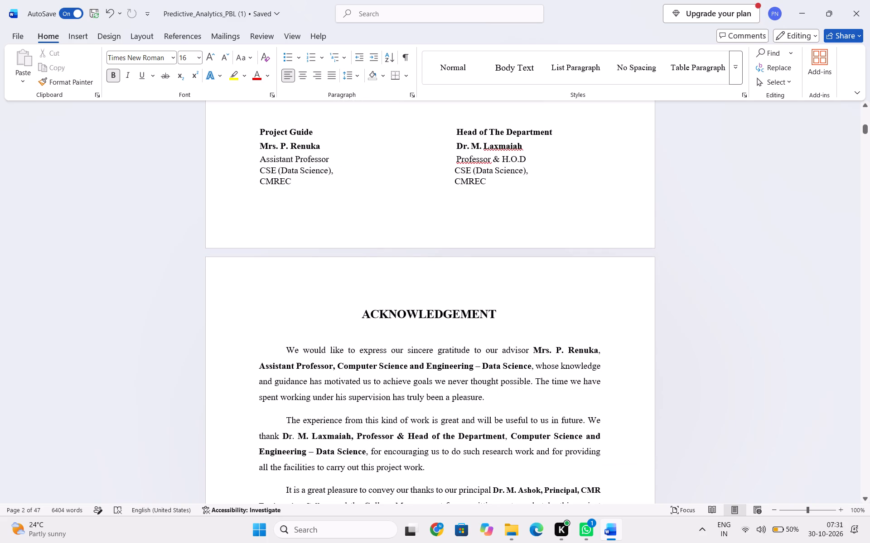
pyautogui.scroll(-1, 506, 339)
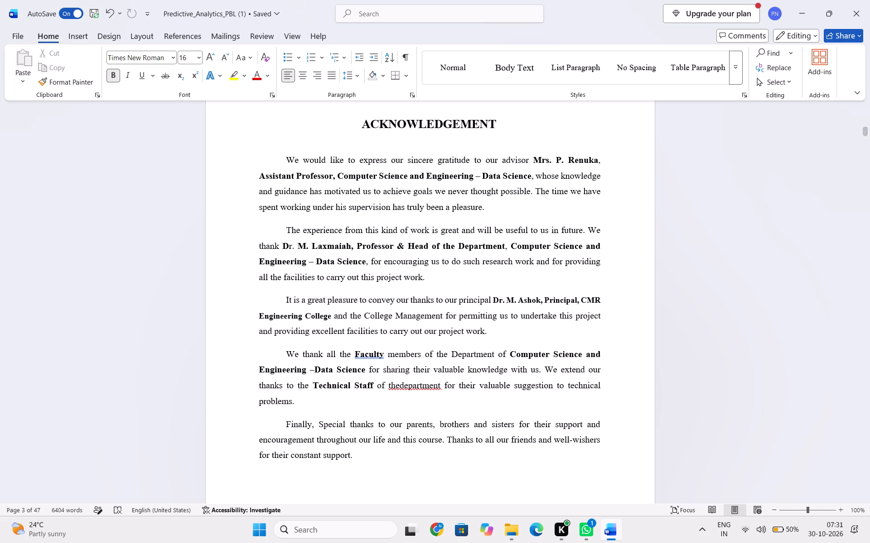
pyautogui.click(401, 385)
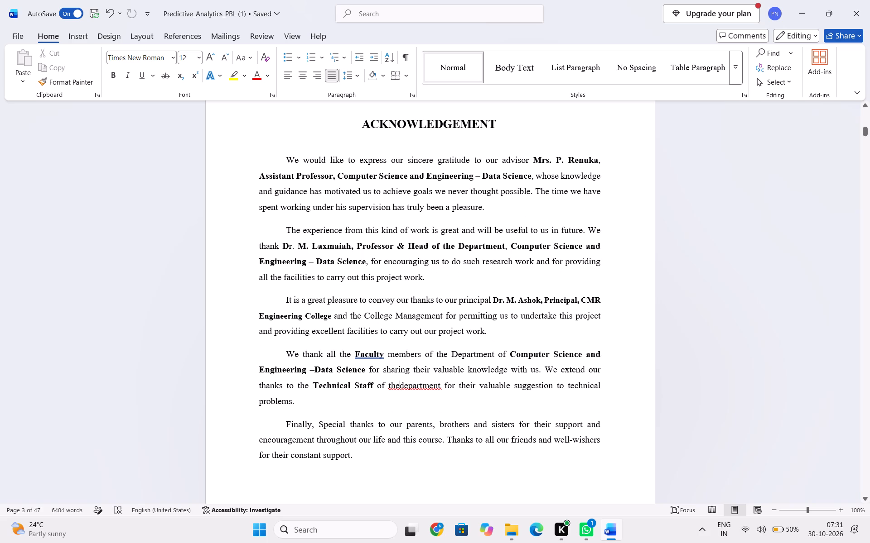
pyautogui.press('space')
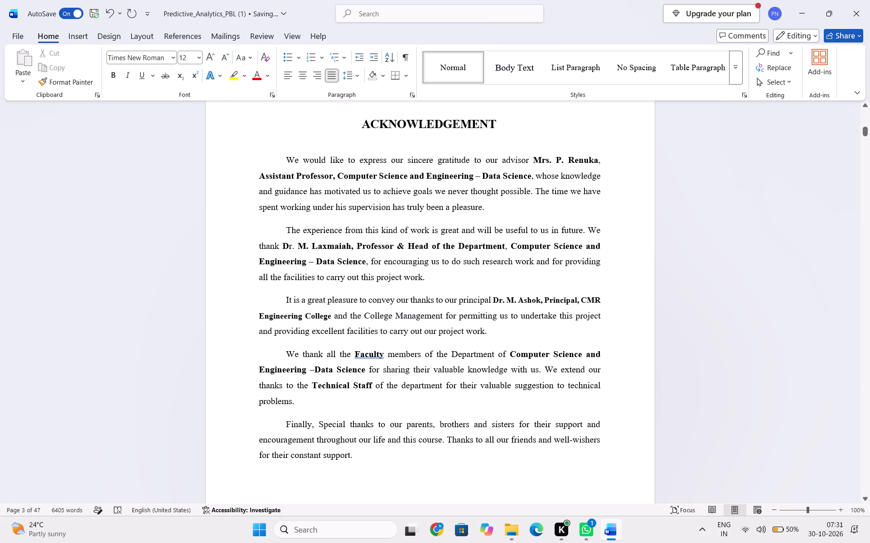
# Review the front pages of the report, from the cover page through the Certificate and Acknowledgement to the Declaration.
pyautogui.scroll(3, 402, 373)
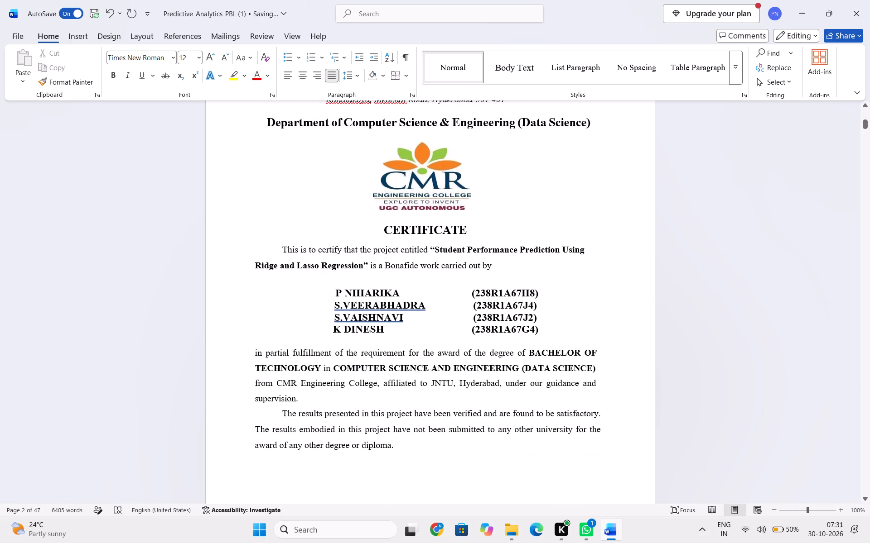
pyautogui.scroll(2, 402, 373)
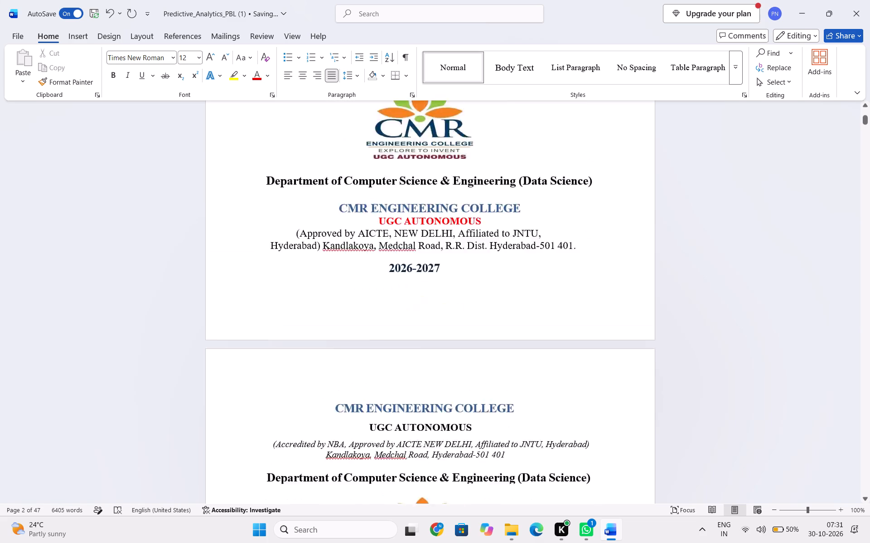
pyautogui.scroll(3, 402, 373)
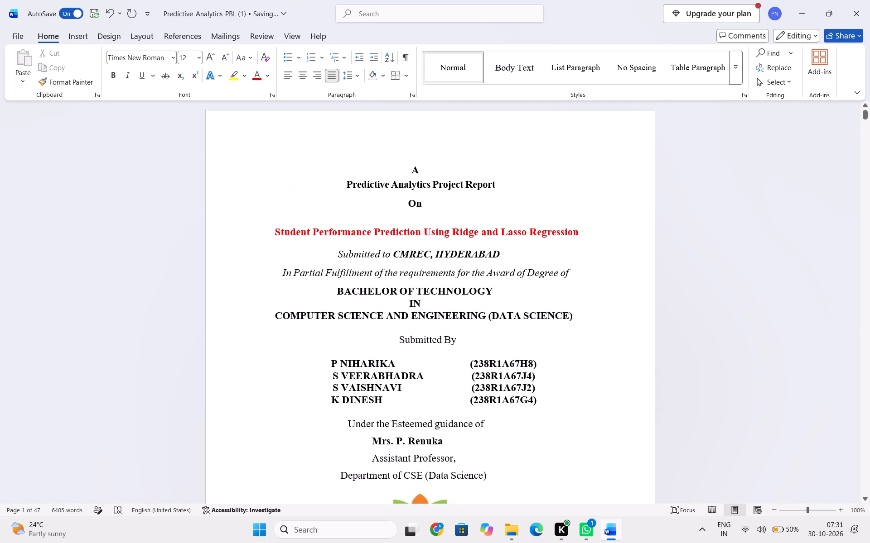
pyautogui.scroll(-6, 402, 373)
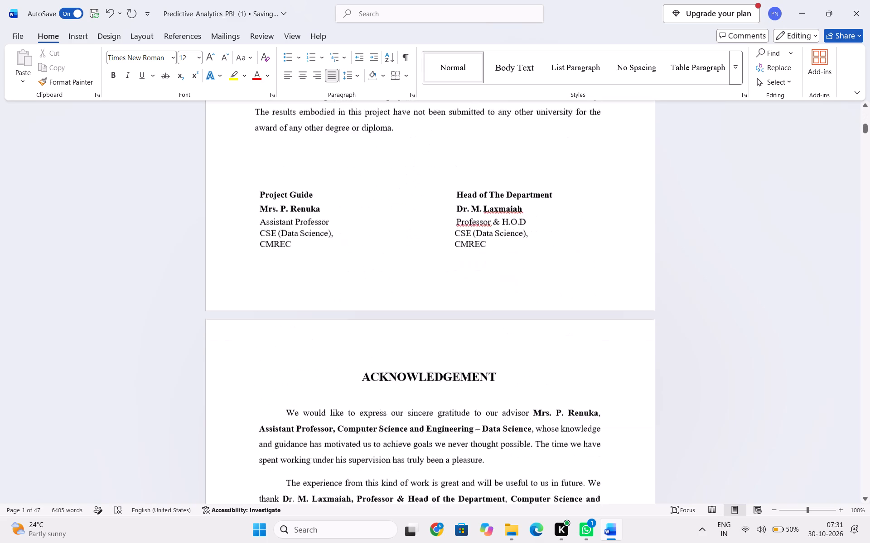
pyautogui.scroll(-1, 402, 373)
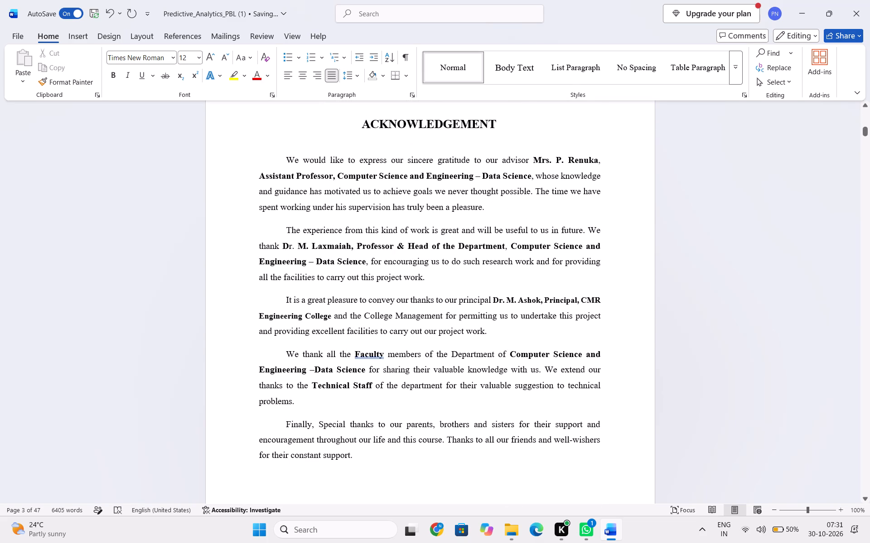
pyautogui.scroll(-3, 402, 373)
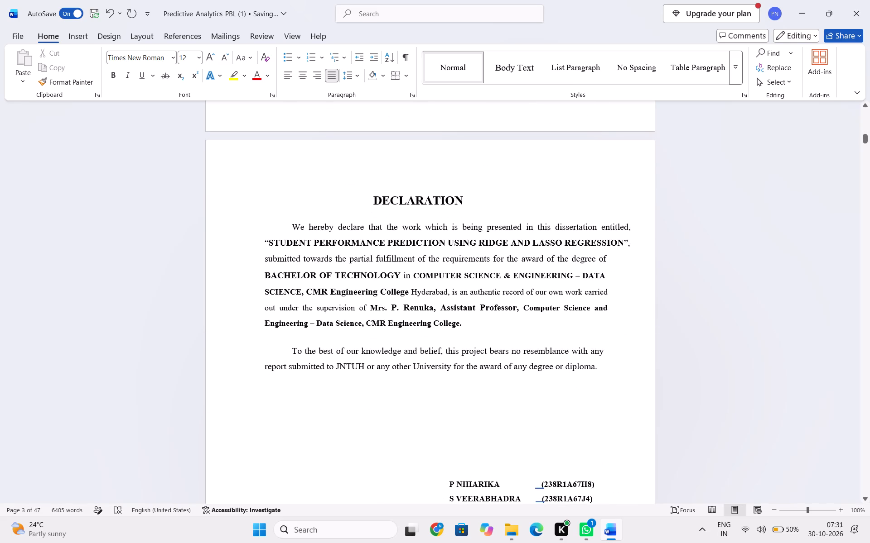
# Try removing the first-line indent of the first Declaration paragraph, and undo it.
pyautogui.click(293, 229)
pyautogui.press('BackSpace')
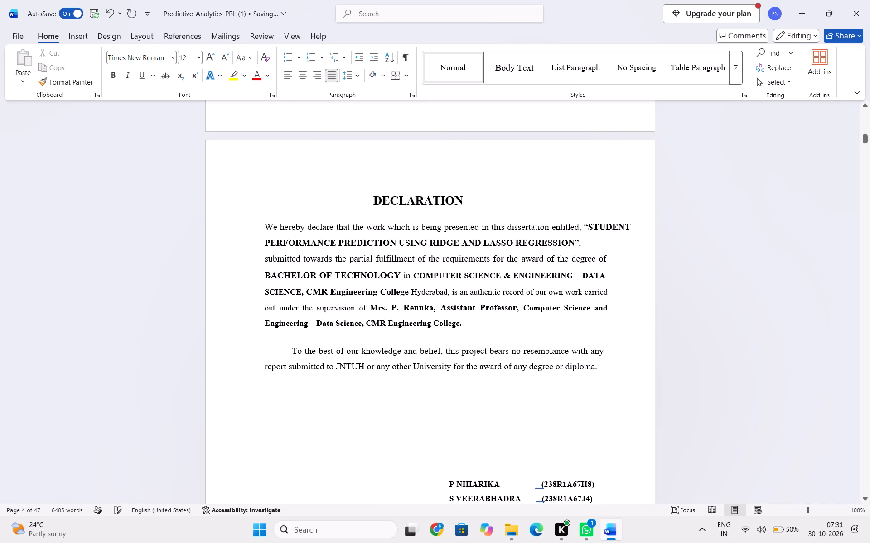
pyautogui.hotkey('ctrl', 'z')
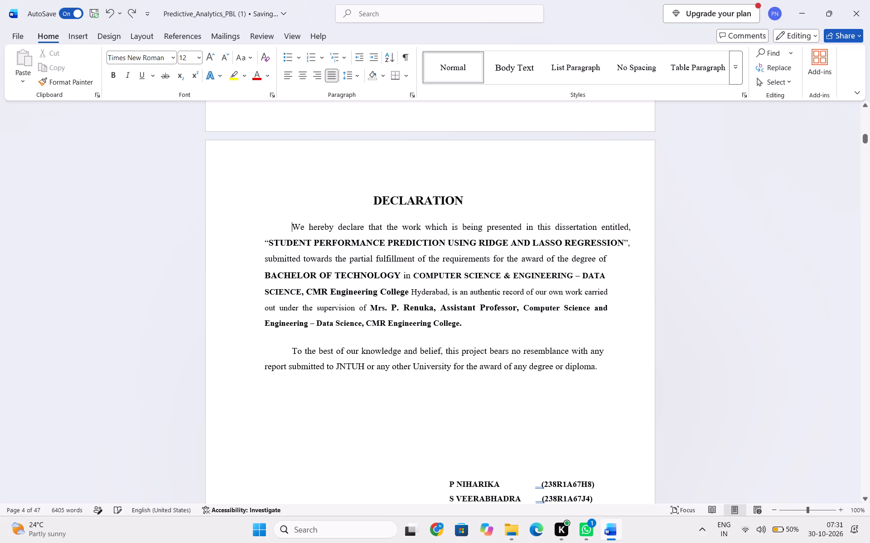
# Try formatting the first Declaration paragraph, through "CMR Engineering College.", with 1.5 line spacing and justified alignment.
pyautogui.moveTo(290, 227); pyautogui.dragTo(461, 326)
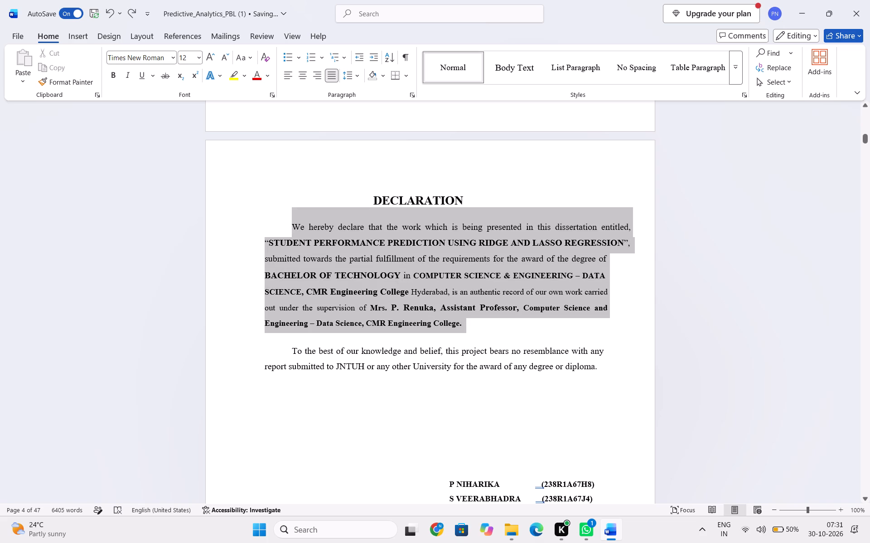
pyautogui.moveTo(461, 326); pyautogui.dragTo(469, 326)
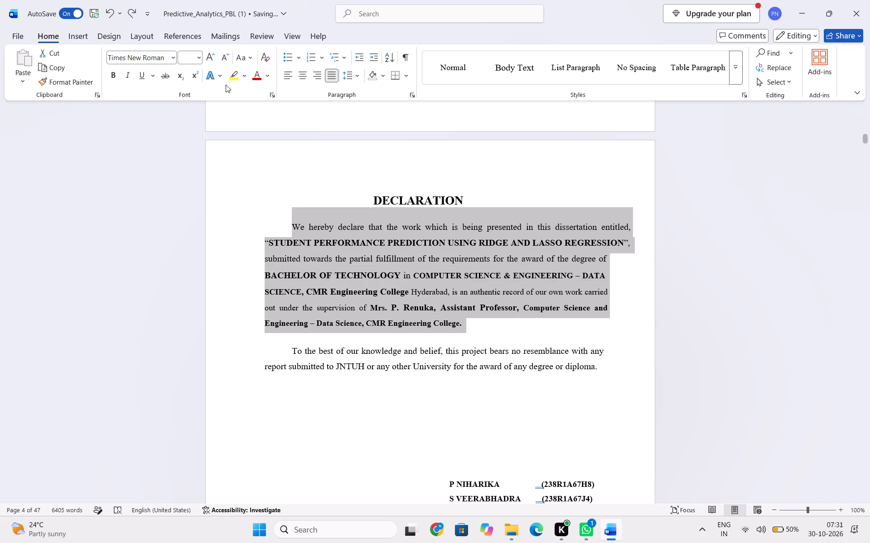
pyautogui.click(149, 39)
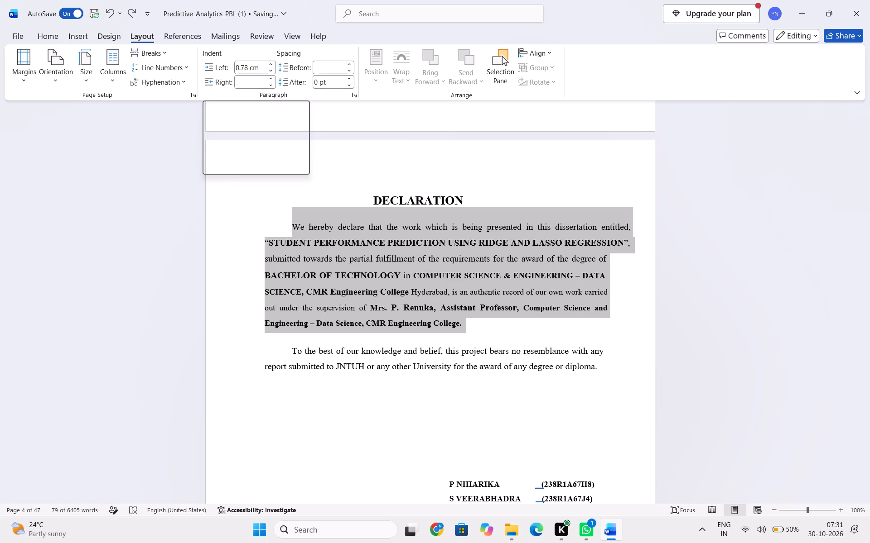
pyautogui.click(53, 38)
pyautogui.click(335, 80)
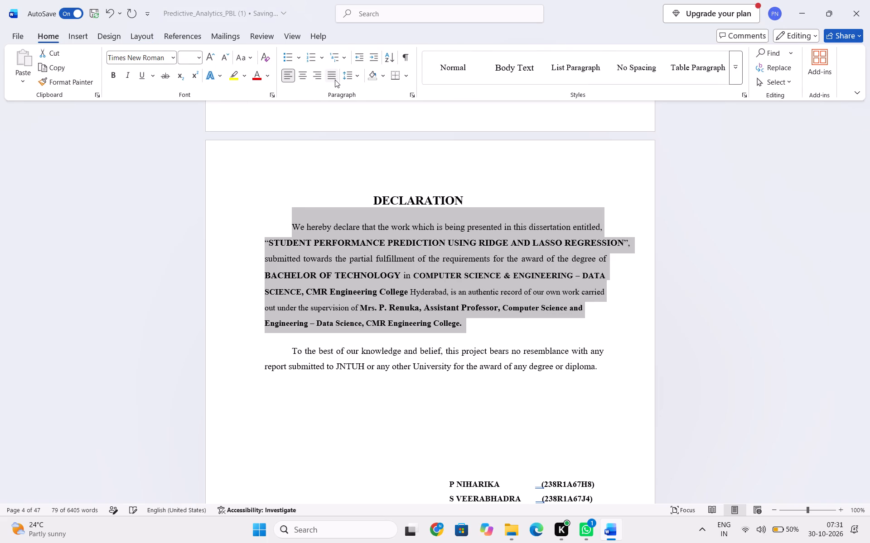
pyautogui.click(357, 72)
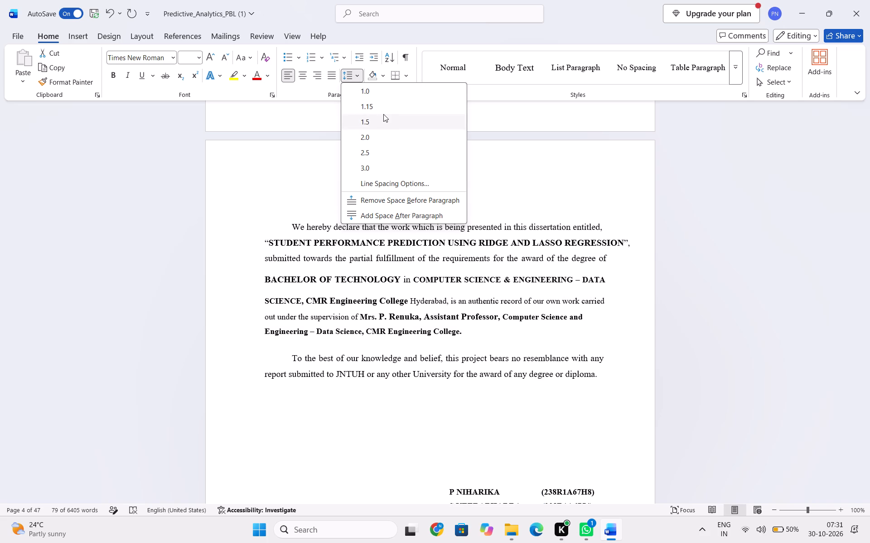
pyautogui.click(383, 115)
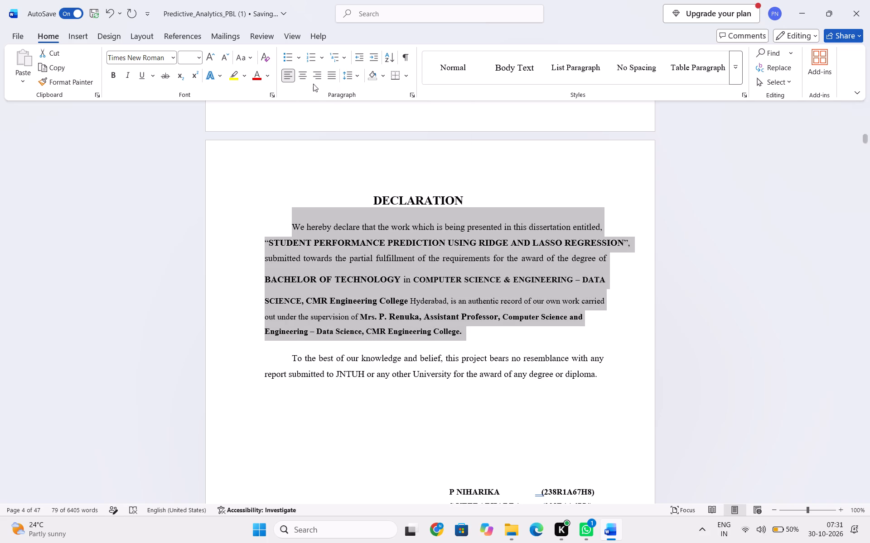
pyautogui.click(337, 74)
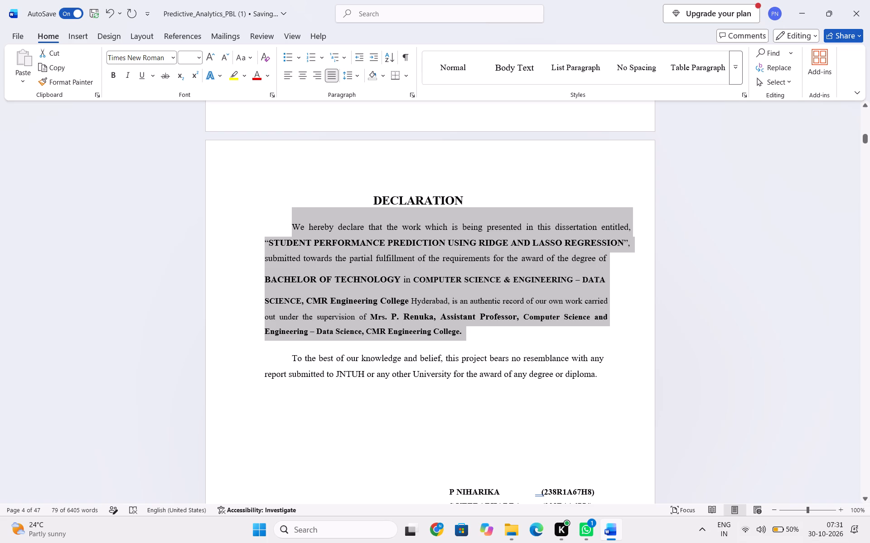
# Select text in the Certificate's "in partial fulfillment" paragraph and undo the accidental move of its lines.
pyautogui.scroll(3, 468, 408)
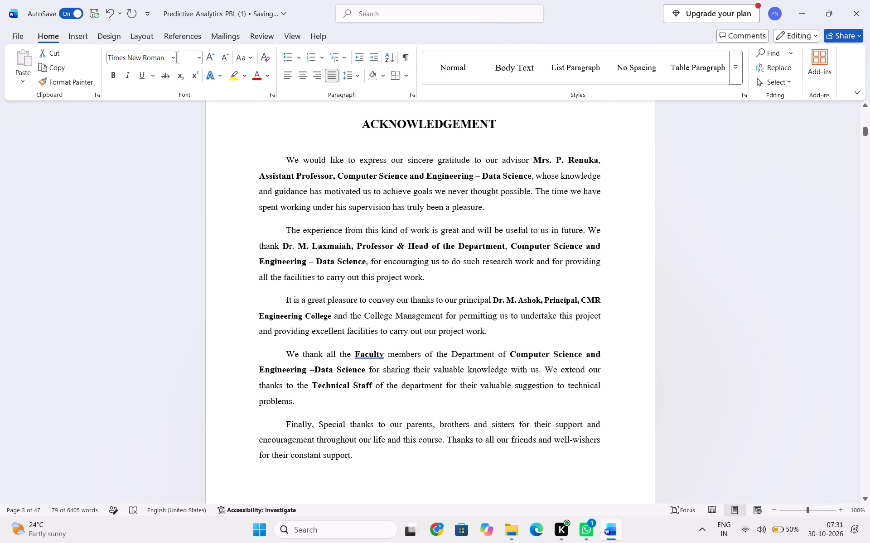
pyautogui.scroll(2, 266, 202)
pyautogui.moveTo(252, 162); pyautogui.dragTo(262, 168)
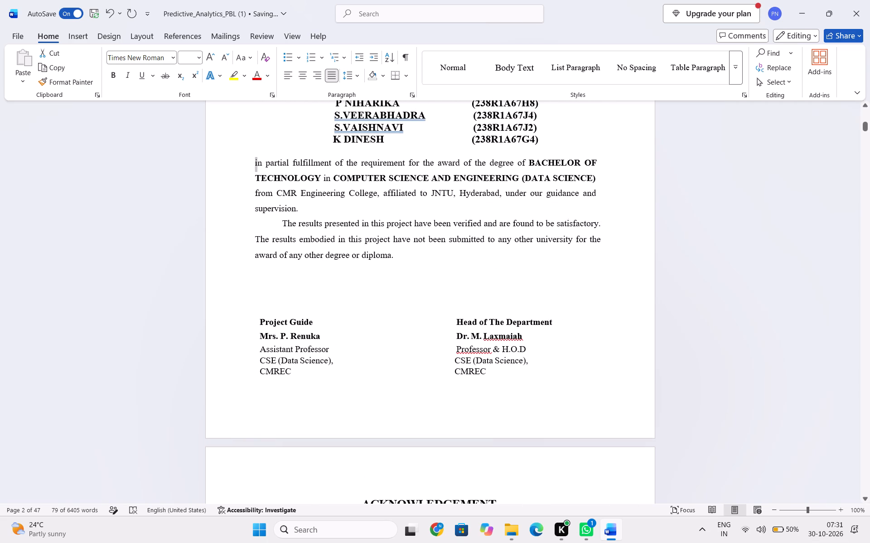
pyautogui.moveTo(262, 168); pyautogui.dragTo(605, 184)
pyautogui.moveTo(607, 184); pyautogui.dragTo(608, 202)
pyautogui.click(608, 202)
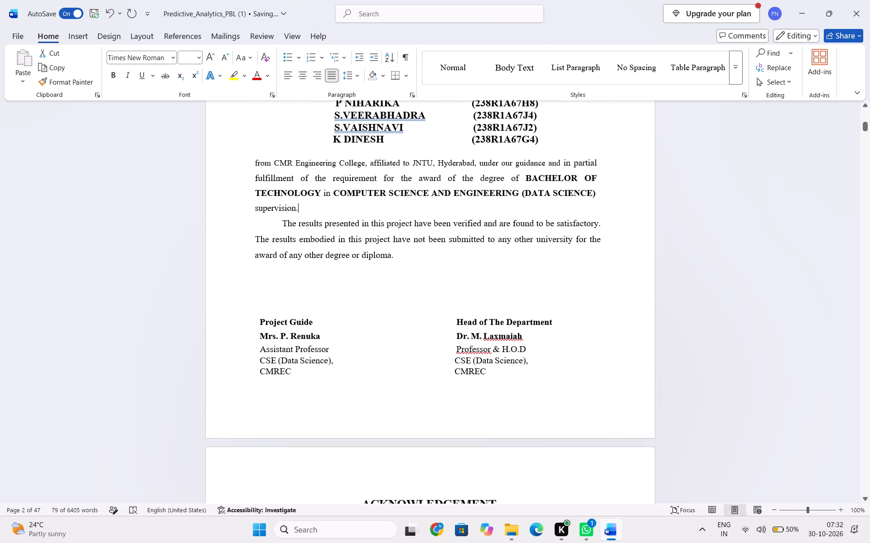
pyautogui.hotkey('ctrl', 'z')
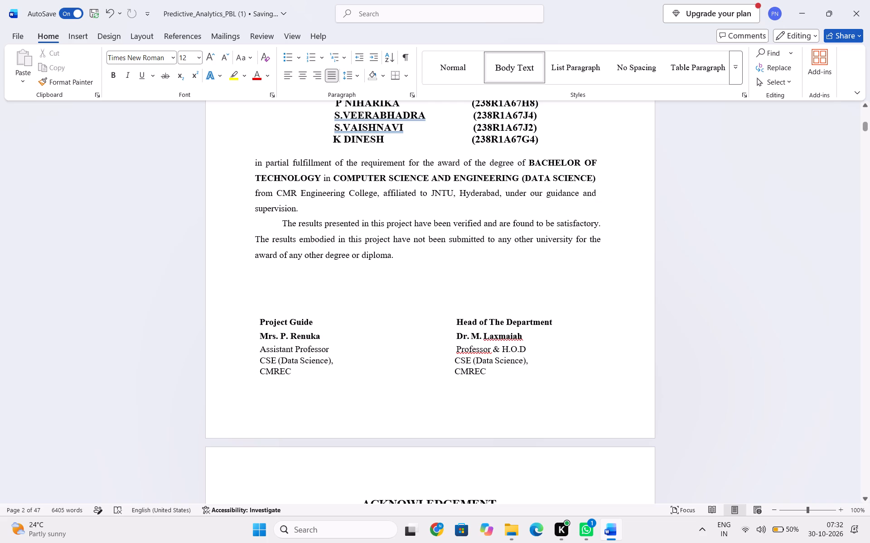
# Check the indent and spacing settings of the Certificate's "in partial fulfillment" paragraph.
pyautogui.click(402, 179)
pyautogui.moveTo(249, 164); pyautogui.dragTo(502, 218)
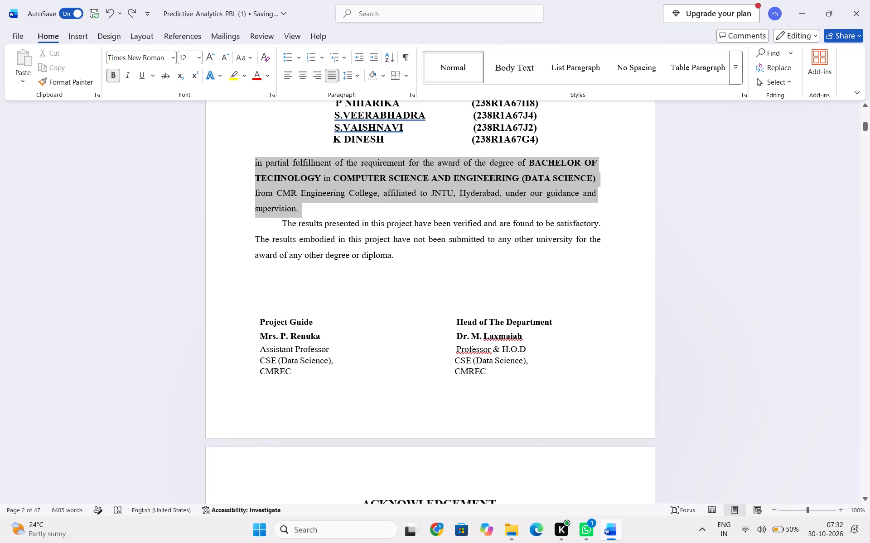
pyautogui.moveTo(502, 218); pyautogui.dragTo(592, 200)
pyautogui.click(596, 199)
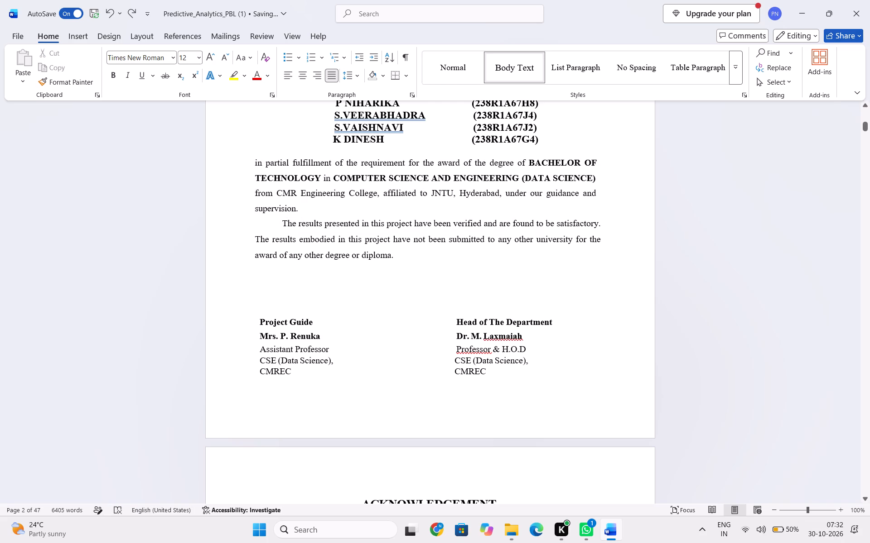
pyautogui.moveTo(251, 164); pyautogui.dragTo(600, 195)
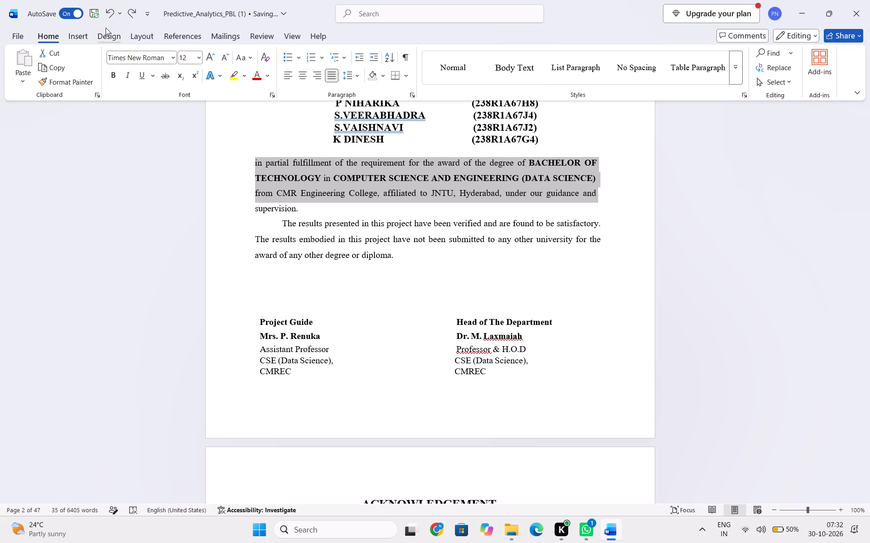
pyautogui.click(132, 31)
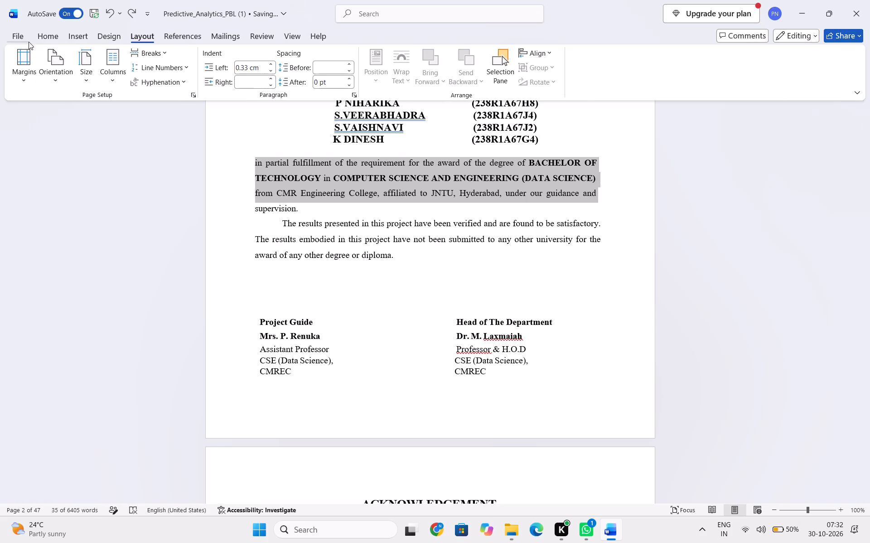
pyautogui.click(264, 239)
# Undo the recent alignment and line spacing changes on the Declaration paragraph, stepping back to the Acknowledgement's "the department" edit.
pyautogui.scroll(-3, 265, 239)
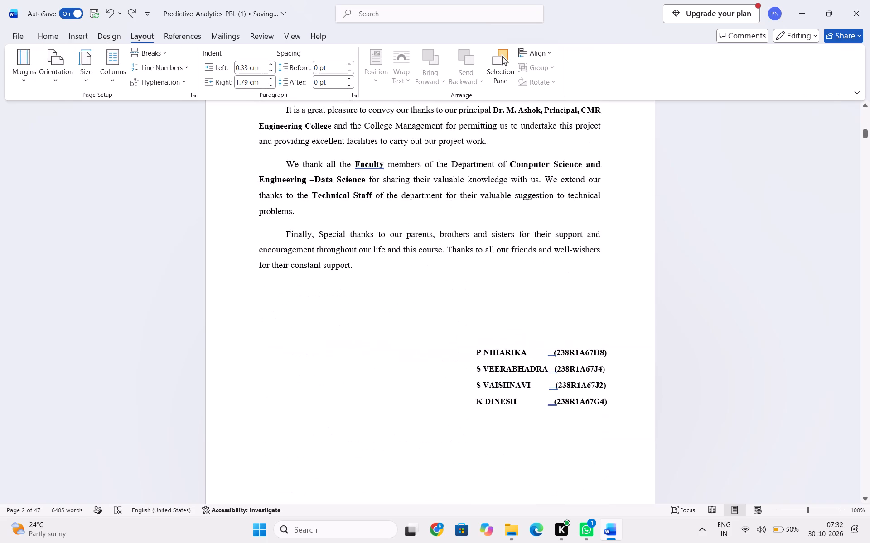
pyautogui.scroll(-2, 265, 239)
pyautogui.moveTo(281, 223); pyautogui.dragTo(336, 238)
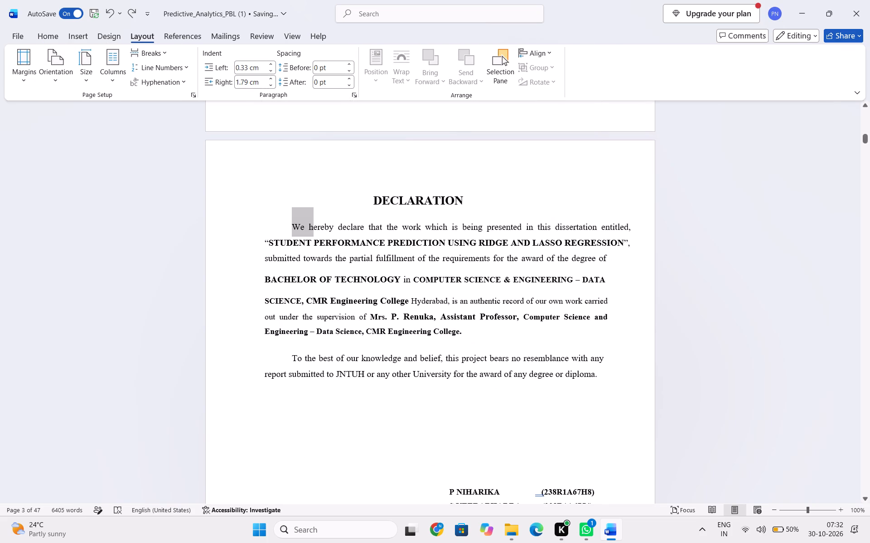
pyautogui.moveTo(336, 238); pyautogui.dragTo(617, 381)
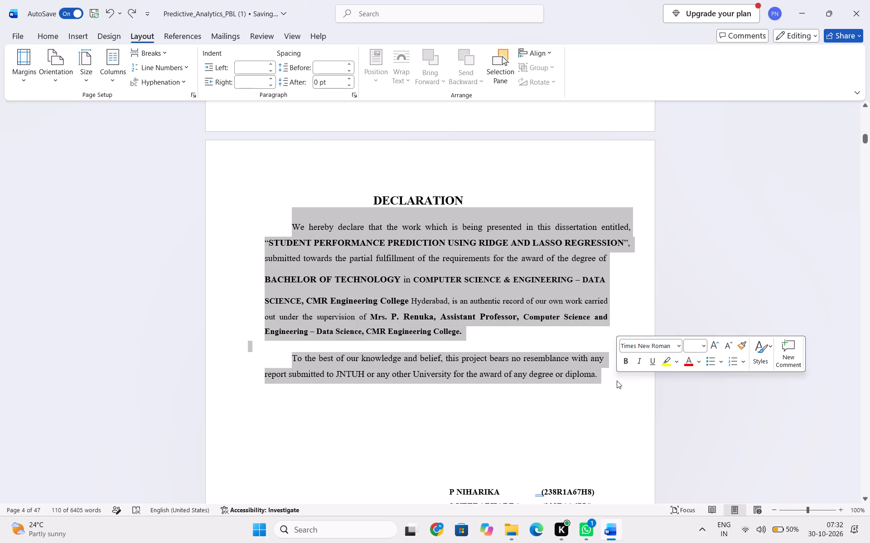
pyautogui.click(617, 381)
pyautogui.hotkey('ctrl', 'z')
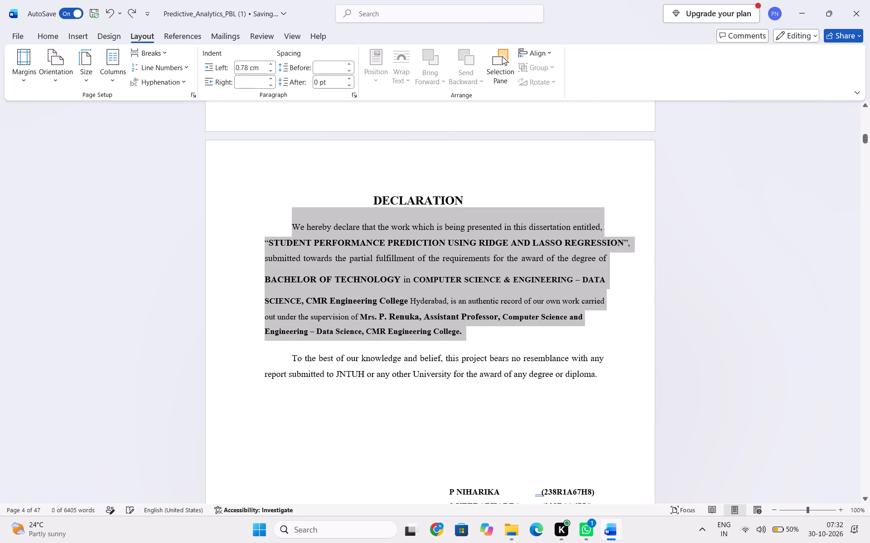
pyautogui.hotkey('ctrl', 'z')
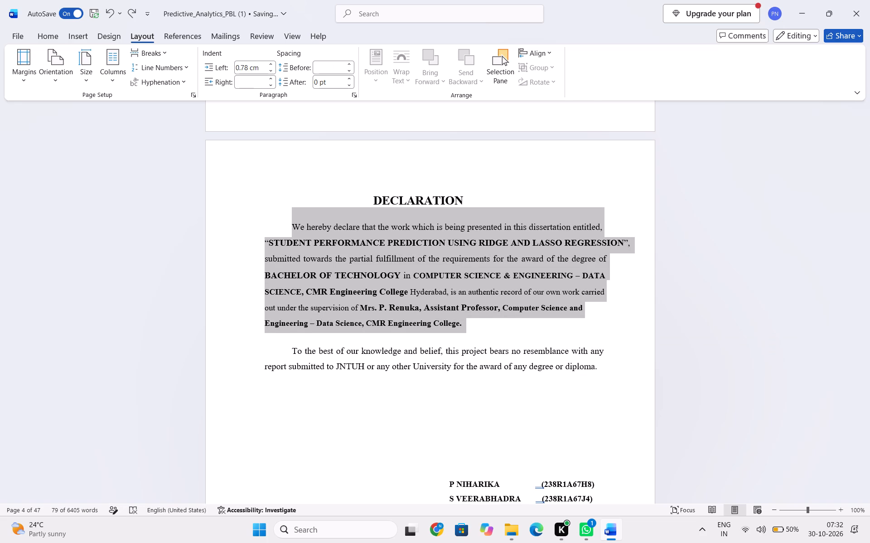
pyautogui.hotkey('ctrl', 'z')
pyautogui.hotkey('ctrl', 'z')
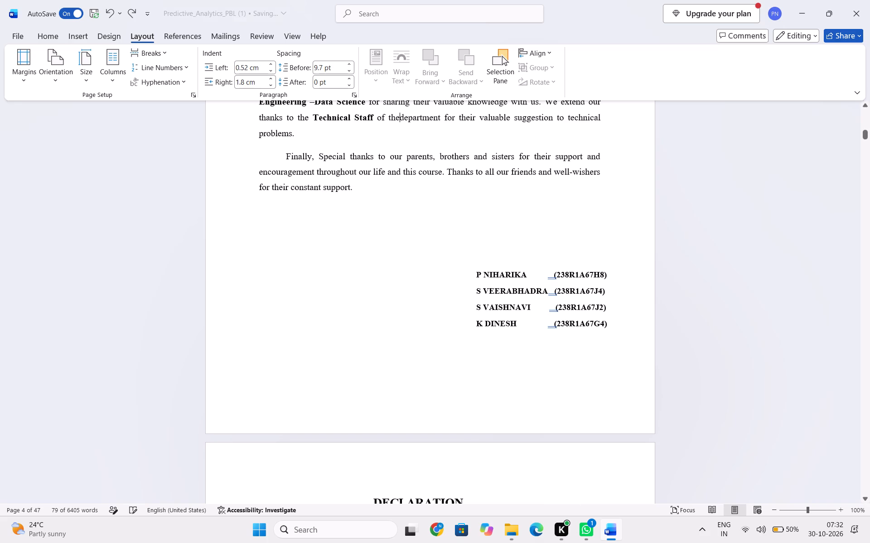
# Split "thedepartment" into "the department" in the fourth paragraph of the Acknowledgement.
pyautogui.press('space')
# Open the left indent value of the first Declaration paragraph.
pyautogui.scroll(2, 500, 325)
pyautogui.scroll(-4, 500, 325)
pyautogui.moveTo(288, 146); pyautogui.dragTo(314, 162)
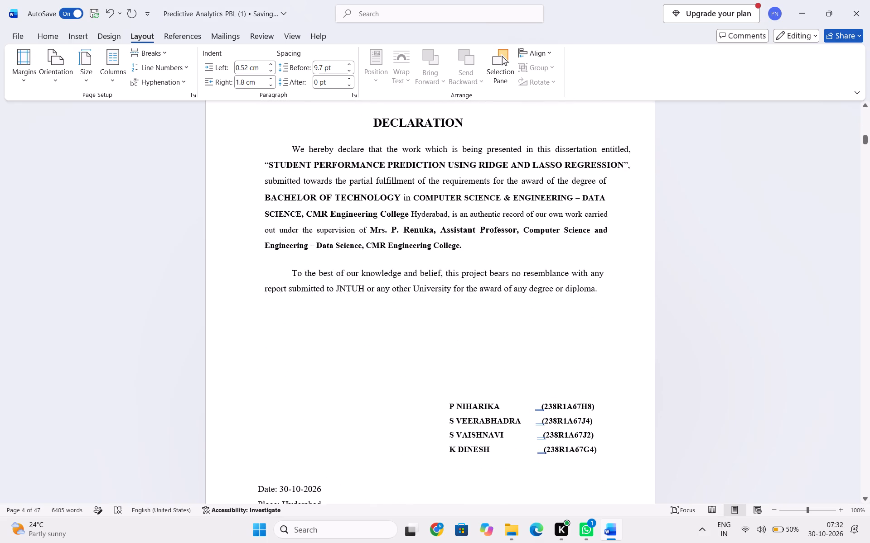
pyautogui.moveTo(314, 162); pyautogui.dragTo(469, 244)
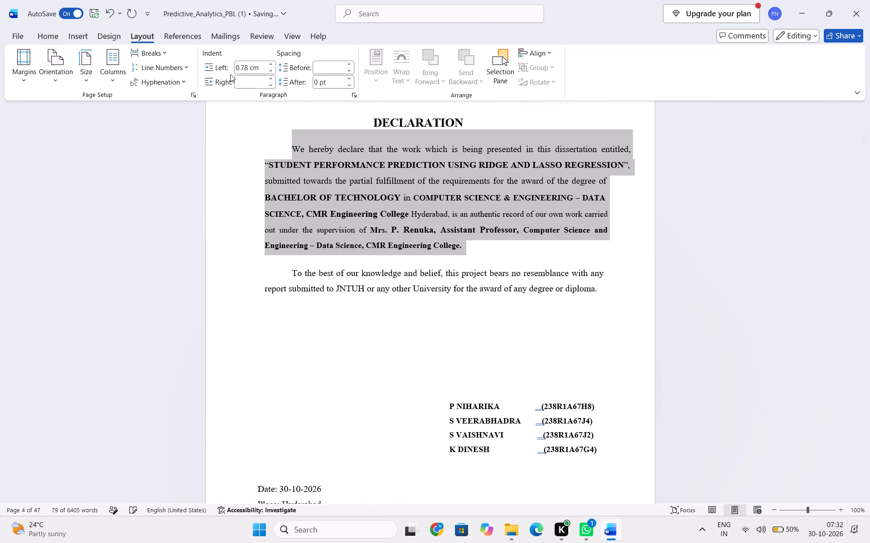
pyautogui.click(250, 67)
pyautogui.click(250, 67)
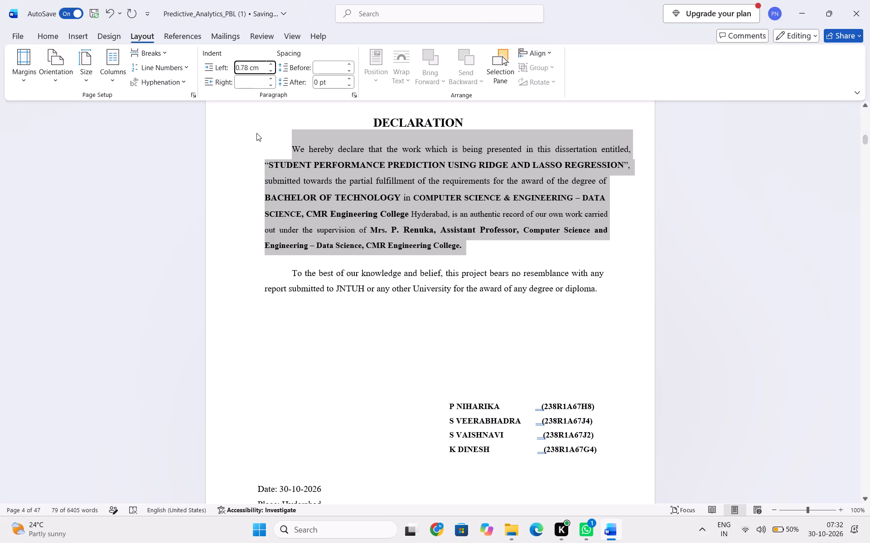
pyautogui.click(260, 144)
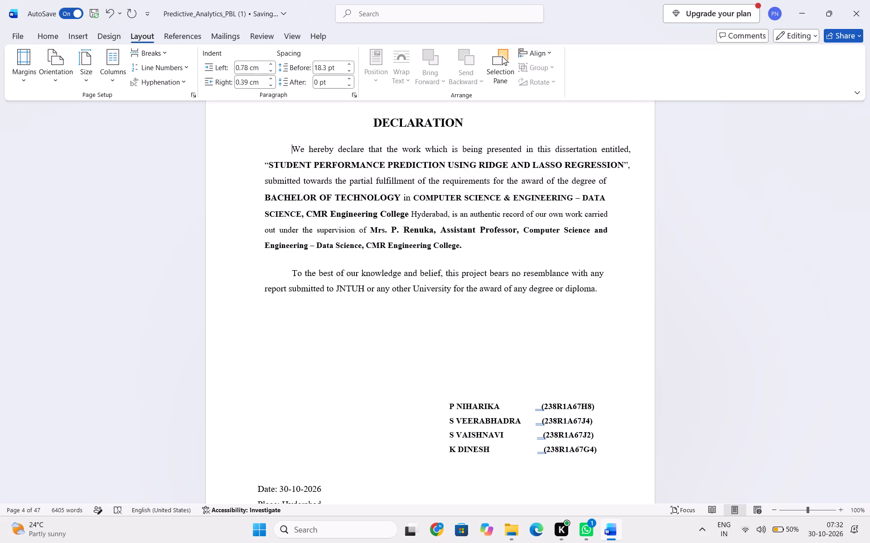
# Set the left indent of both Declaration body paragraphs to 0.33 cm.
pyautogui.click(425, 238)
pyautogui.moveTo(281, 149); pyautogui.dragTo(574, 285)
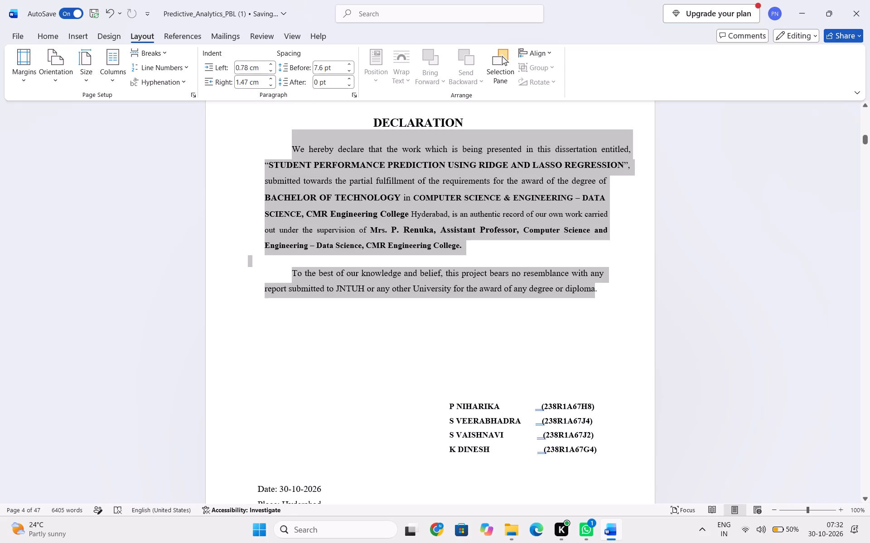
pyautogui.moveTo(574, 285); pyautogui.dragTo(603, 294)
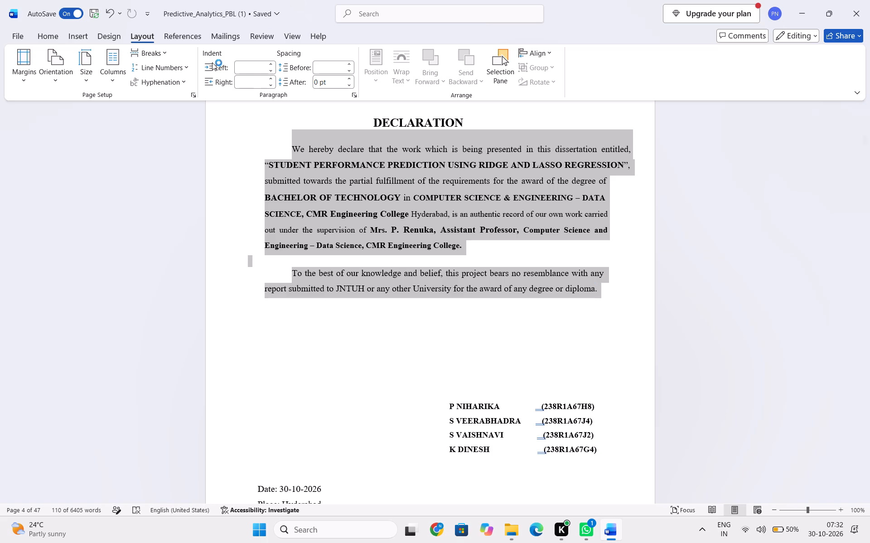
pyautogui.click(240, 65)
pyautogui.write('0.33')
pyautogui.press('Return')
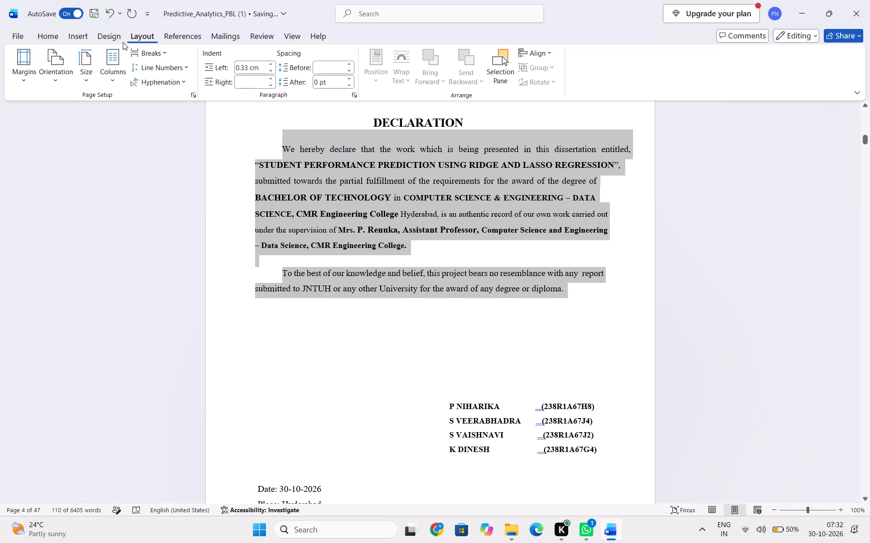
pyautogui.click(39, 37)
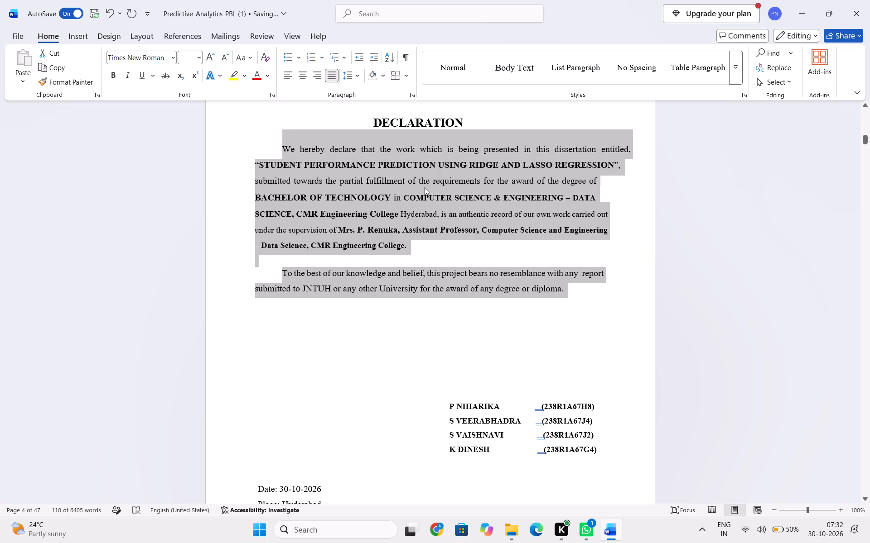
pyautogui.click(491, 203)
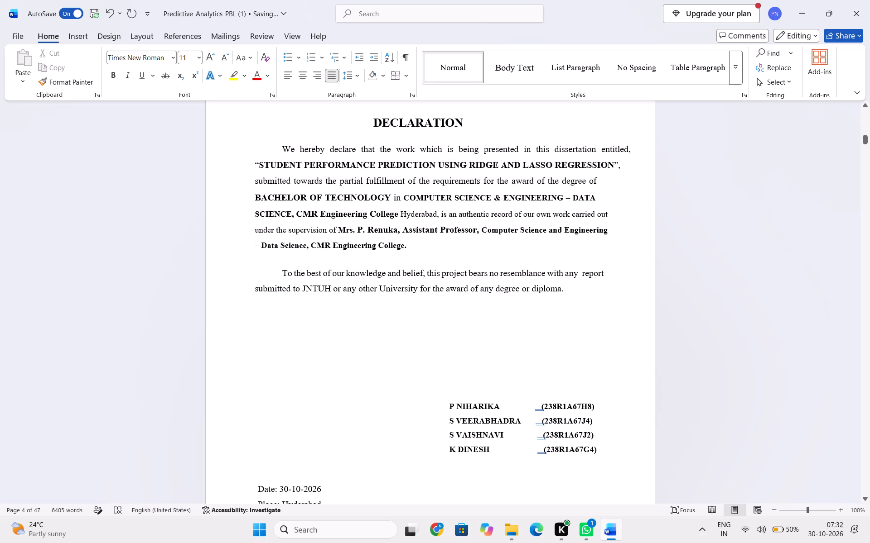
# Set the right indent of both Declaration body paragraphs to 0.97 cm.
pyautogui.moveTo(283, 146); pyautogui.dragTo(406, 212)
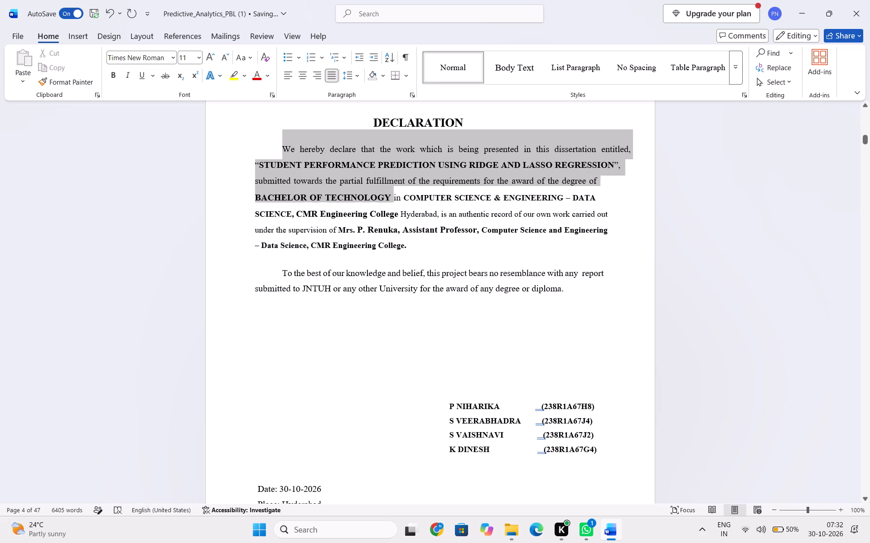
pyautogui.moveTo(406, 212); pyautogui.dragTo(586, 292)
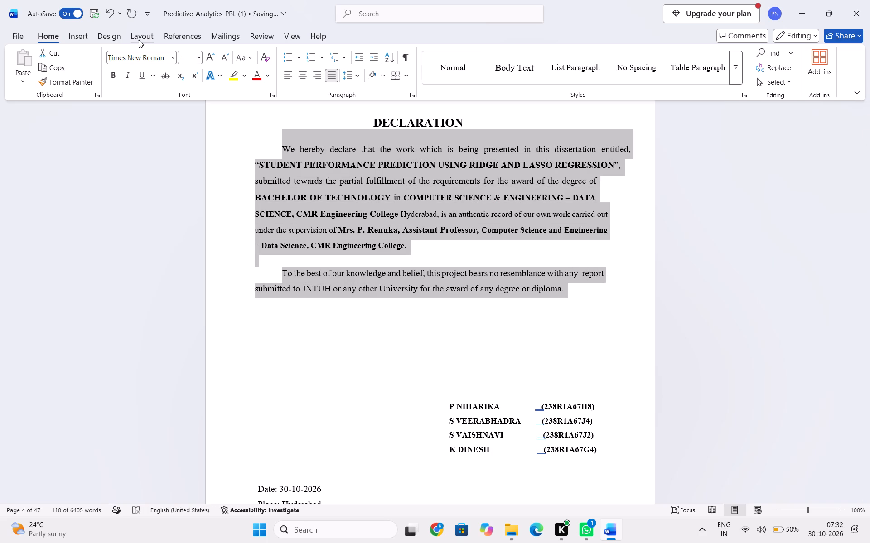
pyautogui.click(139, 39)
pyautogui.click(247, 86)
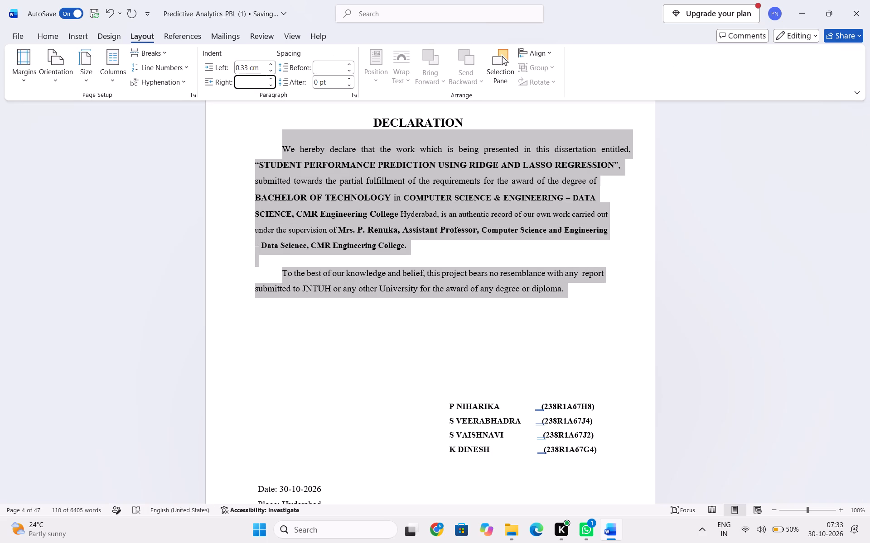
pyautogui.write('0.')
pyautogui.write('97')
pyautogui.press('Return')
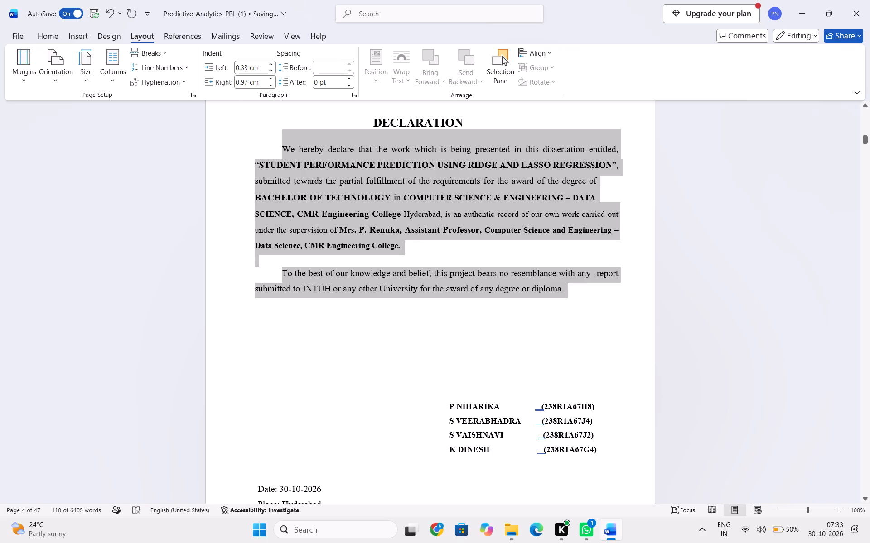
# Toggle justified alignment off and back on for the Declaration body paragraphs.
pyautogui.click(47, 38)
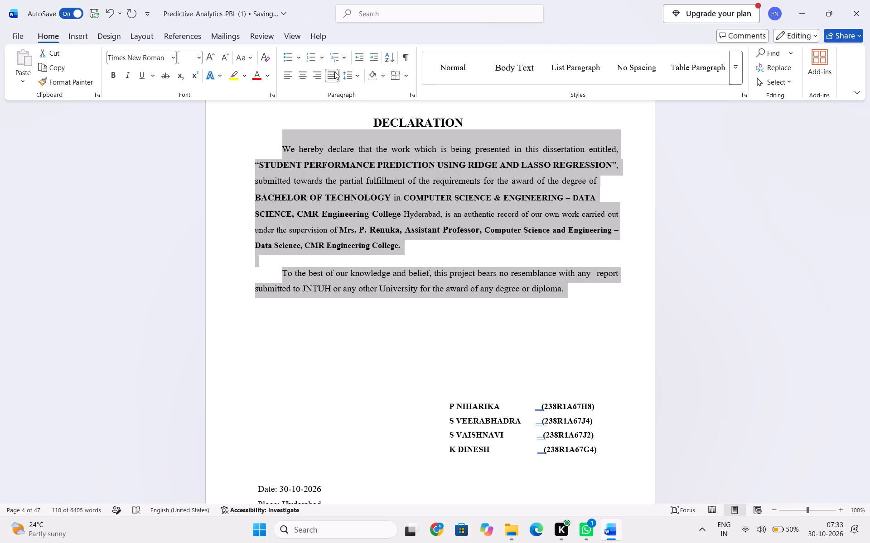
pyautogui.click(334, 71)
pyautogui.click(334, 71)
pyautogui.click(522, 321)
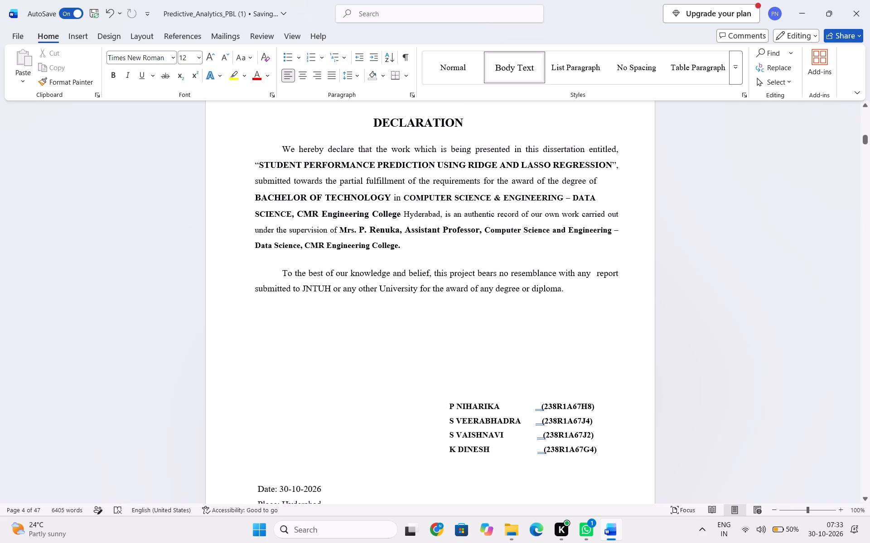
# Set the font size of all the Declaration body text to 12.
pyautogui.moveTo(254, 232); pyautogui.dragTo(299, 225)
pyautogui.click(299, 225)
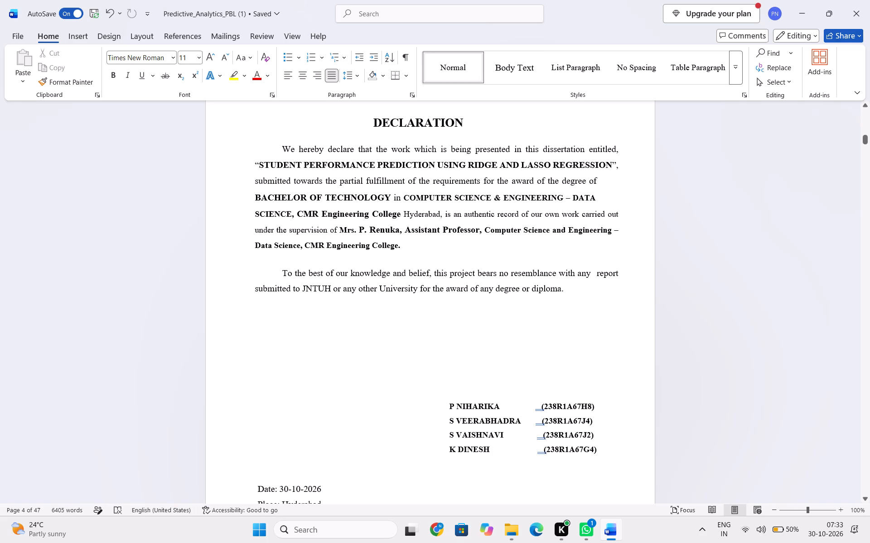
pyautogui.click(294, 170)
pyautogui.moveTo(282, 148); pyautogui.dragTo(627, 300)
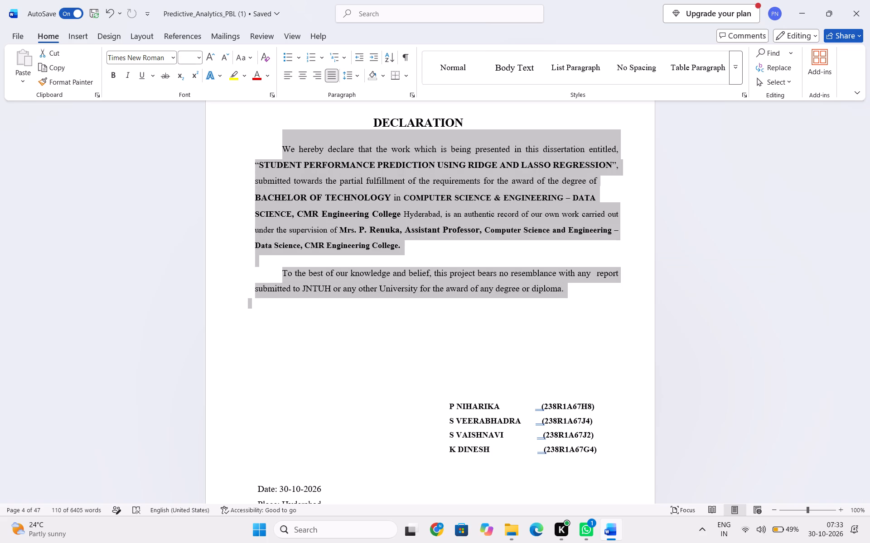
pyautogui.click(186, 58)
pyautogui.write('12')
pyautogui.press('Return')
pyautogui.click(340, 255)
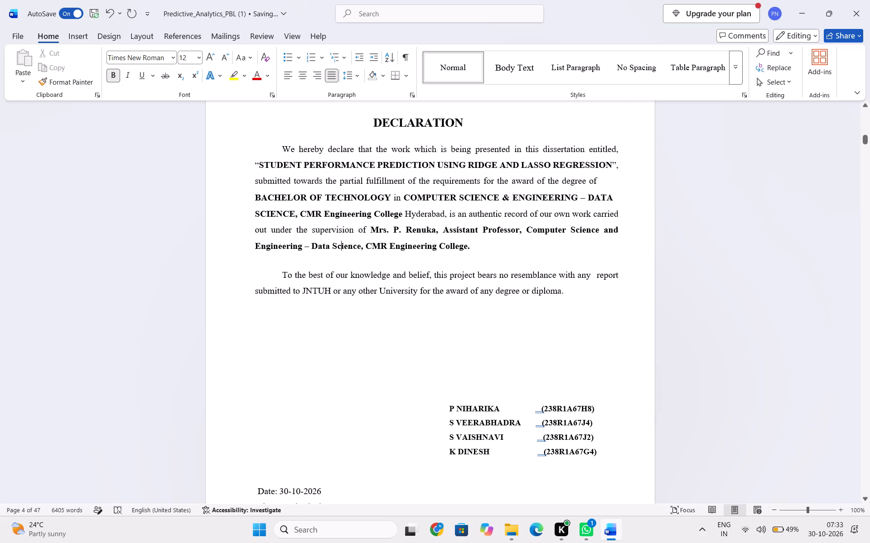
pyautogui.click(322, 227)
pyautogui.click(346, 300)
# Join the "BACHELOR OF TECHNOLOGY" line to the preceding Declaration text, keeping a space after "the degree of".
pyautogui.click(258, 198)
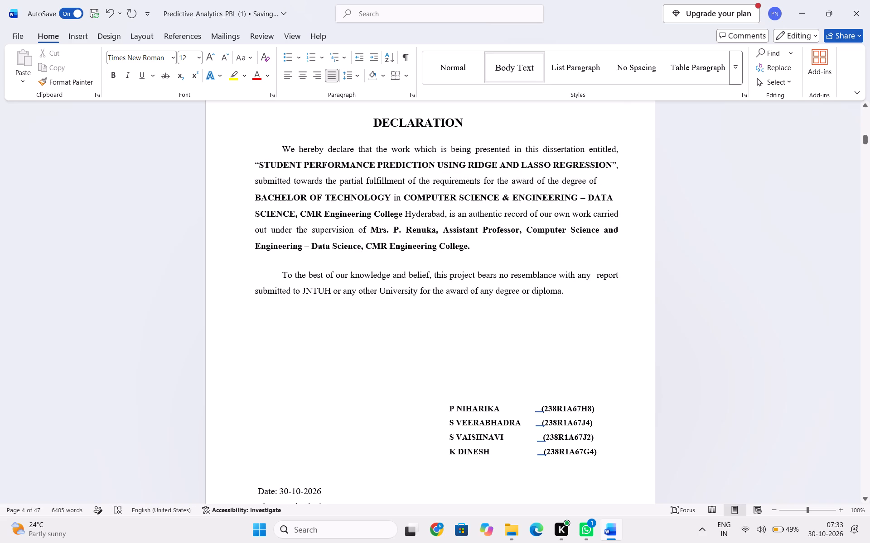
pyautogui.click(255, 197)
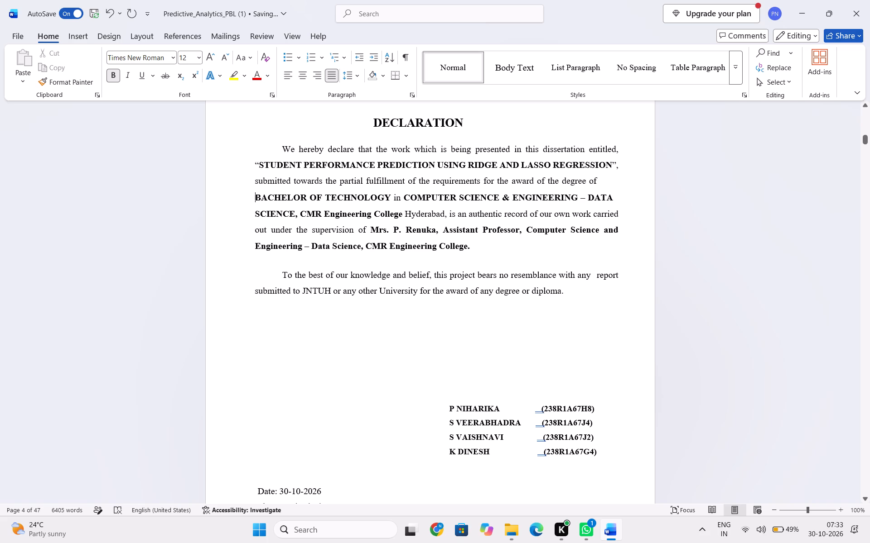
pyautogui.press('BackSpace')
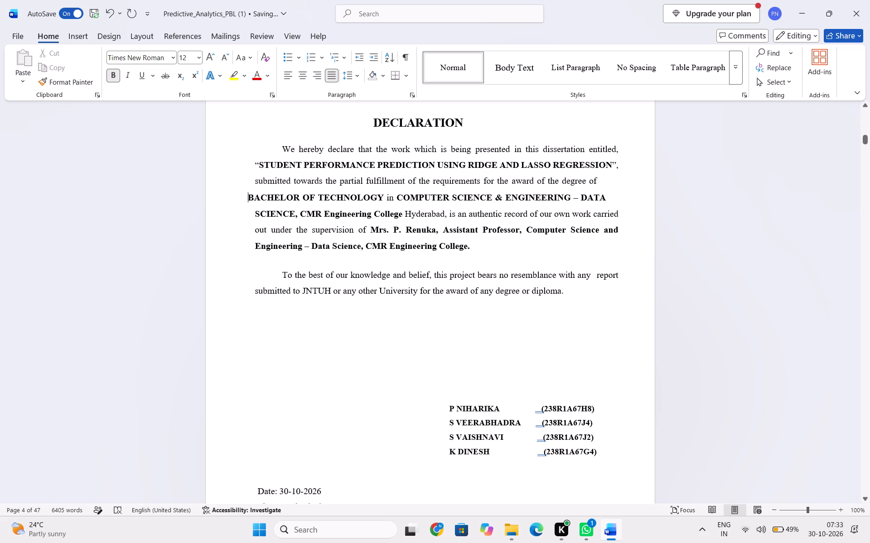
pyautogui.press('BackSpace')
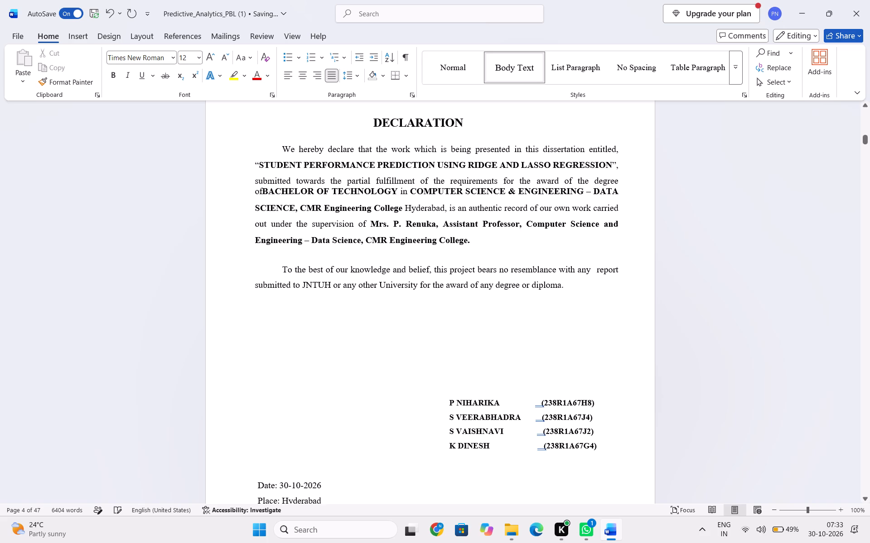
pyautogui.press('space')
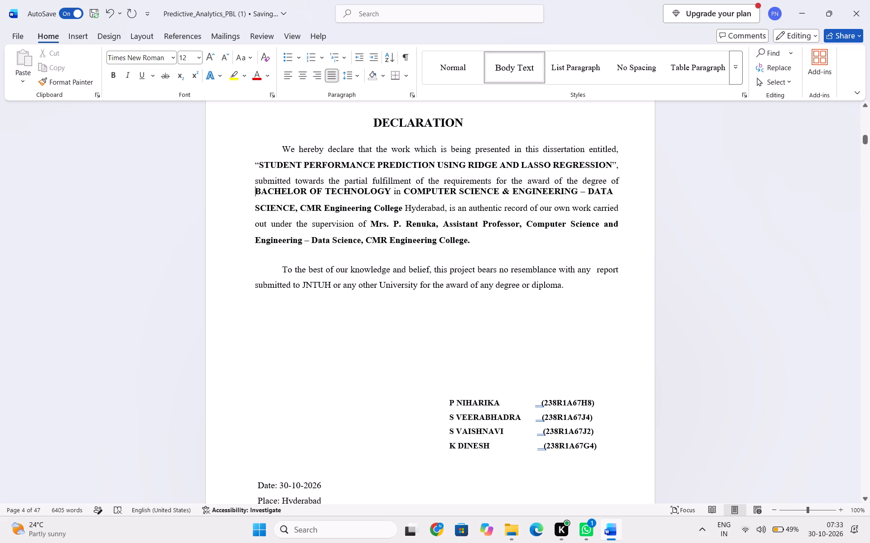
# Apply 1.5 line spacing to the Declaration body paragraphs.
pyautogui.moveTo(279, 144); pyautogui.dragTo(597, 293)
pyautogui.click(354, 77)
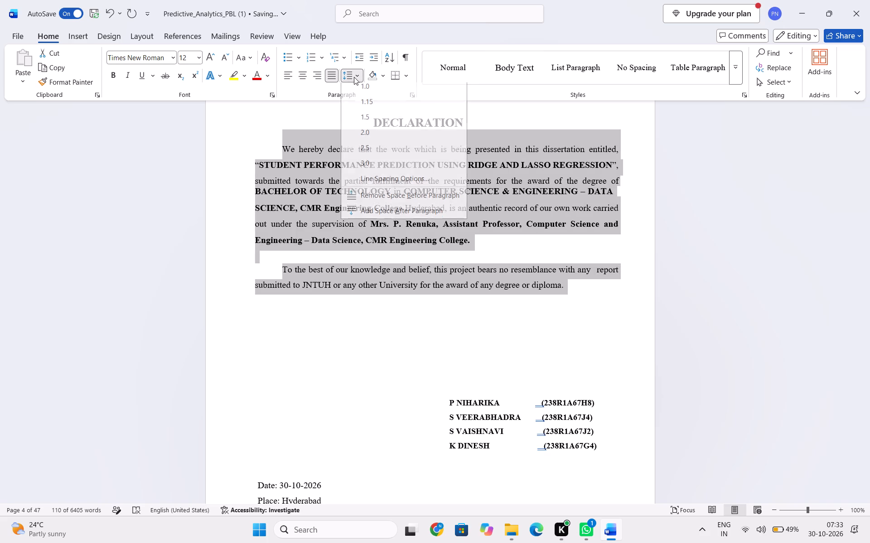
pyautogui.click(371, 124)
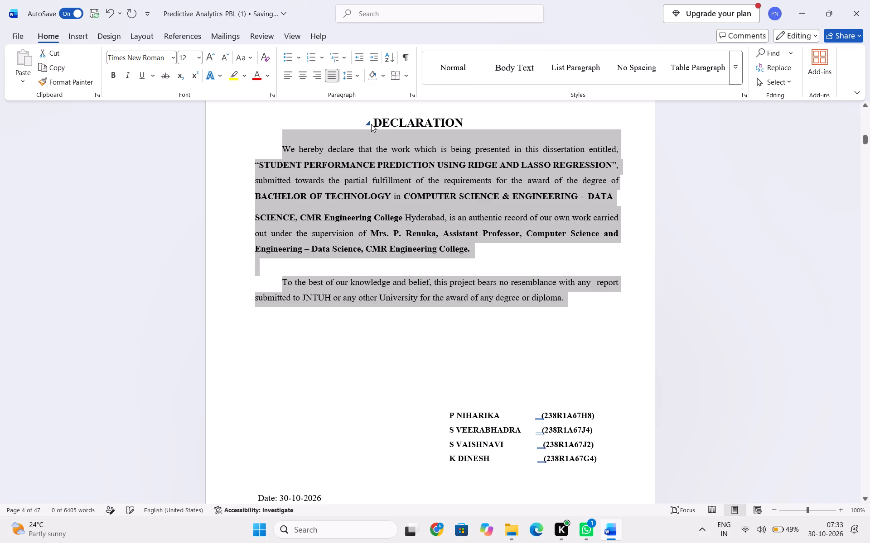
pyautogui.click(425, 248)
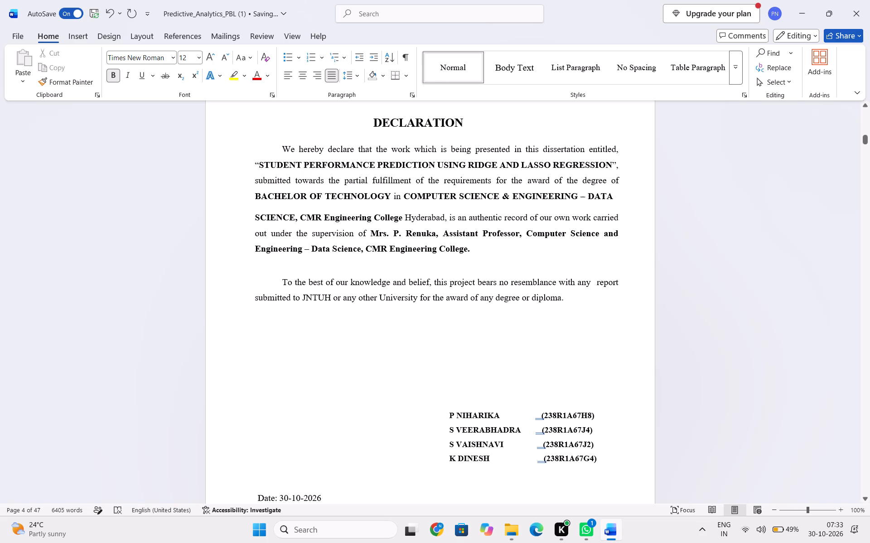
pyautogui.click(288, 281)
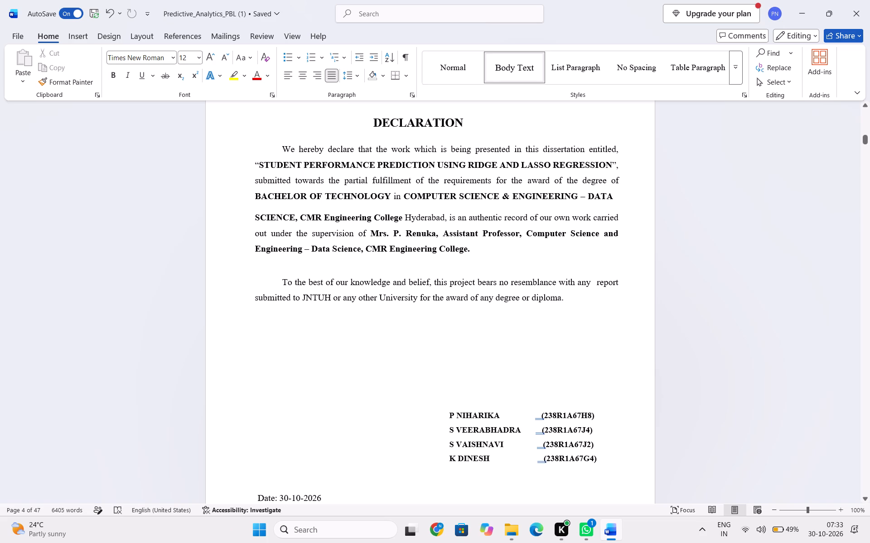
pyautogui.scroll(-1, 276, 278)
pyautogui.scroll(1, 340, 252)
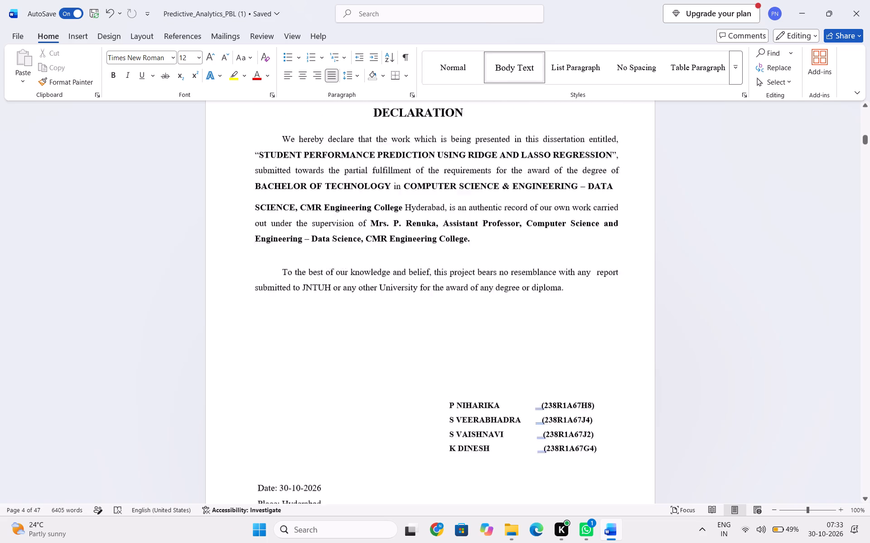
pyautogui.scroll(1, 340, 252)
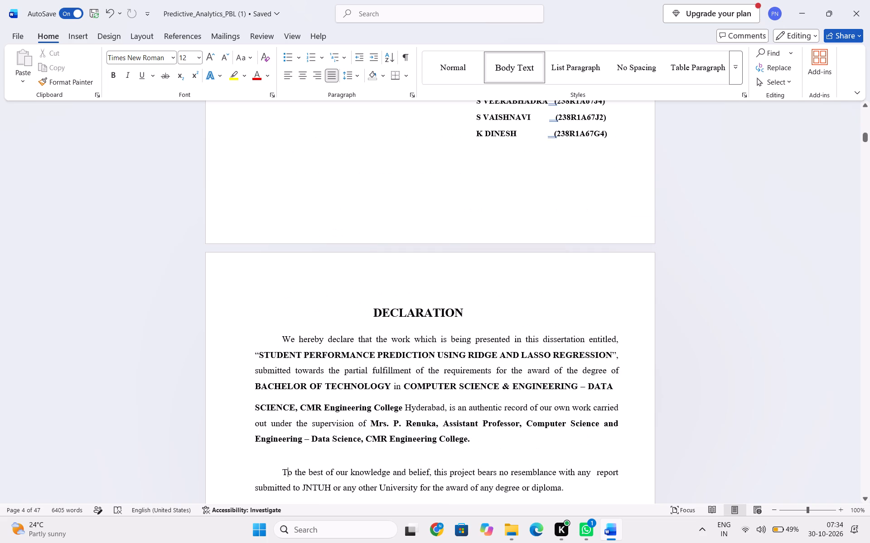
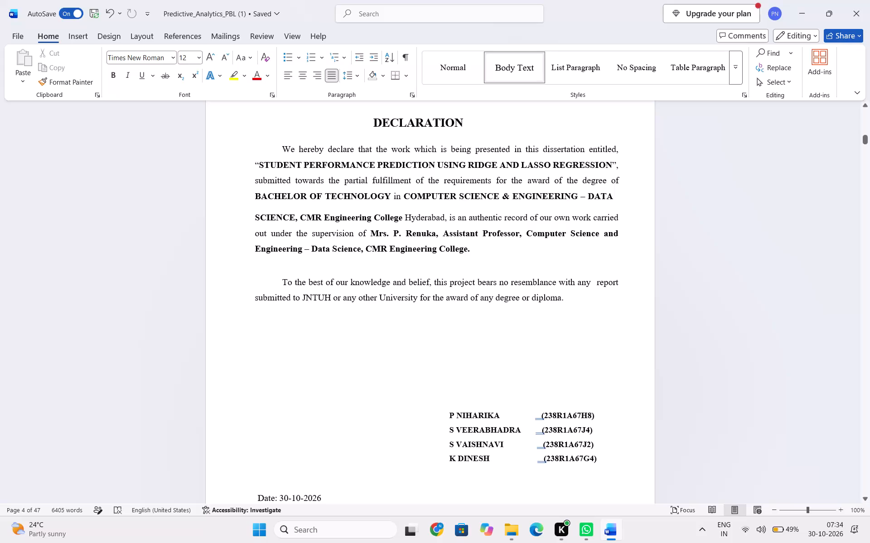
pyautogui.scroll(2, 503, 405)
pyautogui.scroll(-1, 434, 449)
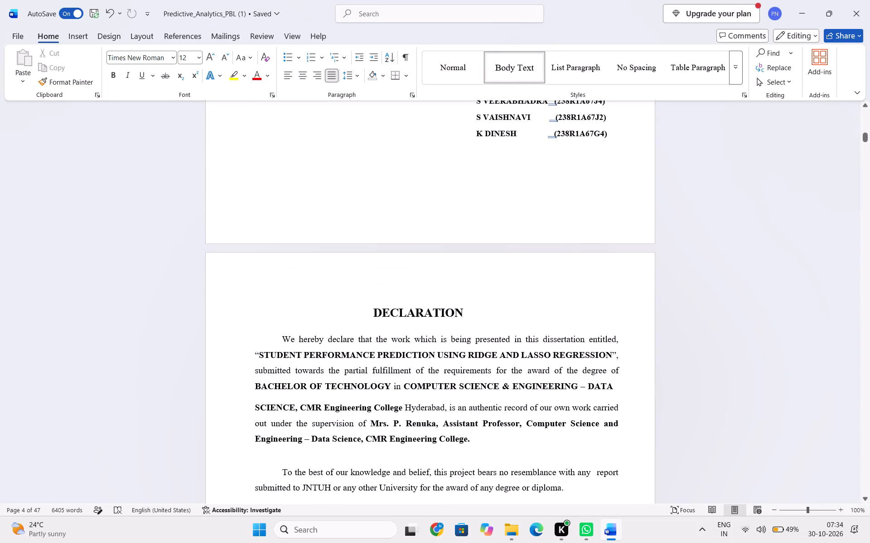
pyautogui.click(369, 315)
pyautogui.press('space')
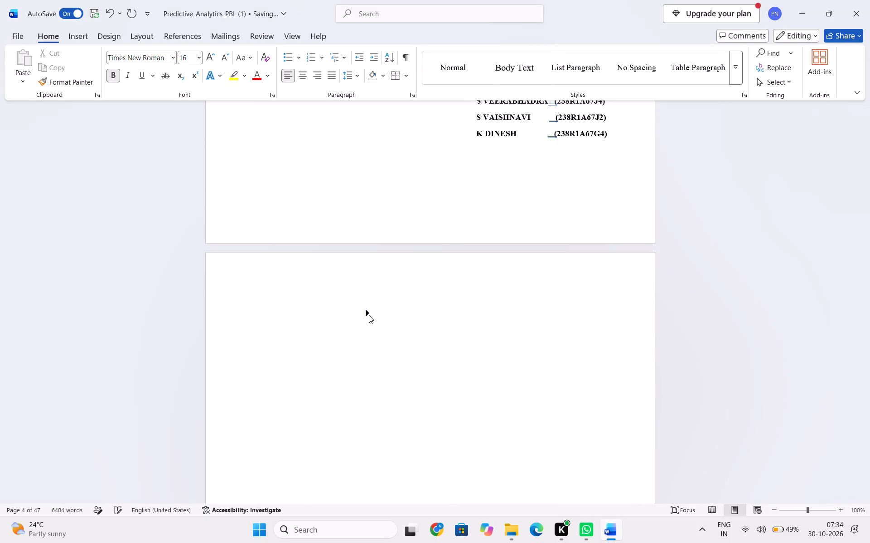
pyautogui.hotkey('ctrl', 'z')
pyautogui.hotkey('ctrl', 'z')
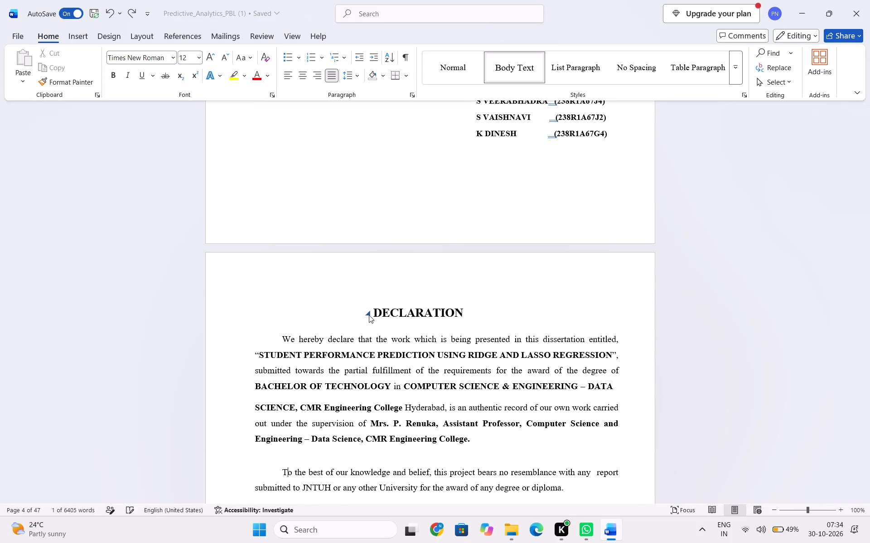
# Insert four spaces before the DECLARATION heading to shift it closer to the page centre.
pyautogui.click(377, 314)
pyautogui.press('space')
pyautogui.press('space')
pyautogui.press('space')
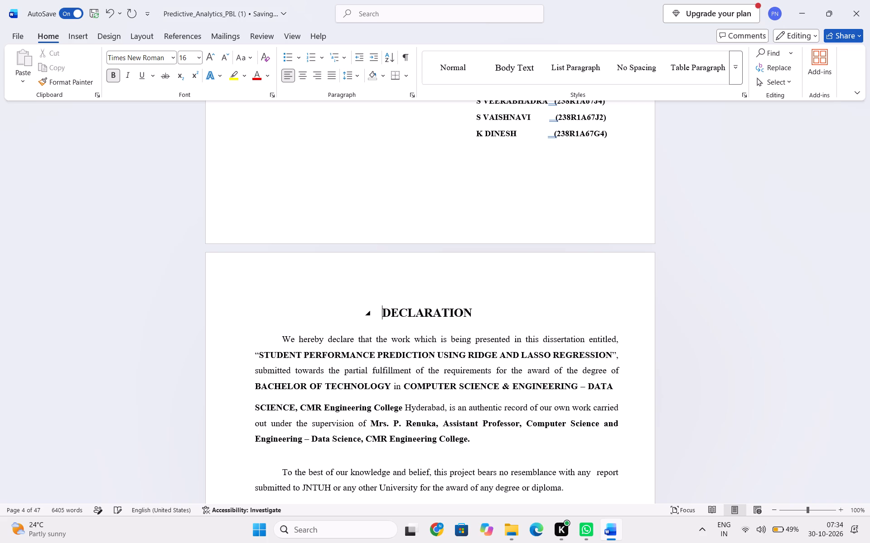
pyautogui.press('space')
# Review the layout from the Declaration through the Abstract, contents, lists and Chapter 1 to the literature surveys and summary in Chapter 2.
pyautogui.scroll(-1, 377, 314)
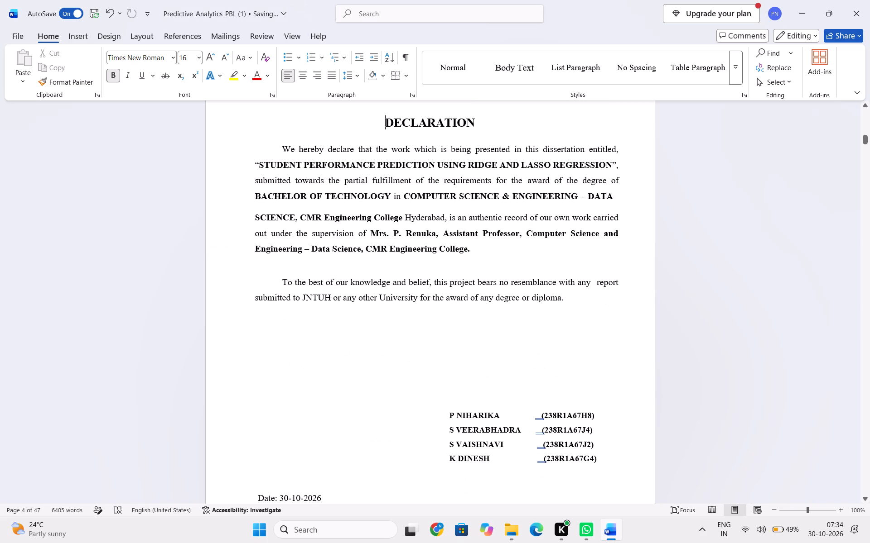
pyautogui.scroll(-3, 377, 314)
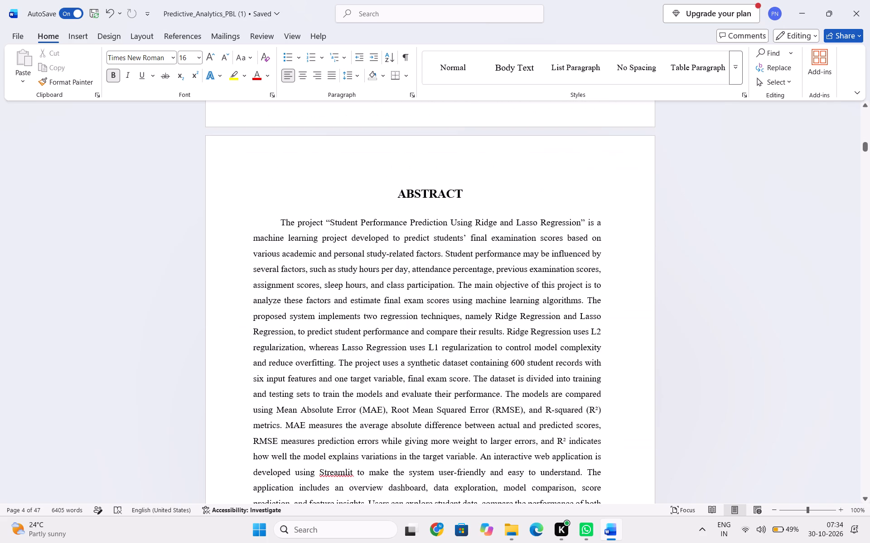
pyautogui.scroll(-4, 377, 314)
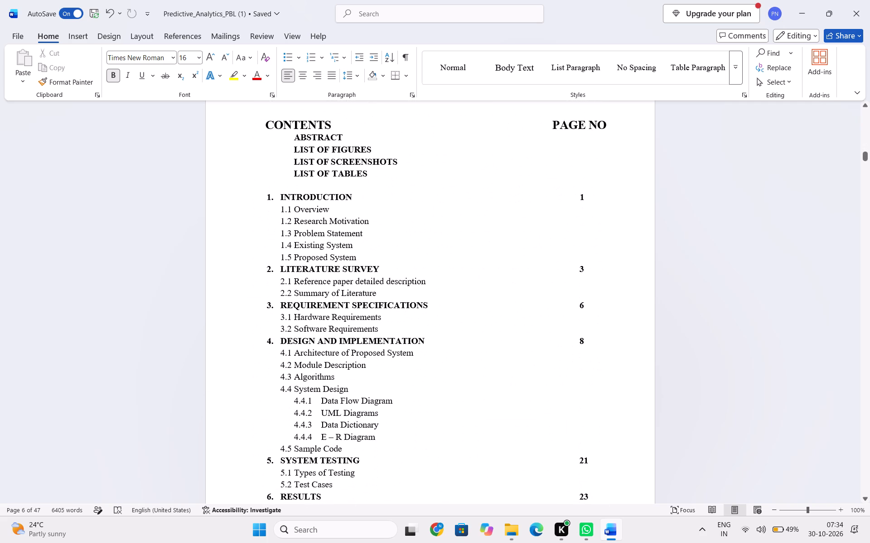
pyautogui.scroll(-5, 377, 310)
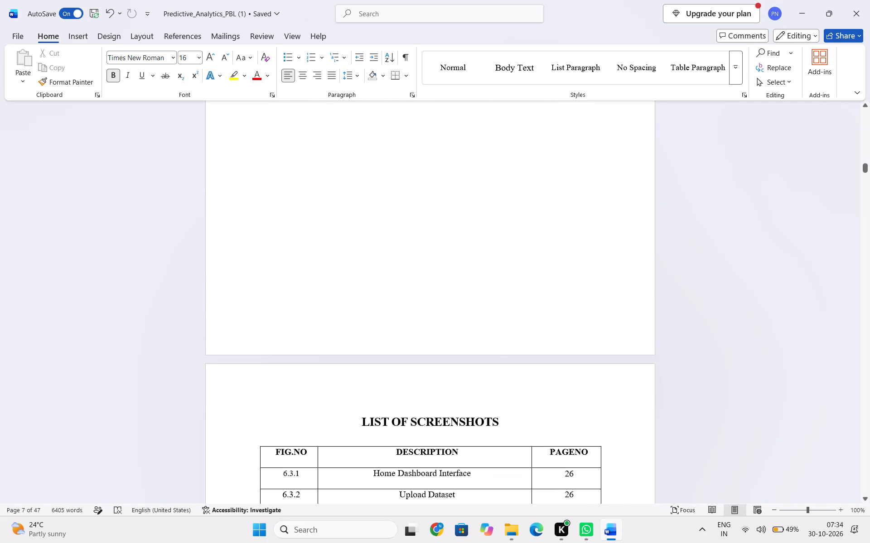
pyautogui.scroll(-8, 377, 310)
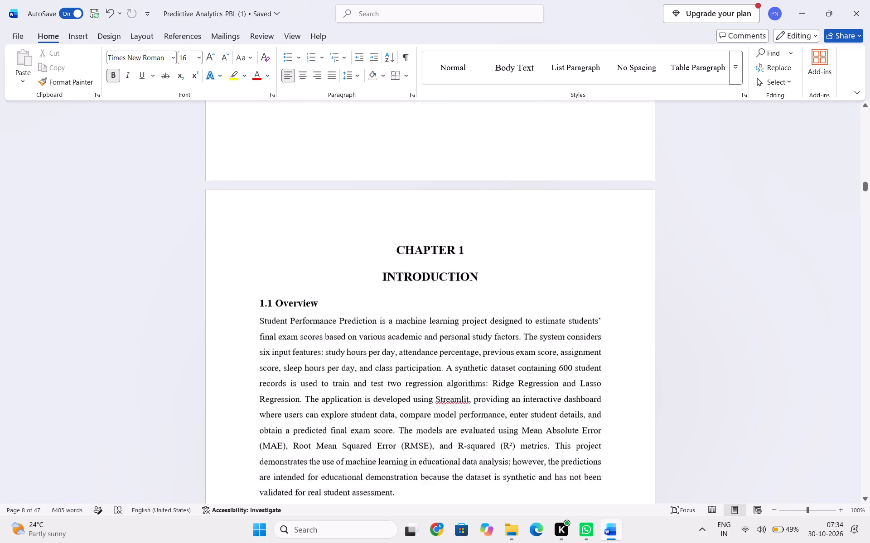
pyautogui.scroll(-5, 377, 310)
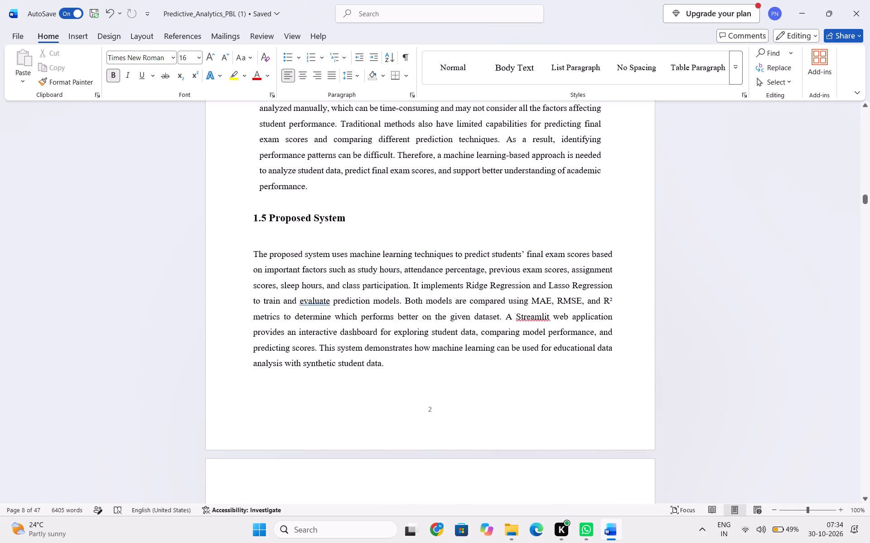
pyautogui.scroll(-4, 377, 310)
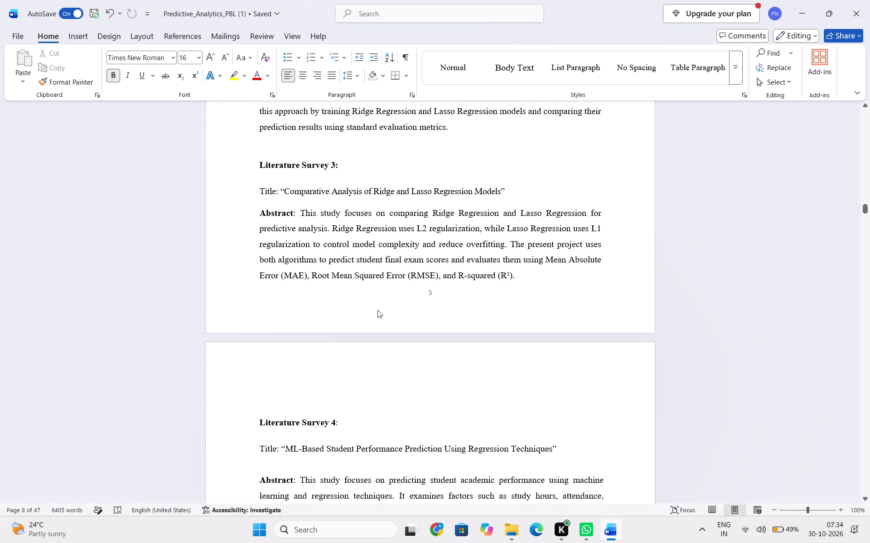
pyautogui.scroll(-6, 377, 310)
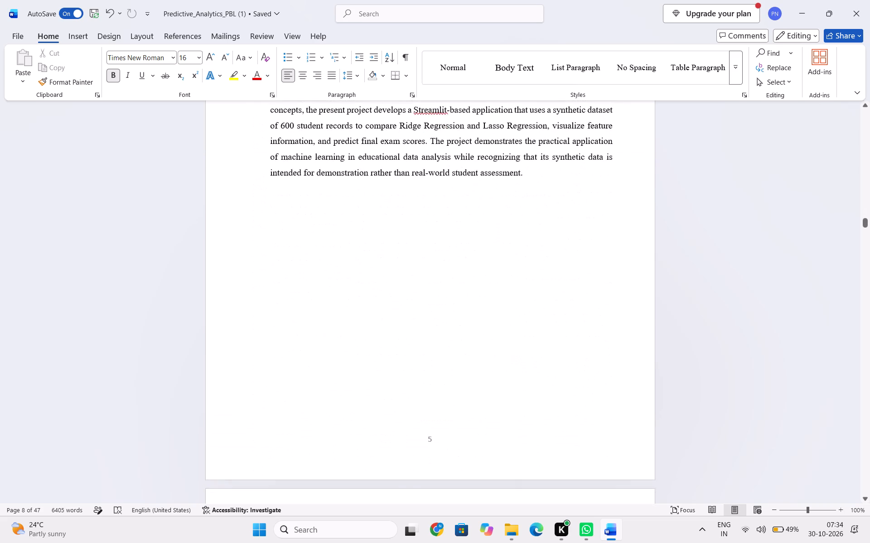
pyautogui.scroll(3, 377, 310)
pyautogui.scroll(-1, 366, 292)
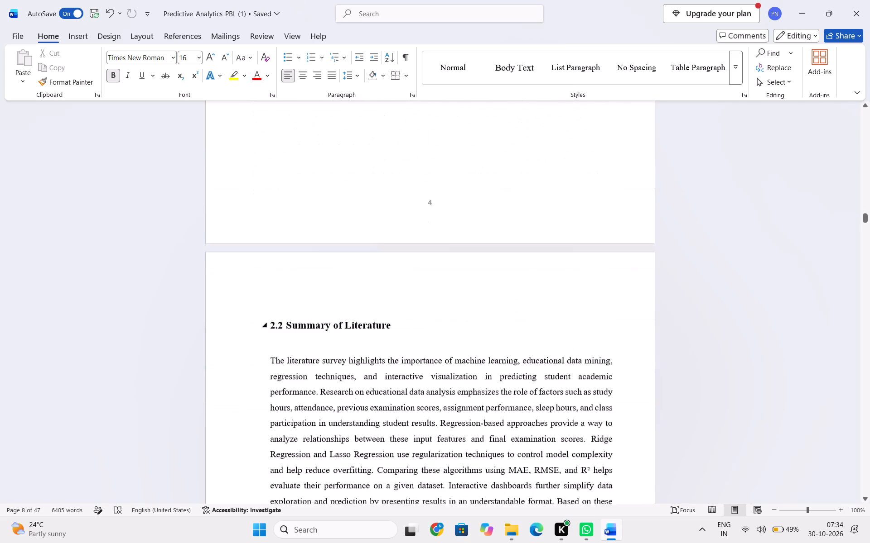
pyautogui.scroll(1, 366, 292)
pyautogui.scroll(-1, 366, 292)
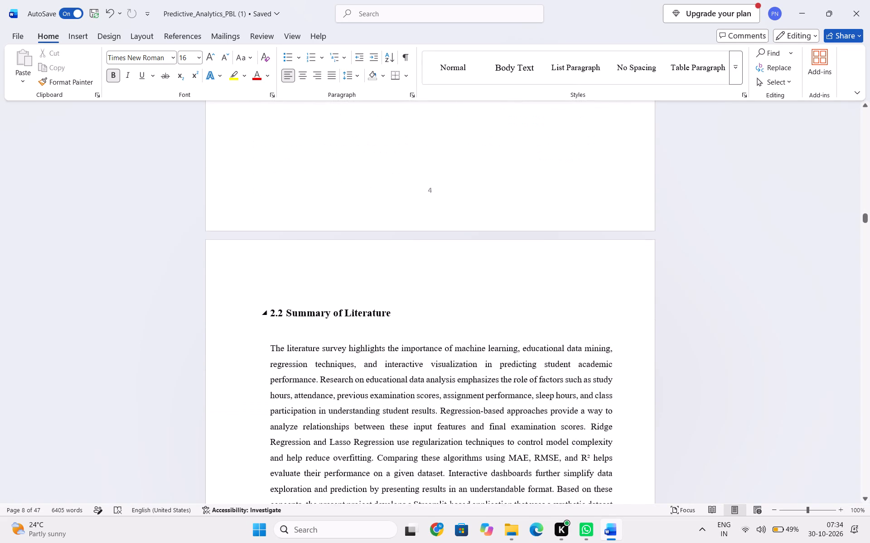
pyautogui.scroll(3, 366, 292)
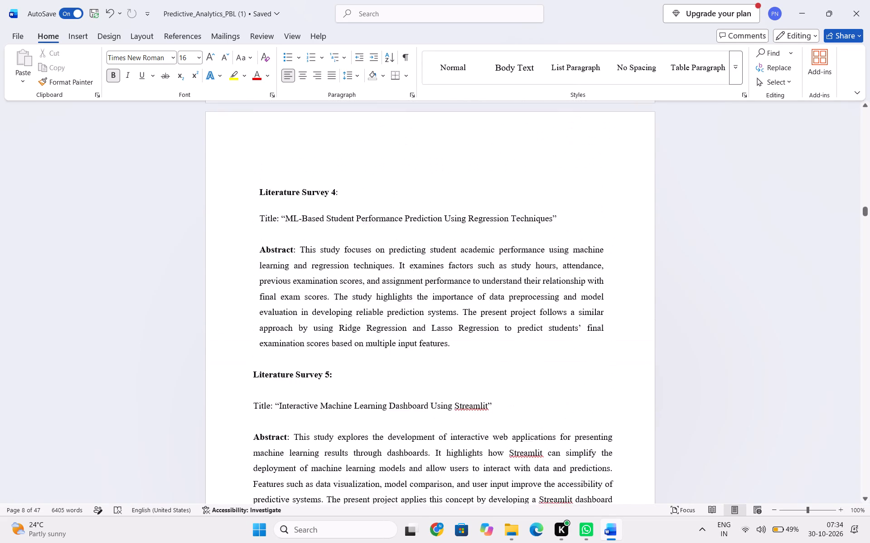
# Compare the left and right paragraph indents of the Literature Survey 4 abstract with those of the Literature Survey 2 abstract.
pyautogui.moveTo(261, 292); pyautogui.dragTo(507, 348)
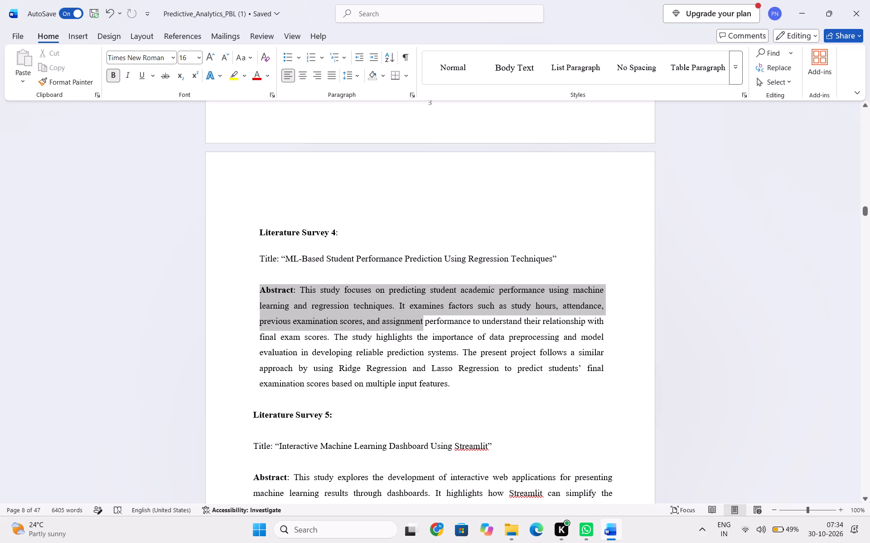
pyautogui.moveTo(507, 348); pyautogui.dragTo(609, 367)
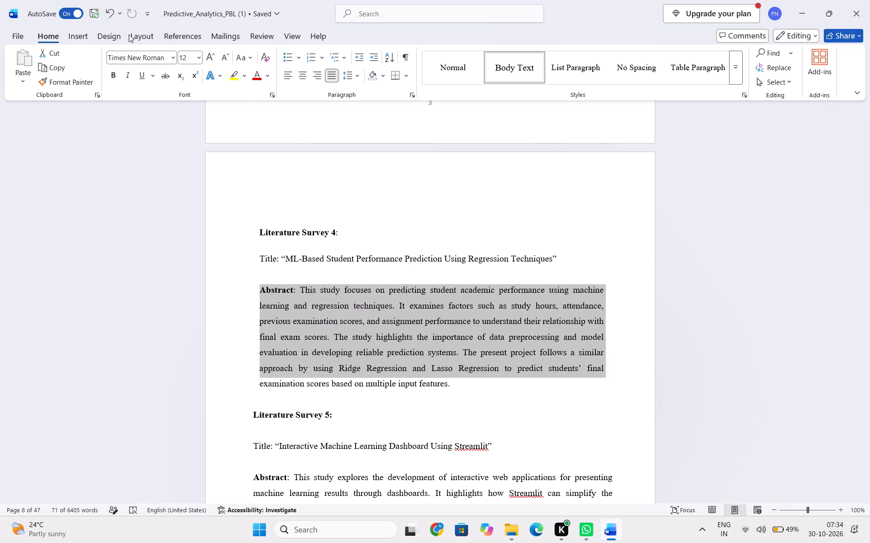
pyautogui.click(129, 34)
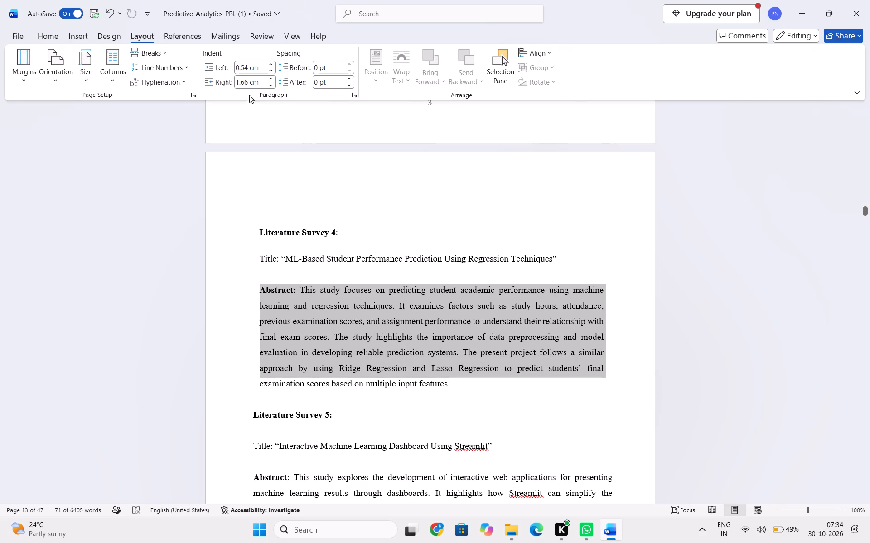
pyautogui.moveTo(234, 66); pyautogui.dragTo(254, 77)
pyautogui.moveTo(254, 77); pyautogui.dragTo(260, 83)
pyautogui.moveTo(261, 84); pyautogui.dragTo(242, 69)
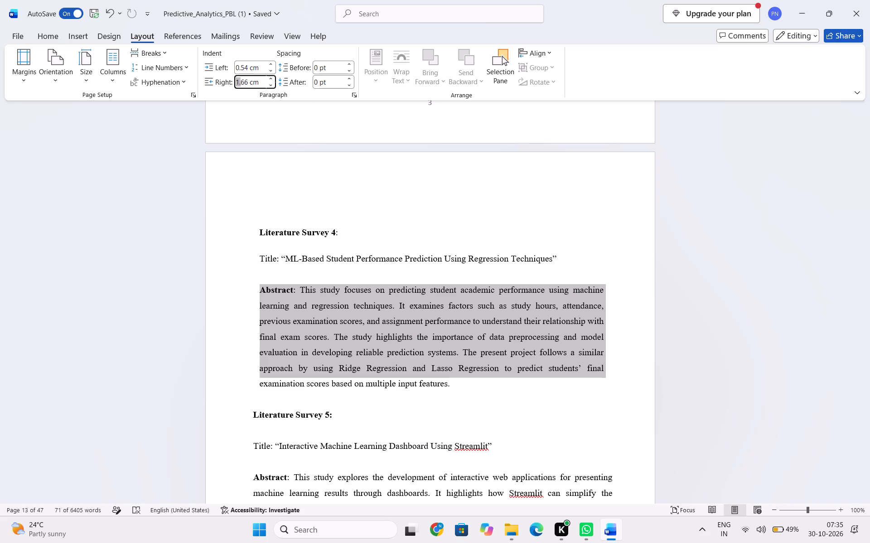
pyautogui.click(242, 69)
pyautogui.scroll(2, 335, 343)
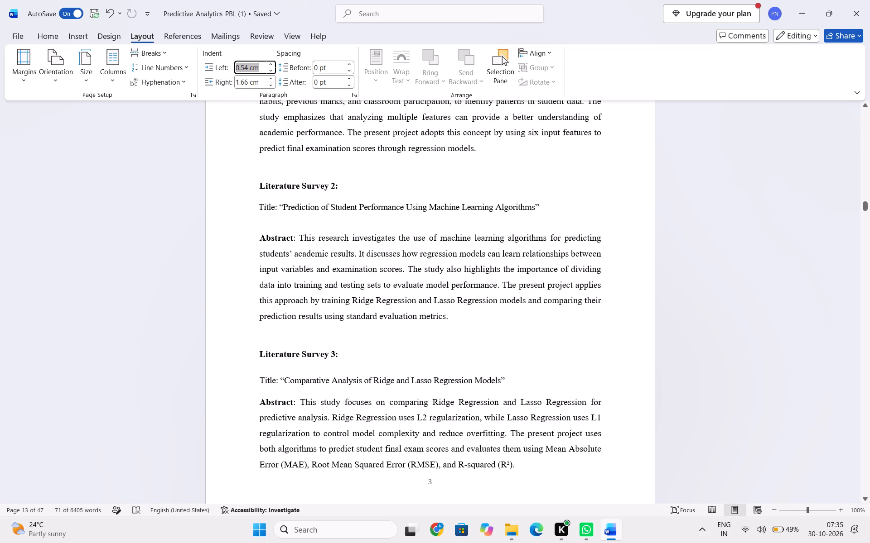
pyautogui.moveTo(258, 238); pyautogui.dragTo(463, 325)
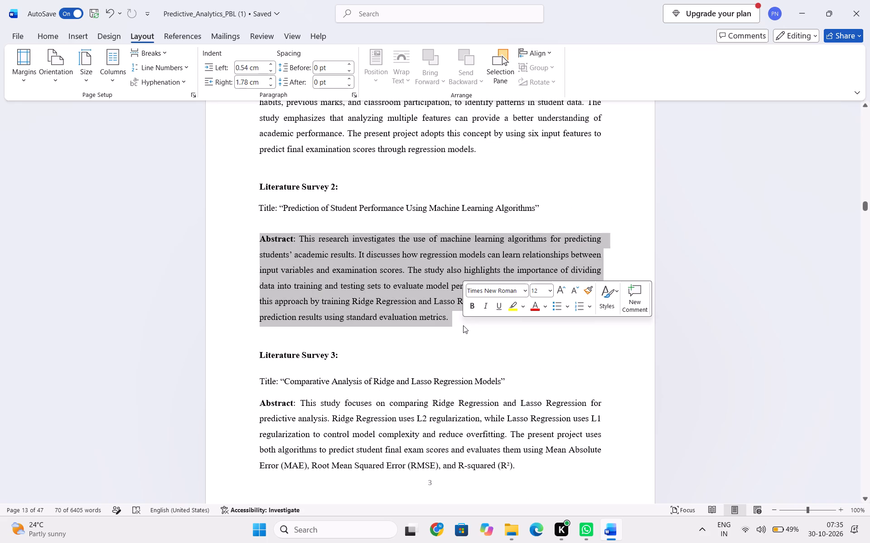
pyautogui.click(370, 310)
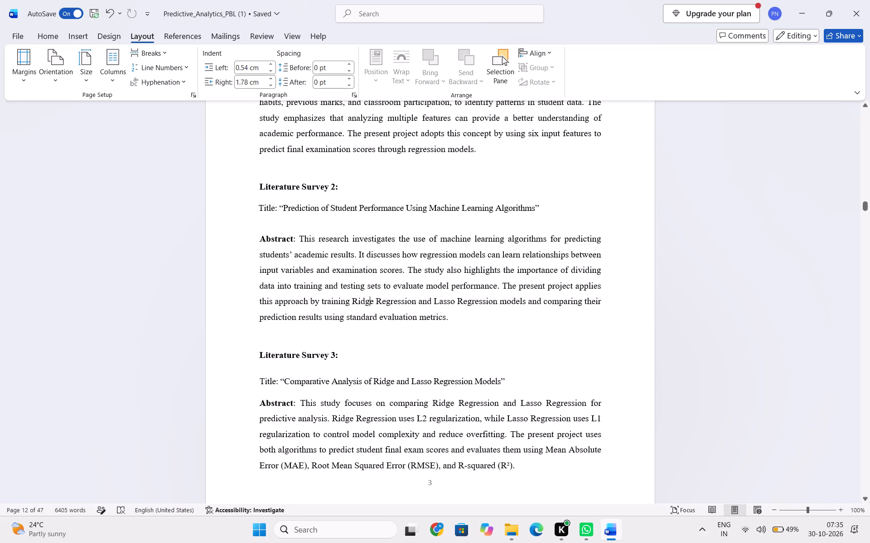
# Check the paragraph indents and spacing of Literature Survey 1's heading, title and abstract.
pyautogui.scroll(1, 369, 310)
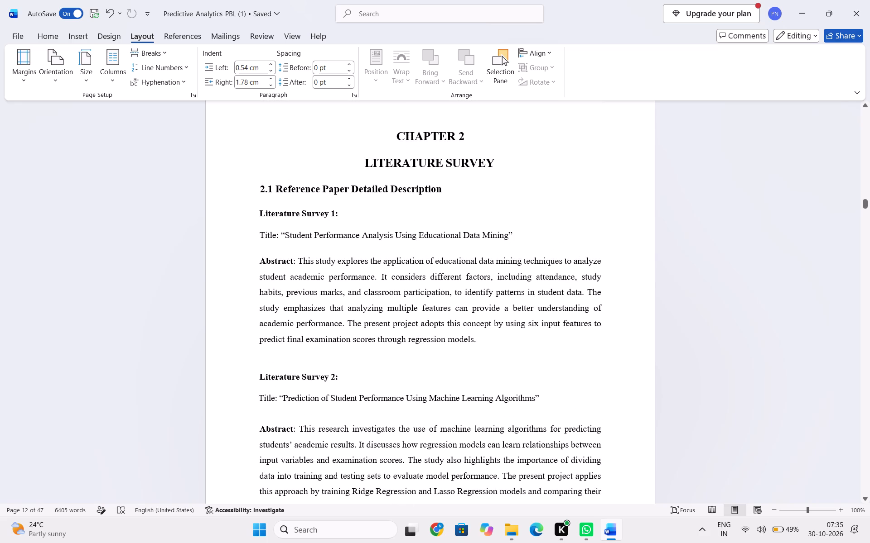
pyautogui.click(259, 232)
pyautogui.moveTo(257, 214); pyautogui.dragTo(401, 304)
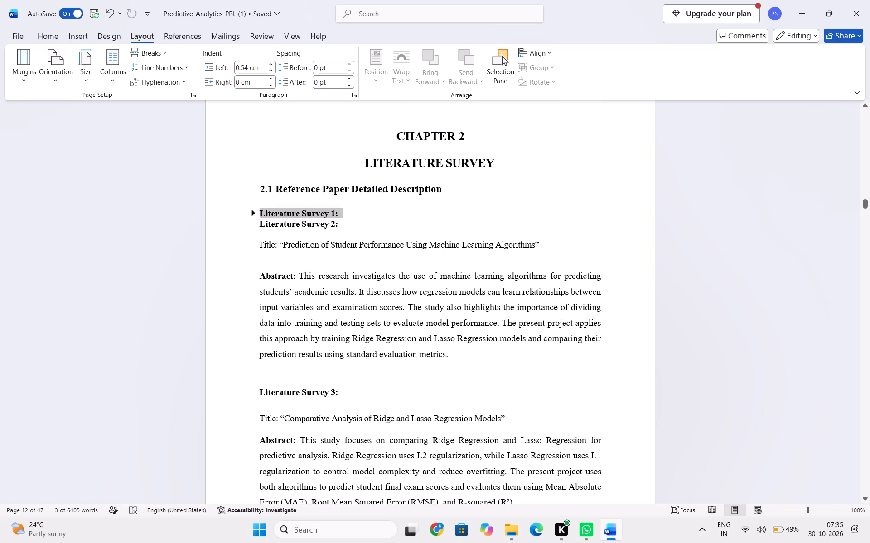
pyautogui.hotkey('ctrl', 'z')
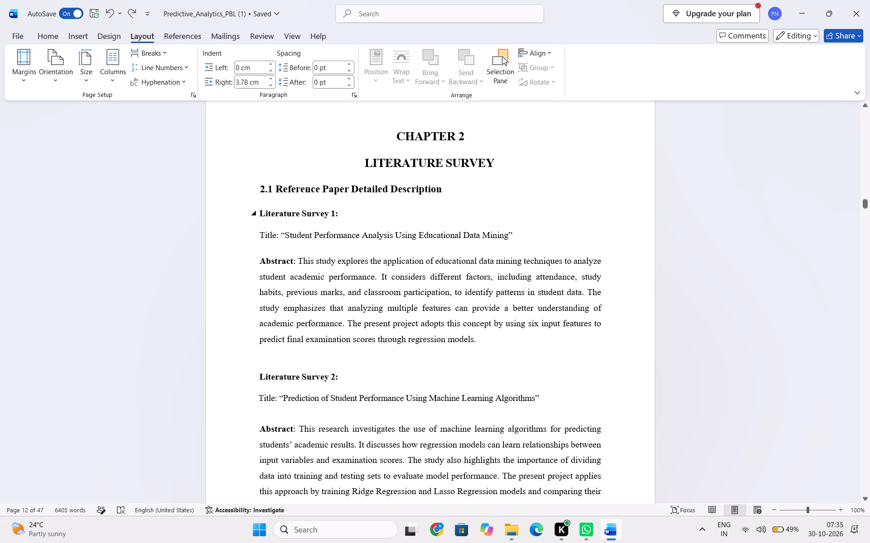
pyautogui.moveTo(259, 212); pyautogui.dragTo(483, 344)
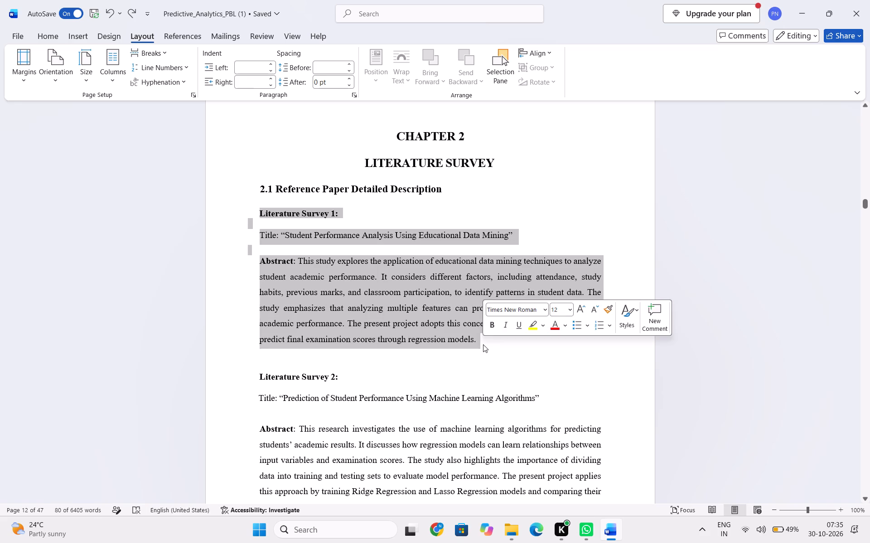
pyautogui.click(483, 344)
pyautogui.moveTo(258, 235); pyautogui.dragTo(476, 350)
pyautogui.click(451, 335)
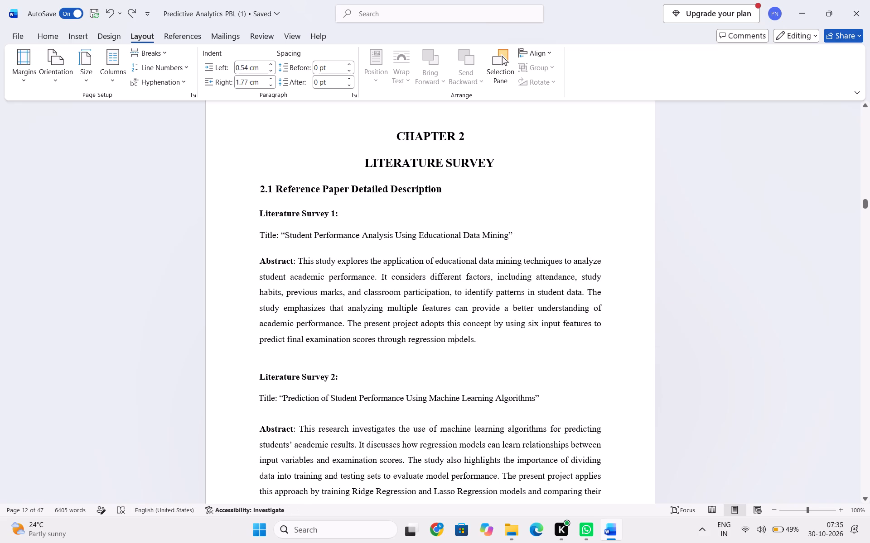
pyautogui.moveTo(262, 235); pyautogui.dragTo(464, 316)
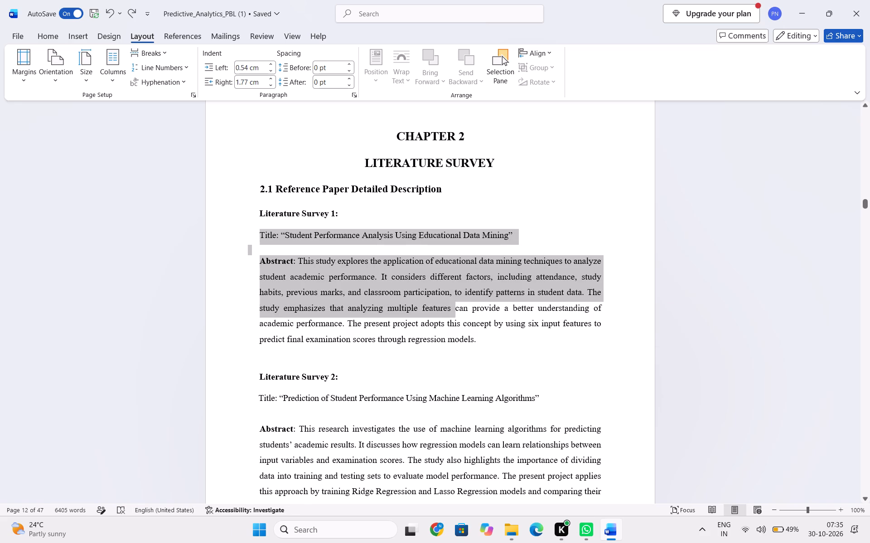
pyautogui.moveTo(464, 316); pyautogui.dragTo(613, 327)
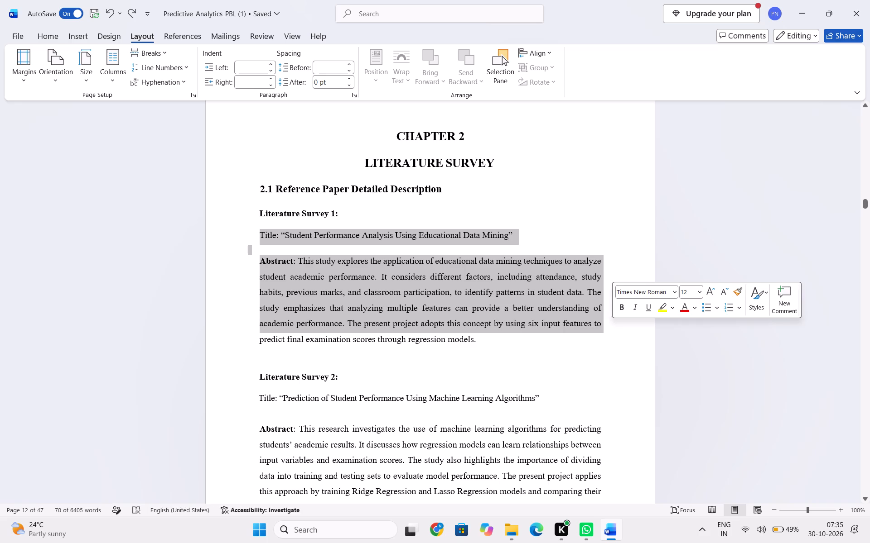
pyautogui.click(493, 310)
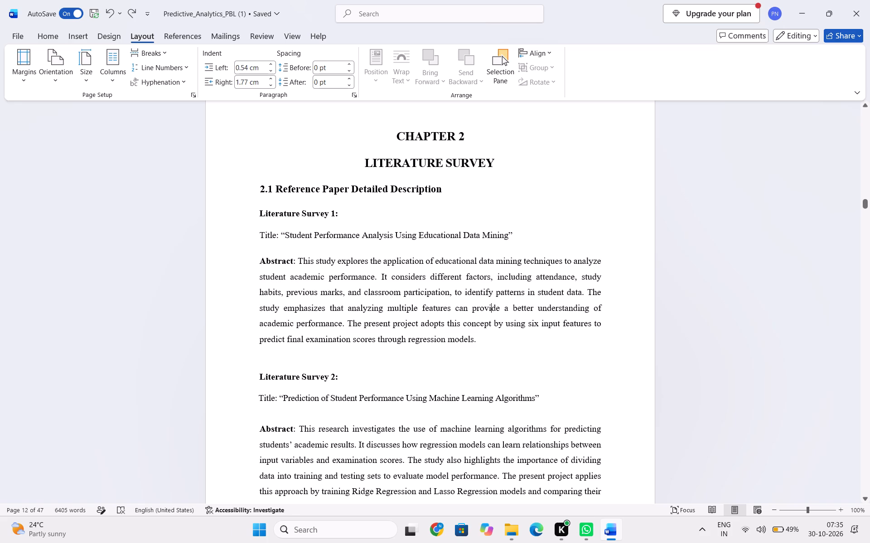
# Set the left indent of the body paragraph under 2.2 Summary of Literature to 0.54 cm.
pyautogui.scroll(-2, 261, 239)
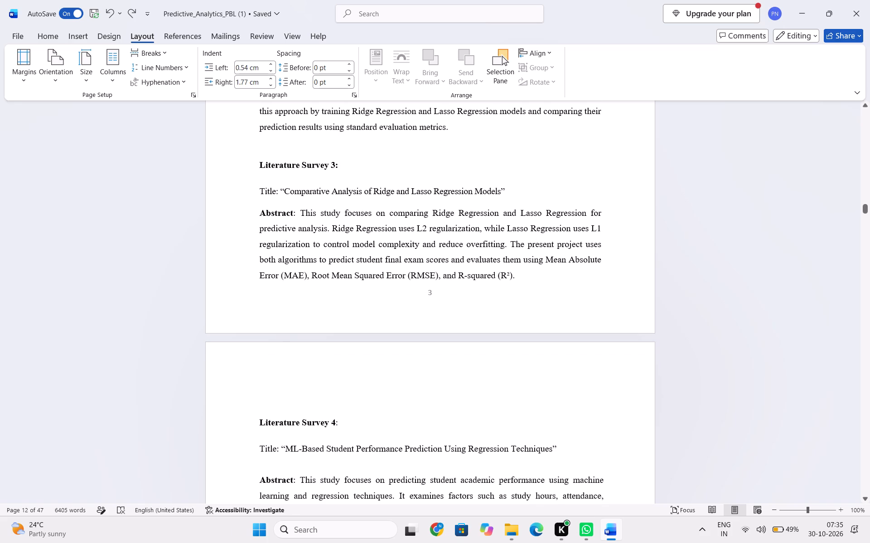
pyautogui.scroll(-4, 261, 239)
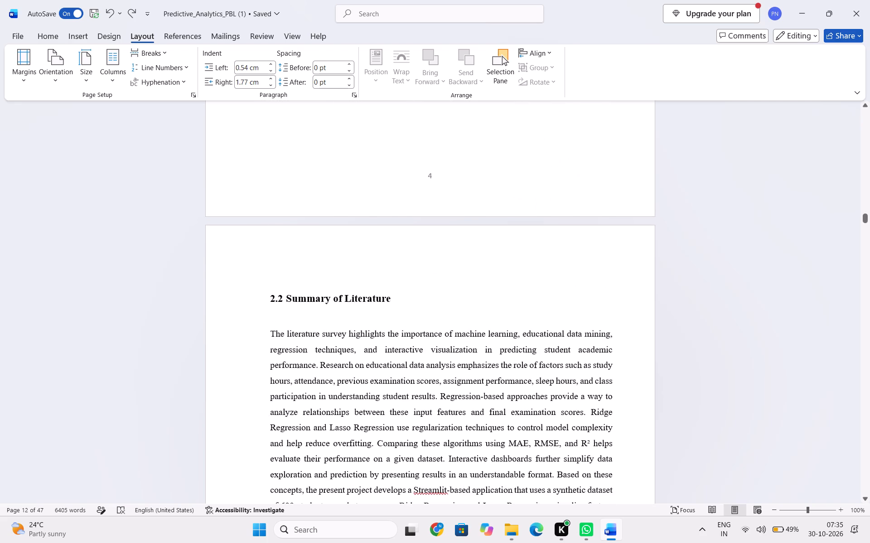
pyautogui.scroll(-1, 261, 239)
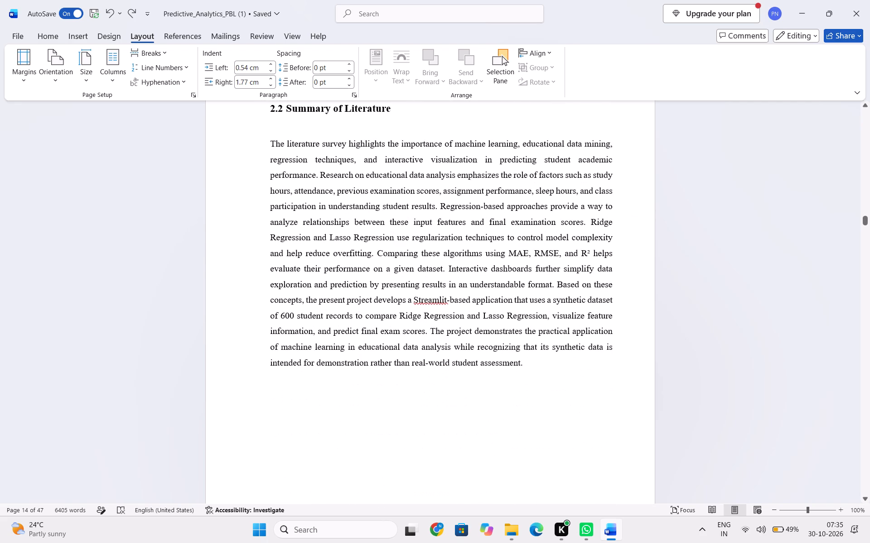
pyautogui.moveTo(274, 143); pyautogui.dragTo(576, 349)
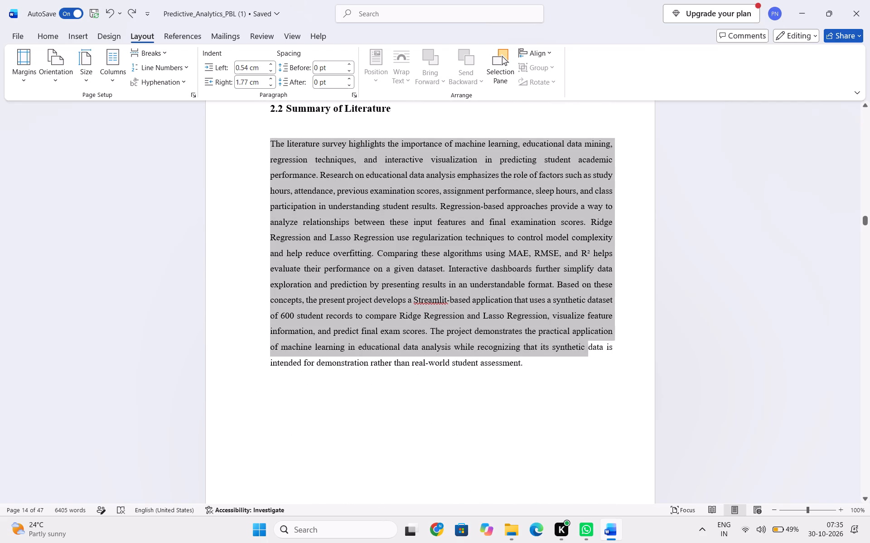
pyautogui.moveTo(576, 349); pyautogui.dragTo(579, 363)
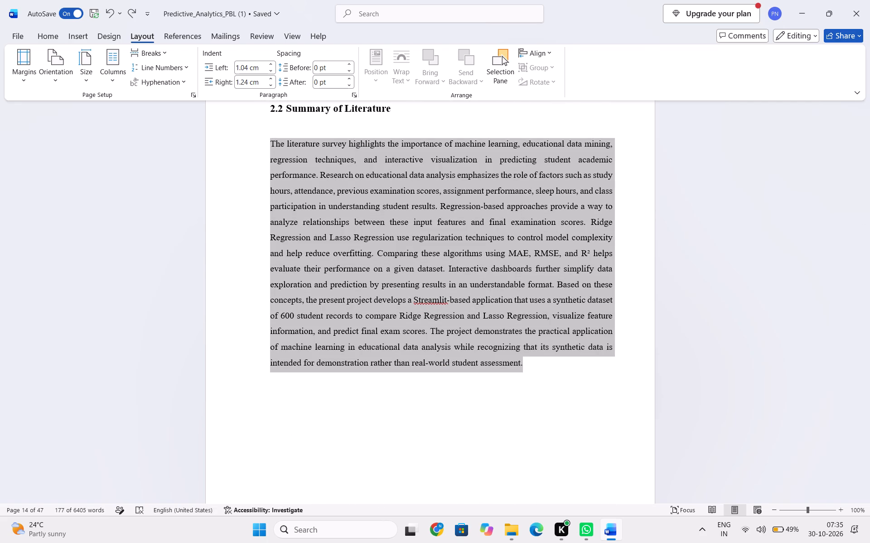
pyautogui.click(238, 67)
pyautogui.press('BackSpace')
pyautogui.write('0.54')
pyautogui.press('Return')
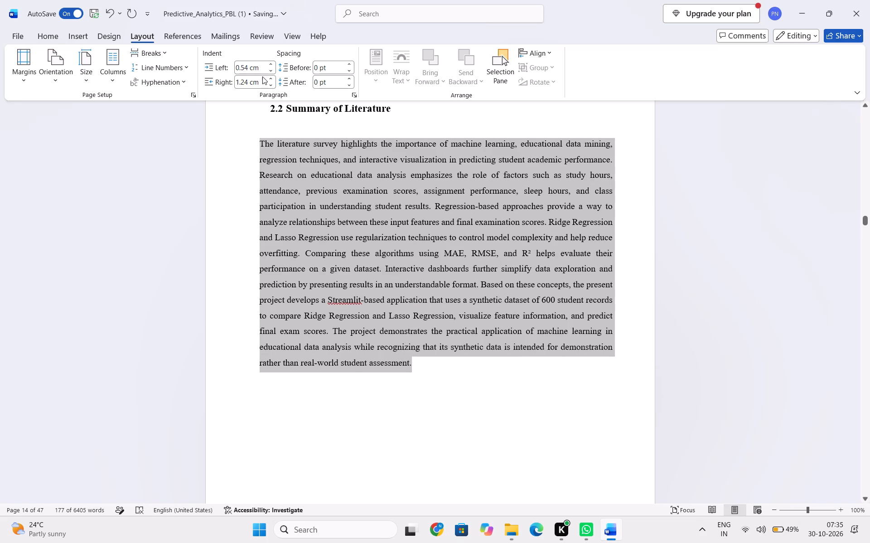
# Check the left and right indents of the Literature Survey 5 abstract.
pyautogui.scroll(2, 365, 217)
pyautogui.click(340, 164)
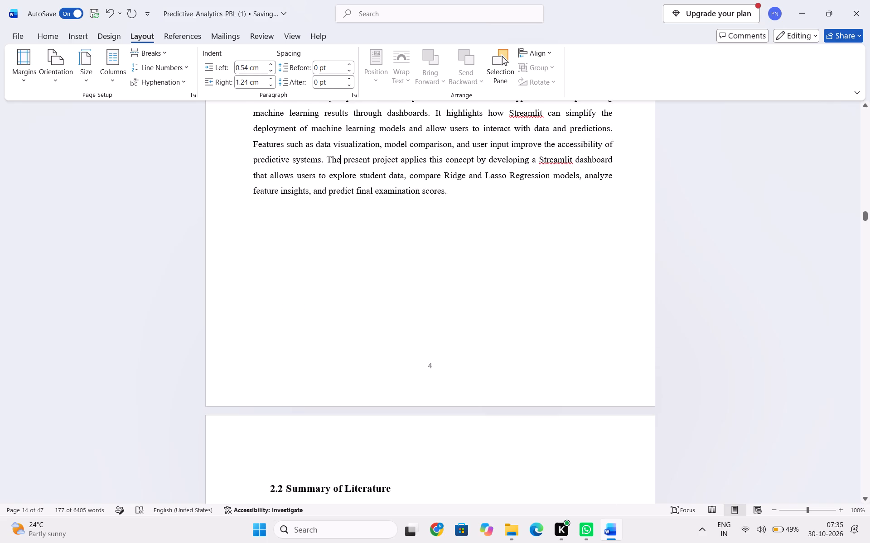
pyautogui.scroll(1, 300, 147)
pyautogui.moveTo(251, 283); pyautogui.dragTo(576, 392)
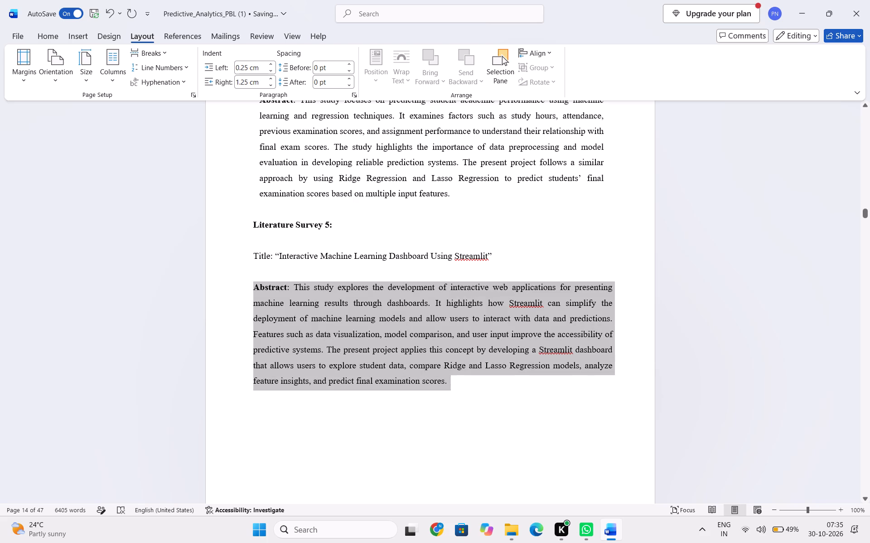
pyautogui.moveTo(576, 392); pyautogui.dragTo(618, 371)
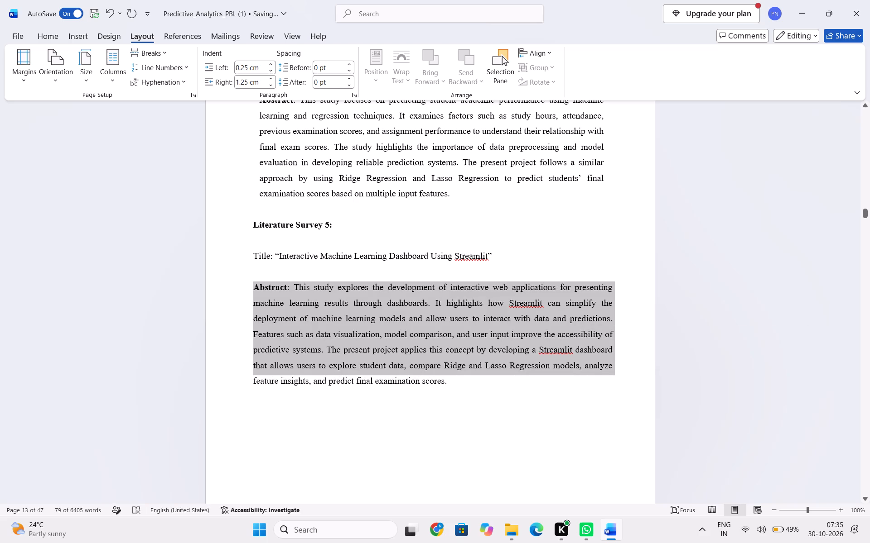
pyautogui.click(365, 278)
# Compare the paragraph indents and spacing of the 1.5 Proposed System text with those of the 1.4 Existing System text.
pyautogui.scroll(1, 365, 278)
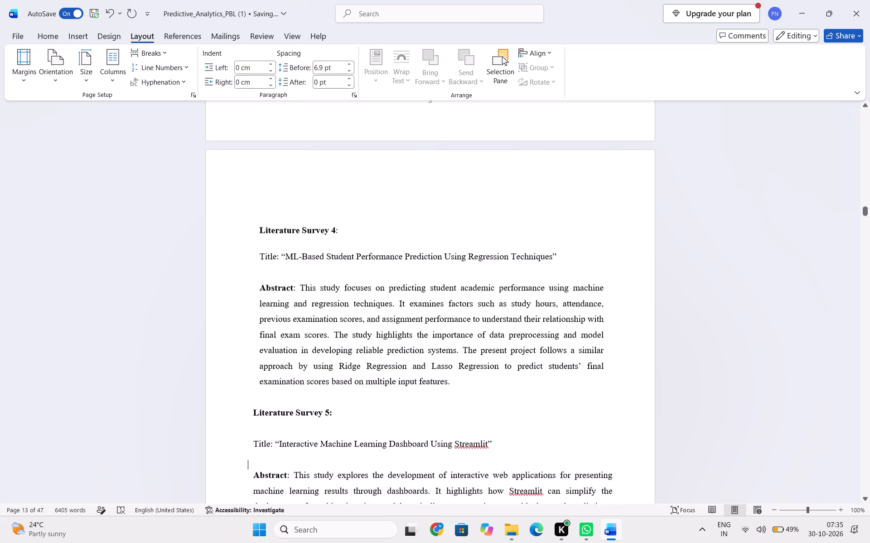
pyautogui.scroll(2, 365, 278)
pyautogui.scroll(2, 311, 247)
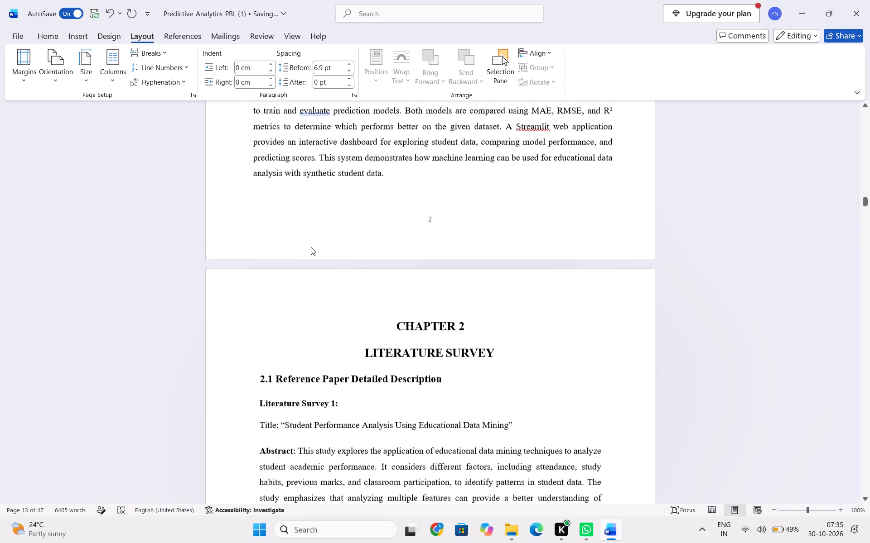
pyautogui.scroll(-1, 290, 338)
pyautogui.scroll(2, 290, 338)
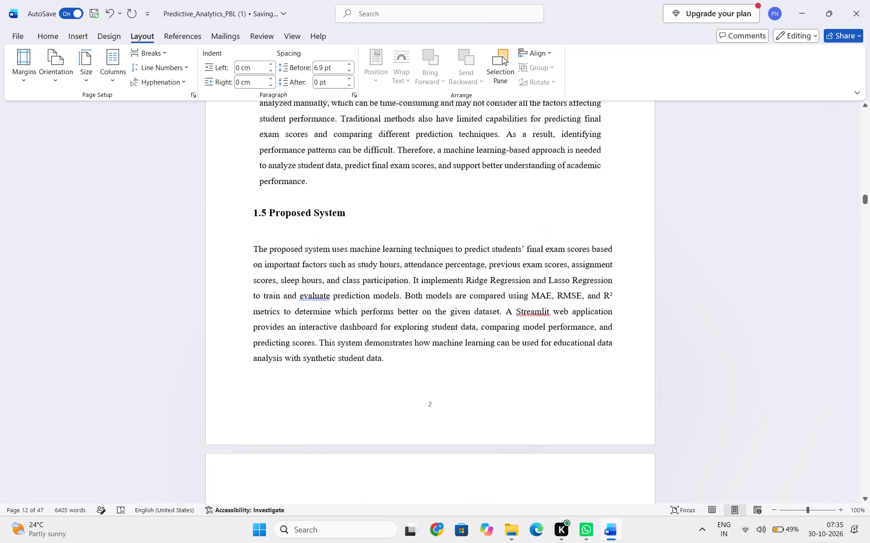
pyautogui.moveTo(256, 250); pyautogui.dragTo(392, 352)
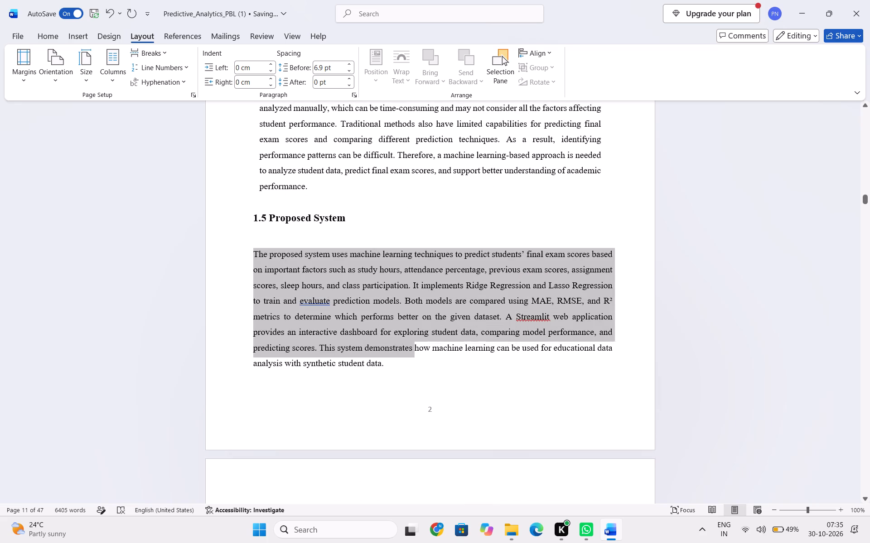
pyautogui.moveTo(392, 352); pyautogui.dragTo(614, 349)
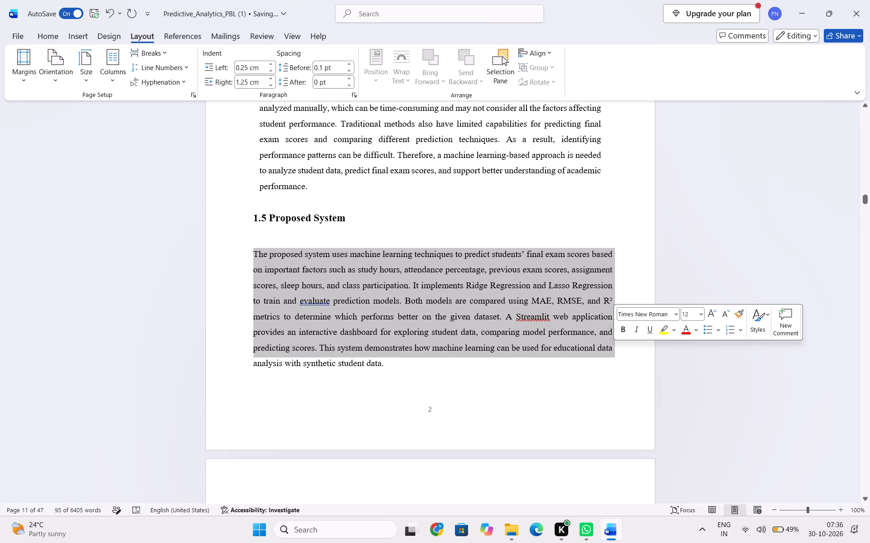
pyautogui.scroll(1, 575, 340)
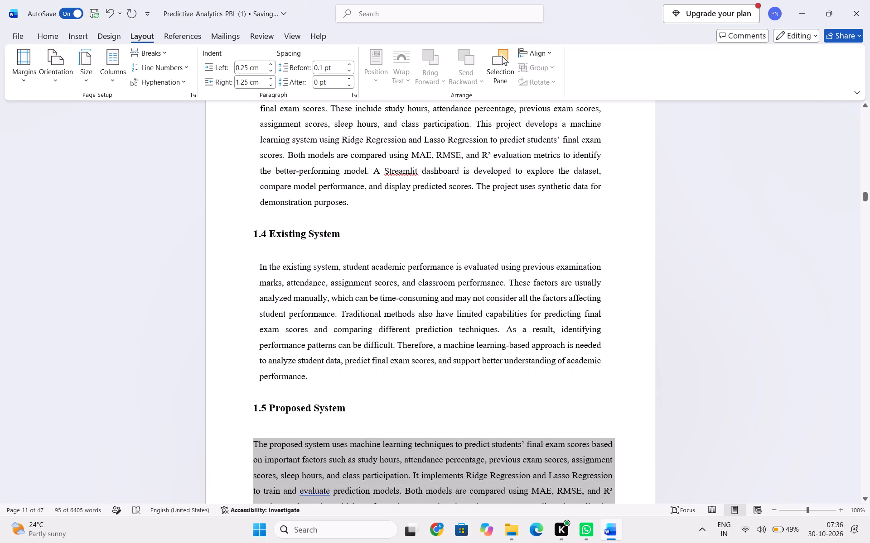
pyautogui.click(255, 271)
pyautogui.moveTo(257, 262); pyautogui.dragTo(330, 321)
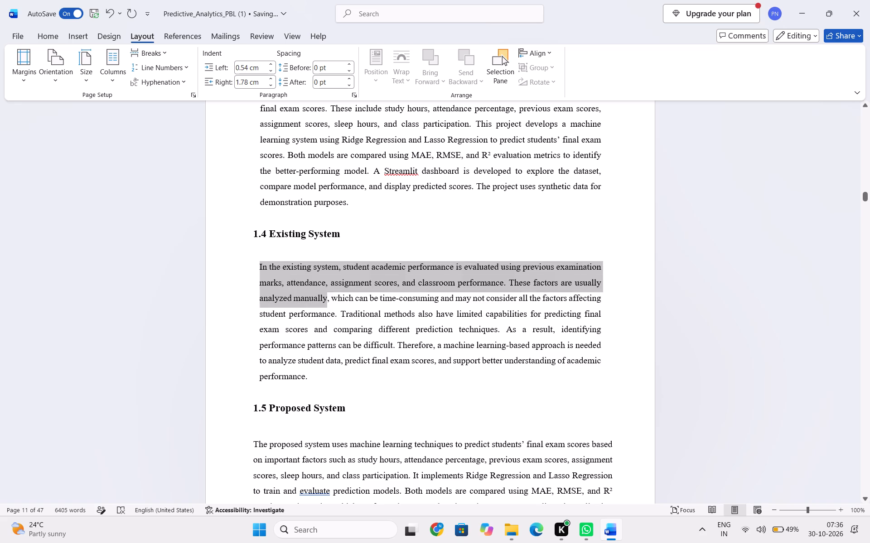
pyautogui.moveTo(330, 321); pyautogui.dragTo(354, 372)
pyautogui.click(321, 334)
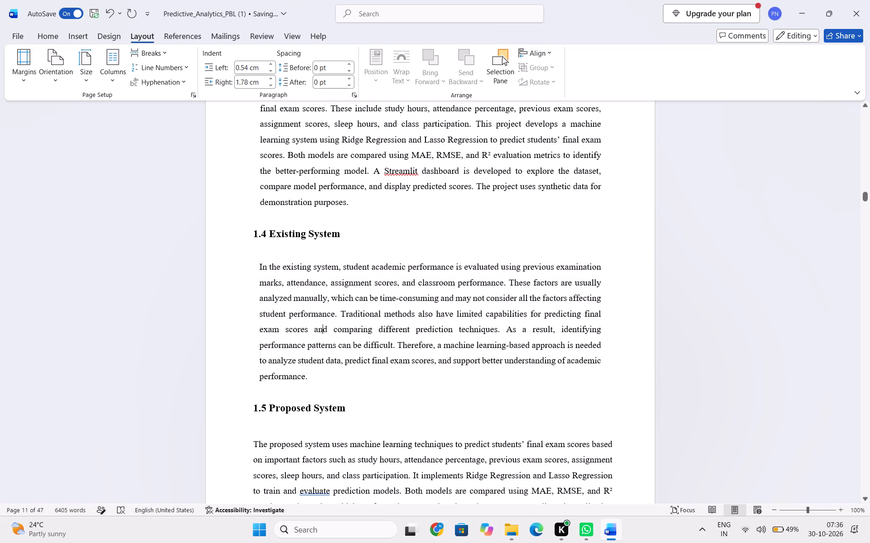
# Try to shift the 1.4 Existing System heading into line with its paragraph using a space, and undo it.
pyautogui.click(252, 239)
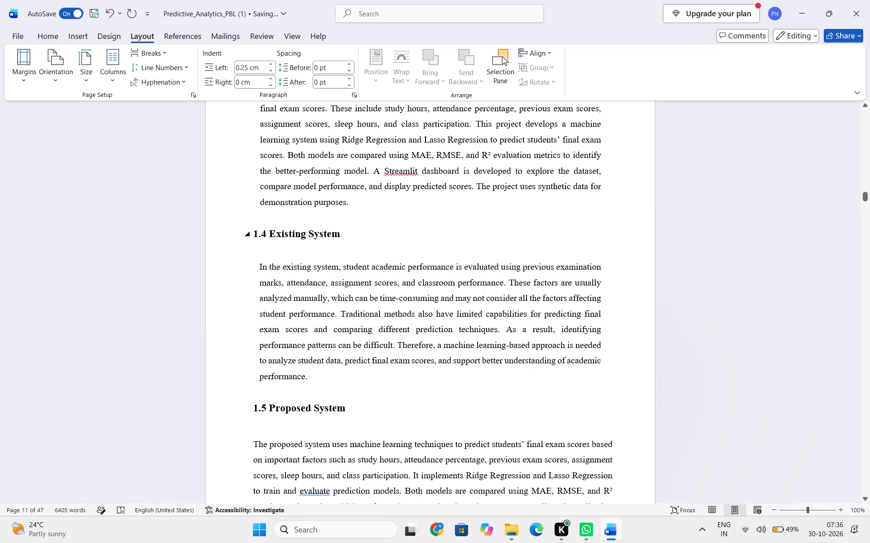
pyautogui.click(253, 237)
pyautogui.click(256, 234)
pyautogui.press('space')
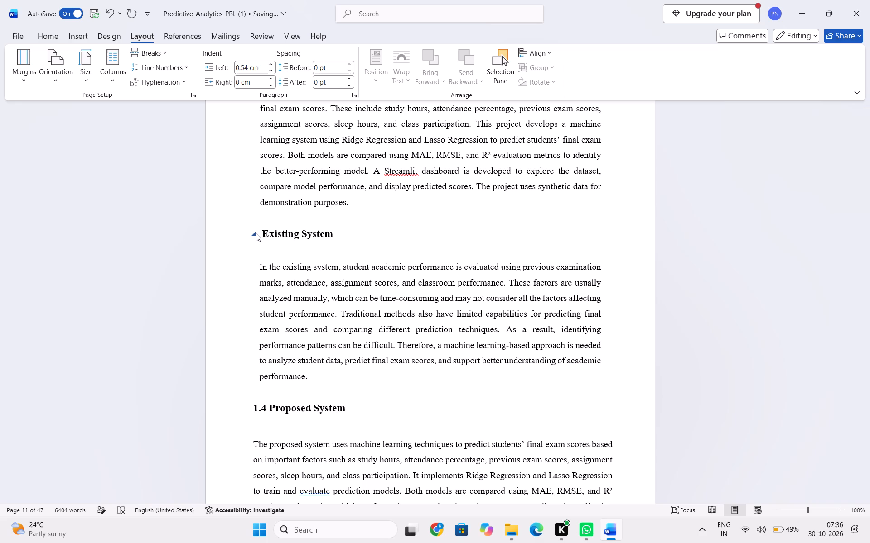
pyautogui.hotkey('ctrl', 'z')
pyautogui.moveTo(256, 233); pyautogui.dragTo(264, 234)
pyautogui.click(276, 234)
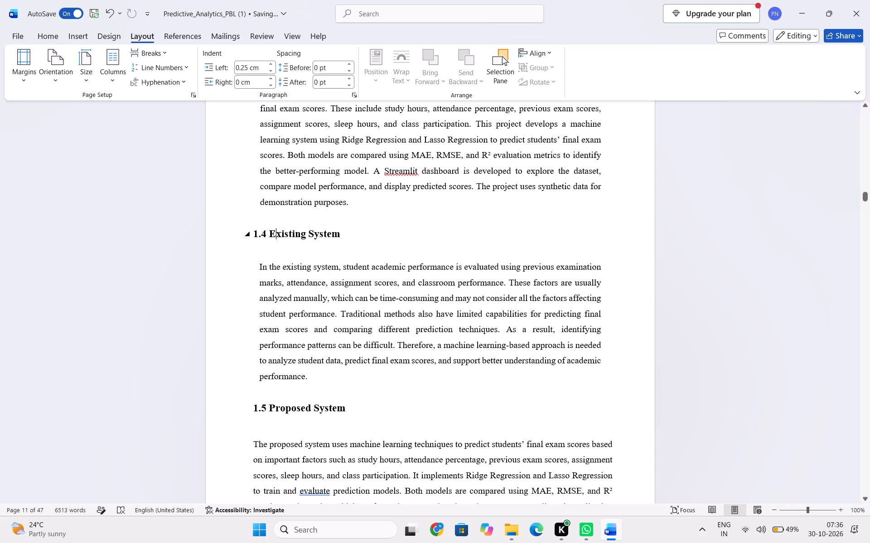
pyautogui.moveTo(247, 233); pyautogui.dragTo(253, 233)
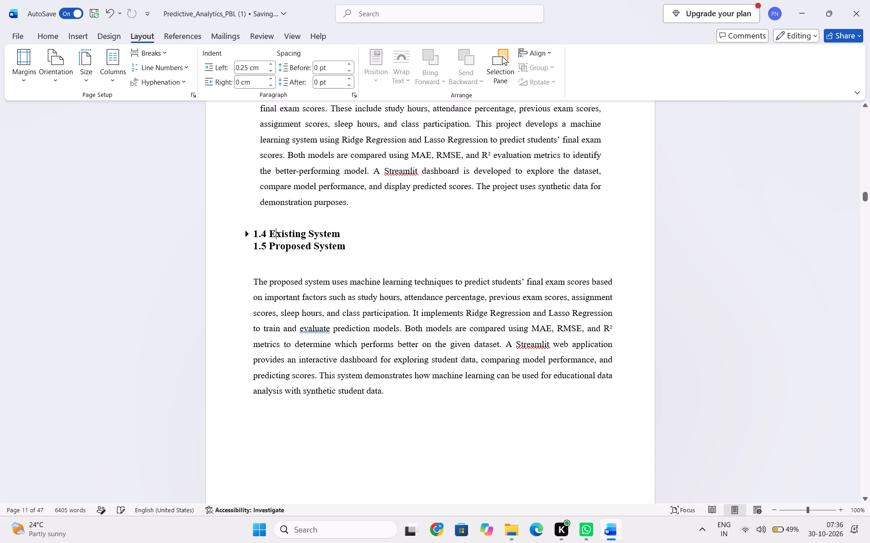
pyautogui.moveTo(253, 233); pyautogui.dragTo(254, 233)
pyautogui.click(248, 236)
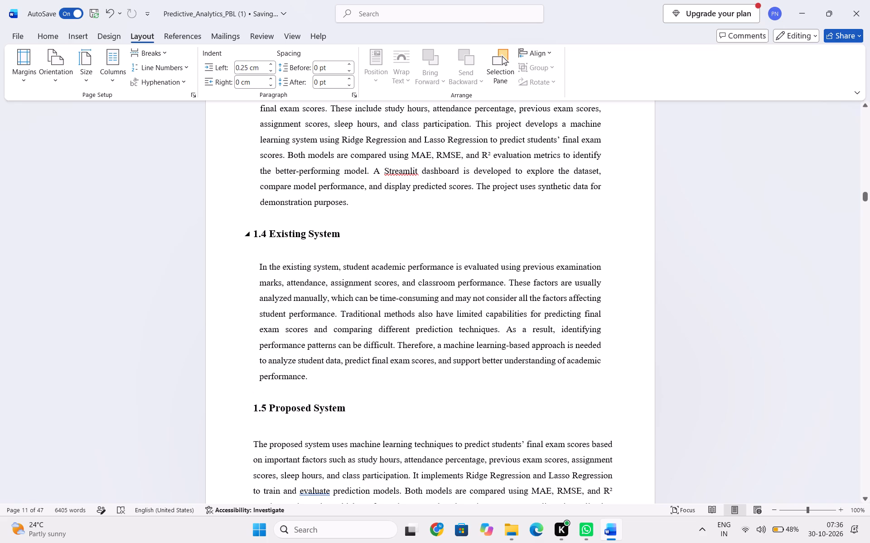
# Check the left and right indents of the 1.3 Problem Statement paragraph.
pyautogui.click(407, 293)
pyautogui.scroll(1, 405, 291)
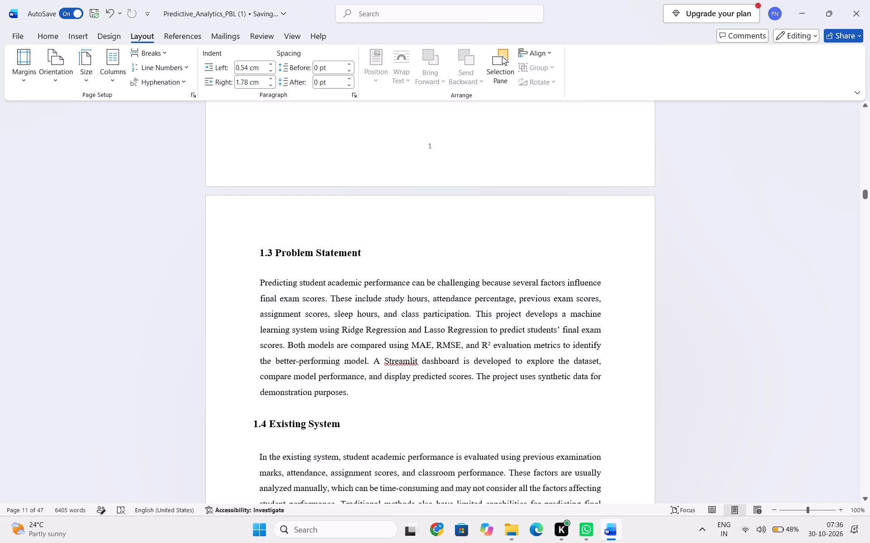
pyautogui.moveTo(257, 283); pyautogui.dragTo(396, 344)
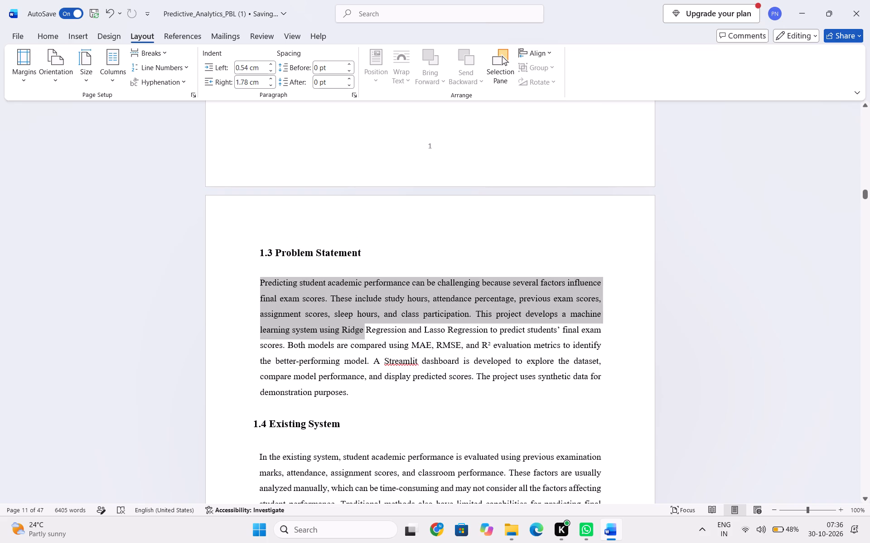
pyautogui.moveTo(396, 344); pyautogui.dragTo(605, 384)
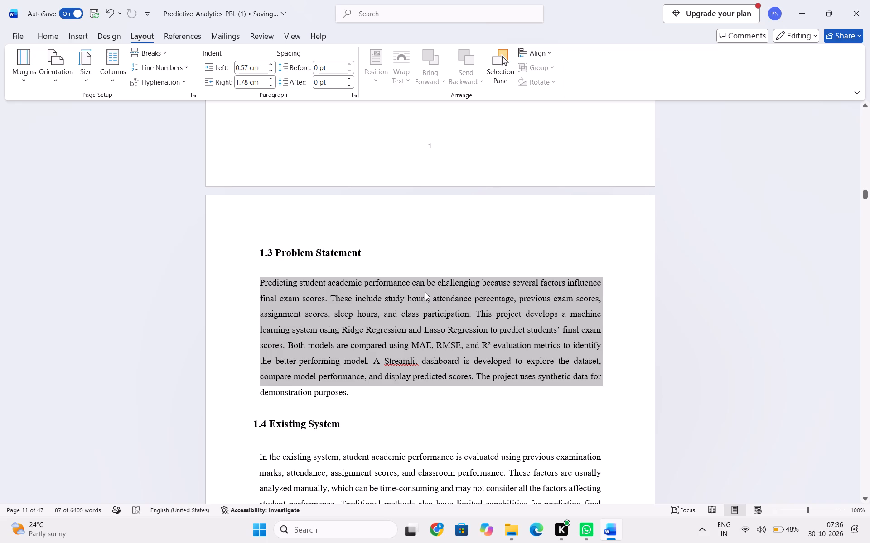
# Review the layout from the Chapter 1 sections through the hardware requirements to Chapter 4, including the indents of the 4.1 paragraph.
pyautogui.scroll(-7, 425, 292)
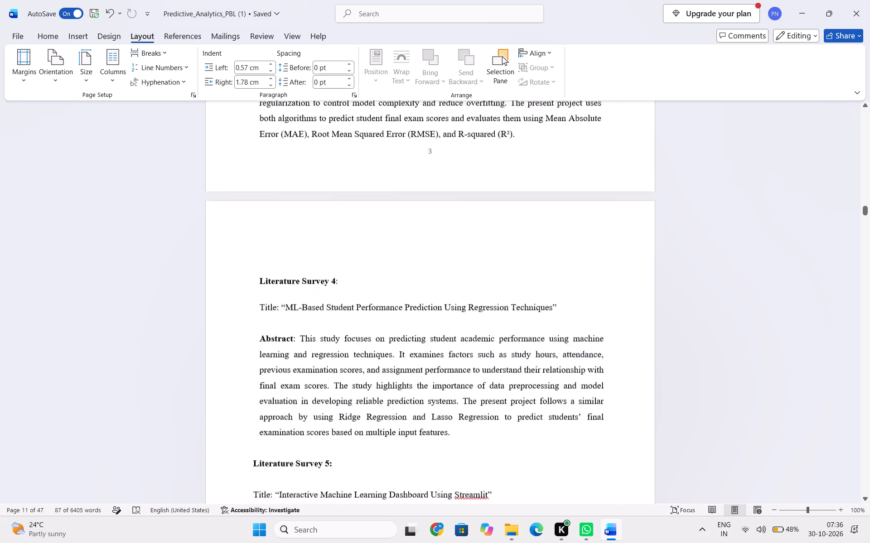
pyautogui.scroll(-6, 425, 292)
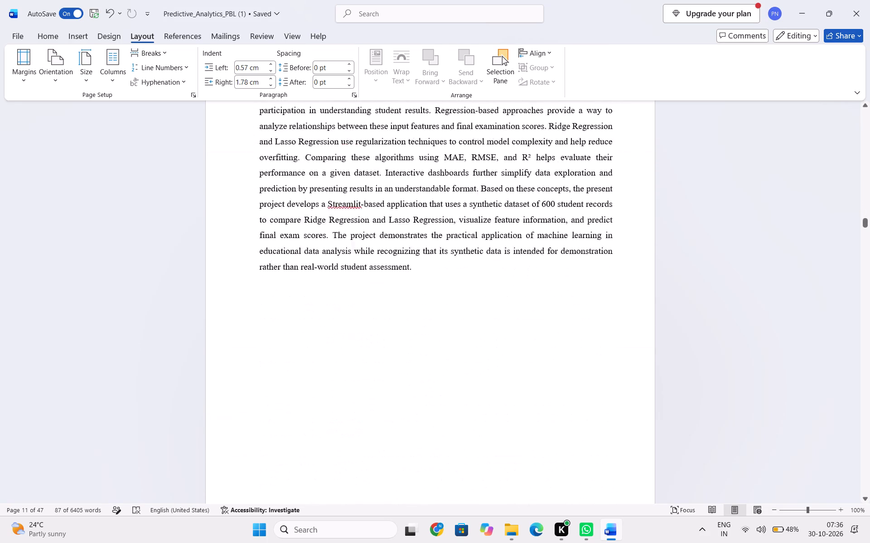
pyautogui.scroll(-5, 425, 292)
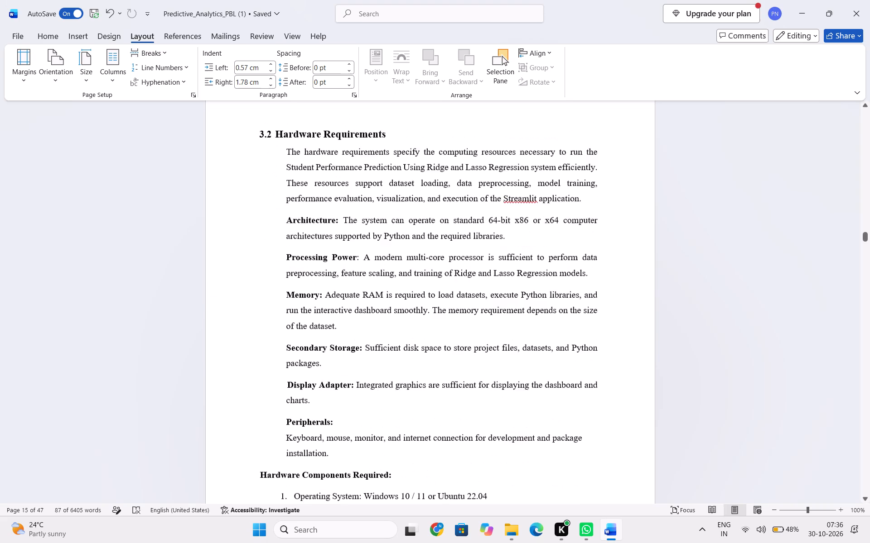
pyautogui.scroll(-3, 425, 292)
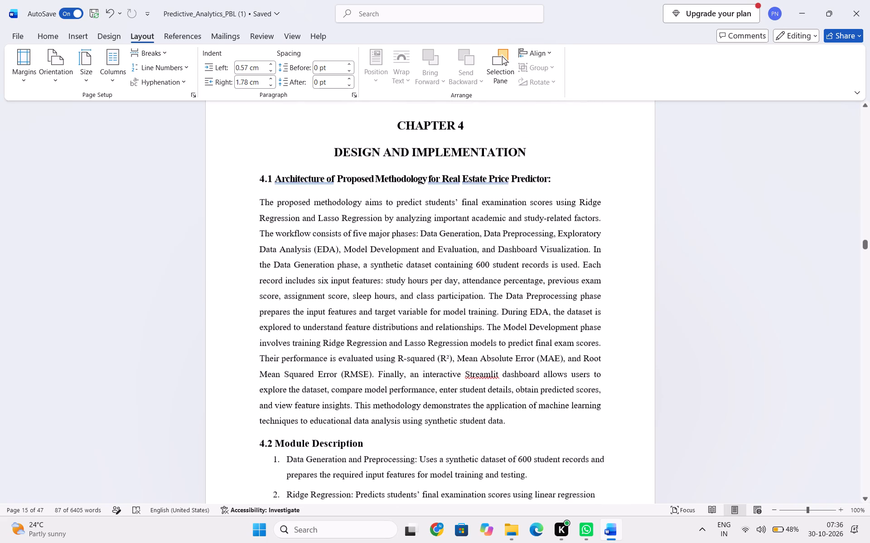
pyautogui.click(369, 283)
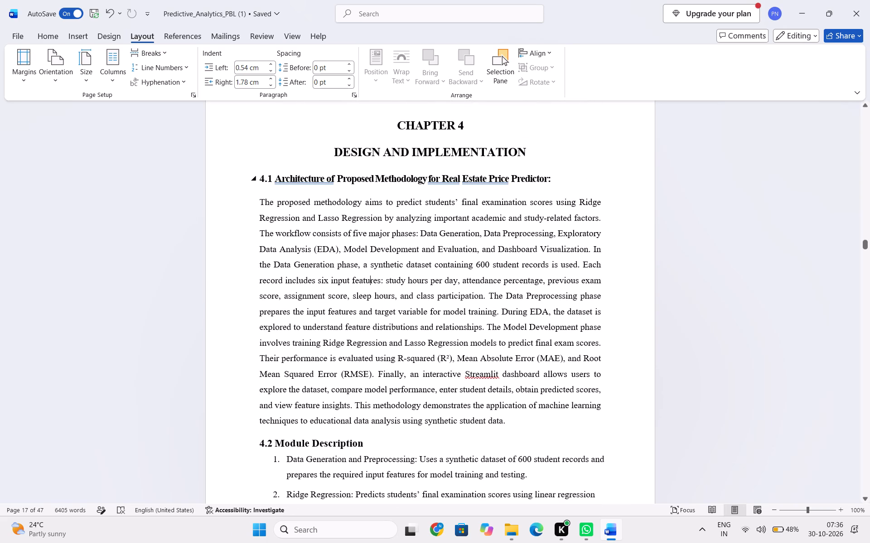
# Widen the word gaps in the 4.1 heading by adding a space between its words from Architecture to Predictor, and before the colon.
pyautogui.click(325, 184)
pyautogui.press('space')
pyautogui.click(336, 178)
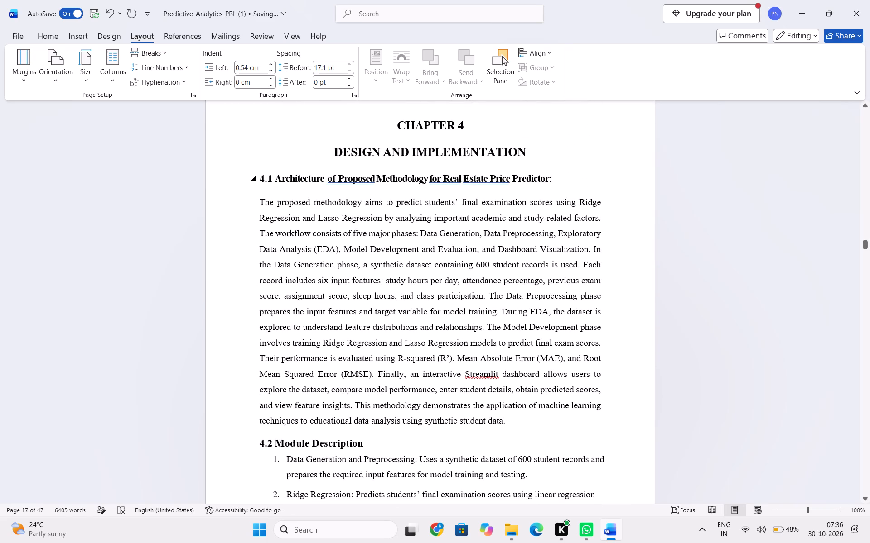
pyautogui.press('space')
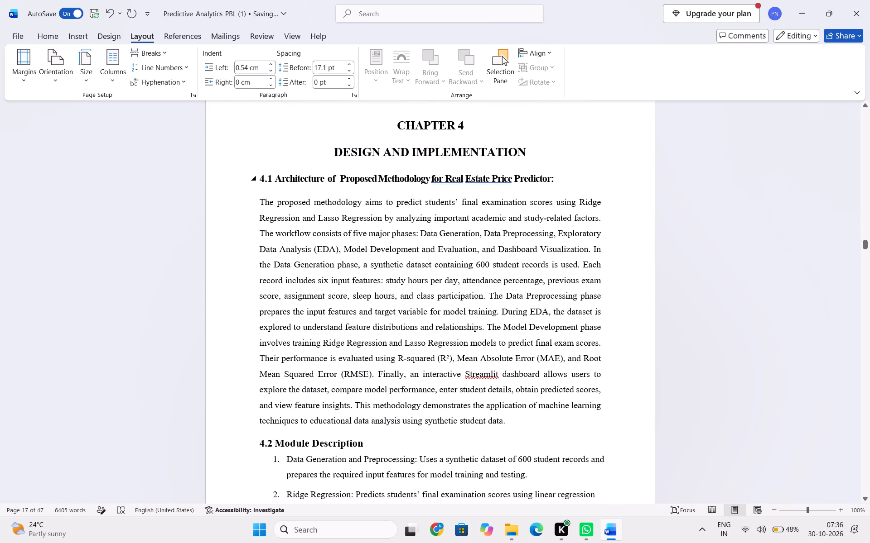
pyautogui.click(378, 178)
pyautogui.press('space')
pyautogui.click(431, 182)
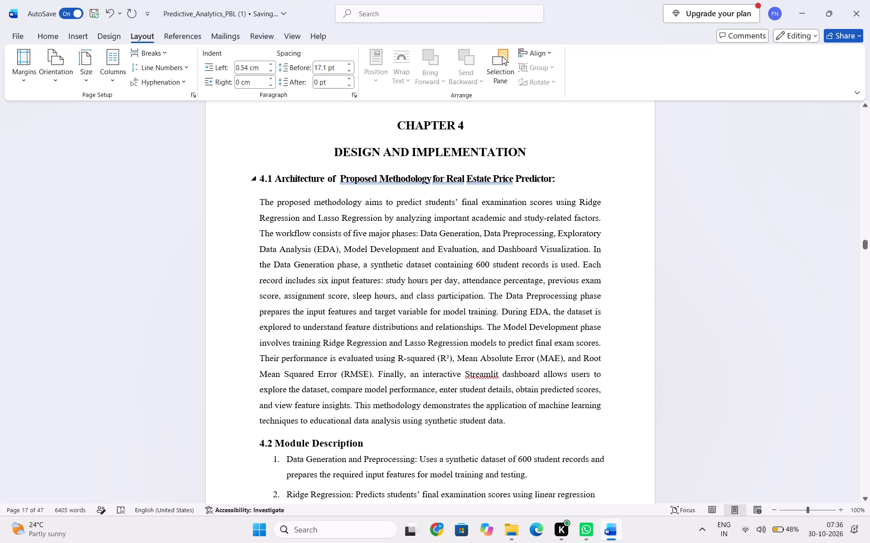
pyautogui.press('space')
pyautogui.click(447, 179)
pyautogui.press('space')
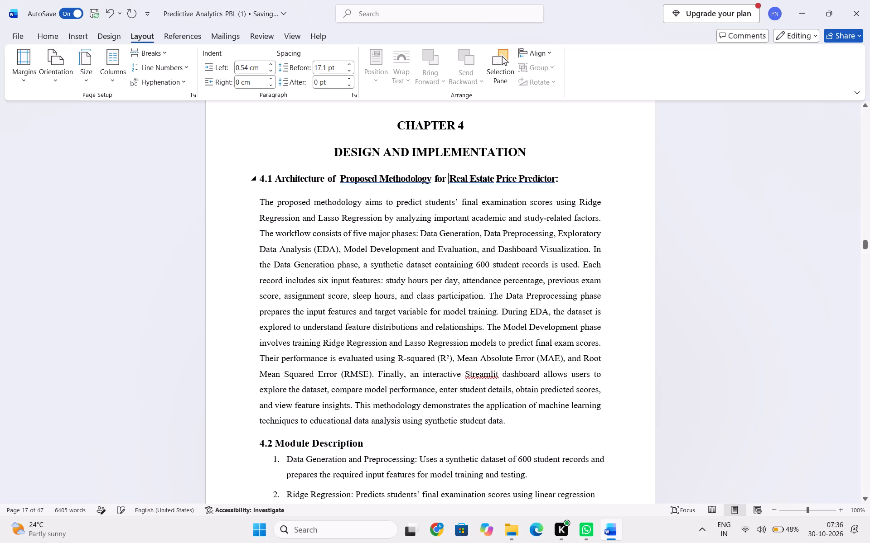
pyautogui.click(498, 179)
pyautogui.press('space')
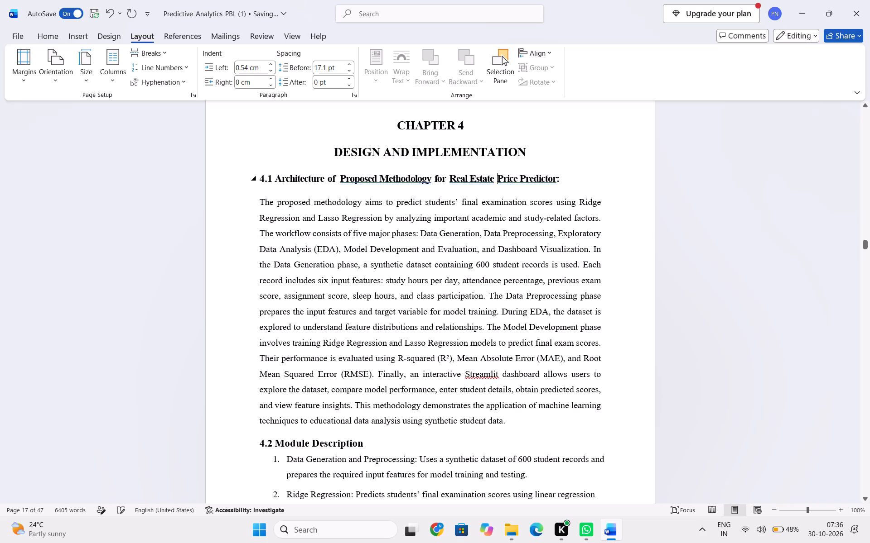
pyautogui.click(517, 179)
pyautogui.press('space')
pyautogui.click(558, 180)
pyautogui.press('space')
# Check the indents and spacing of the paragraph under the 4.1 heading.
pyautogui.moveTo(259, 197); pyautogui.dragTo(495, 353)
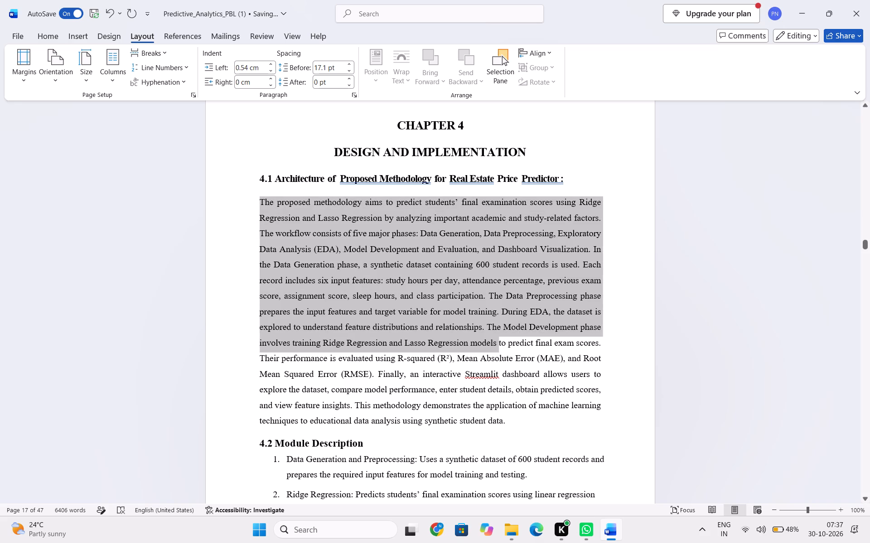
pyautogui.moveTo(495, 353); pyautogui.dragTo(599, 409)
pyautogui.click(515, 363)
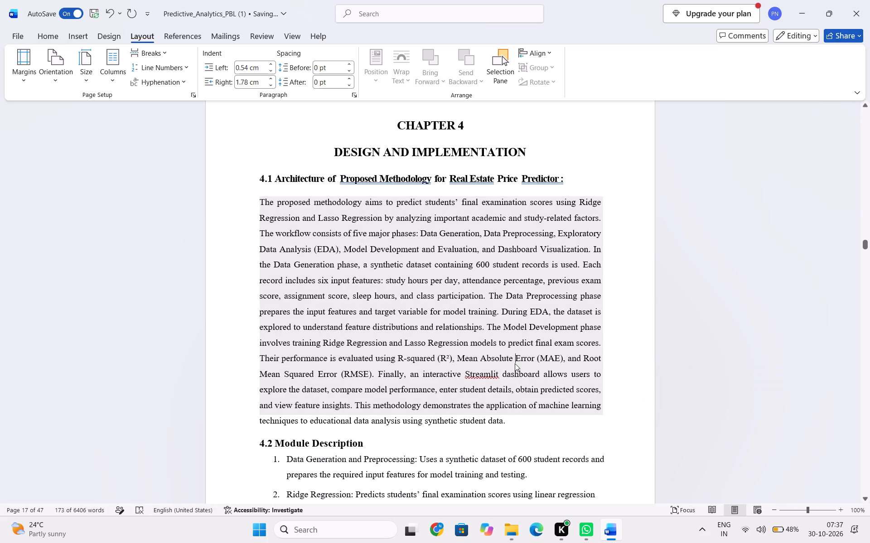
# Remove the left indent of the 3.2 Hardware Requirements intro paragraph and bring its first line under the heading with five spaces.
pyautogui.scroll(-1, 514, 362)
pyautogui.scroll(2, 514, 362)
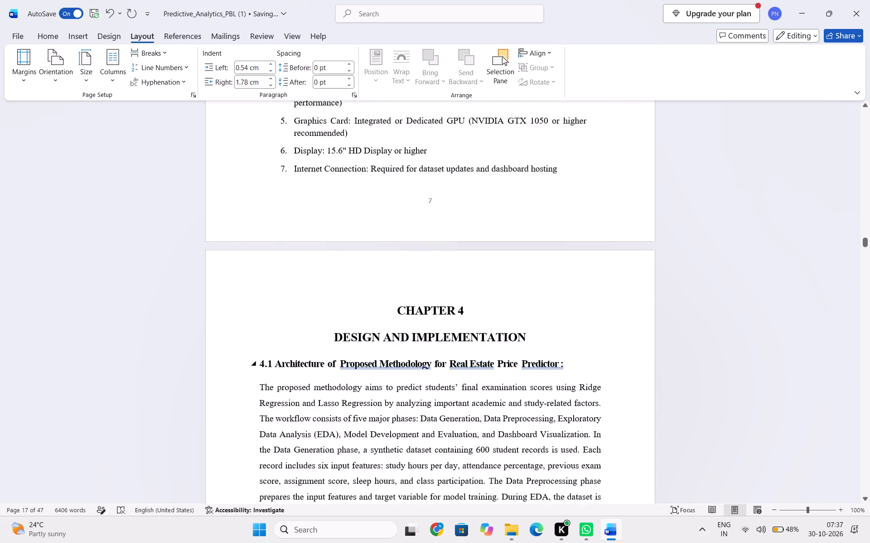
pyautogui.scroll(4, 514, 360)
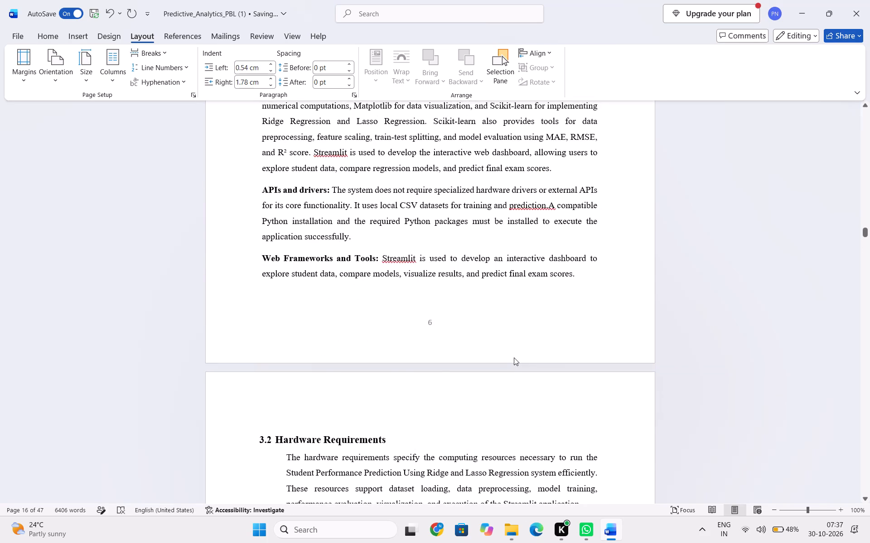
pyautogui.scroll(-1, 514, 357)
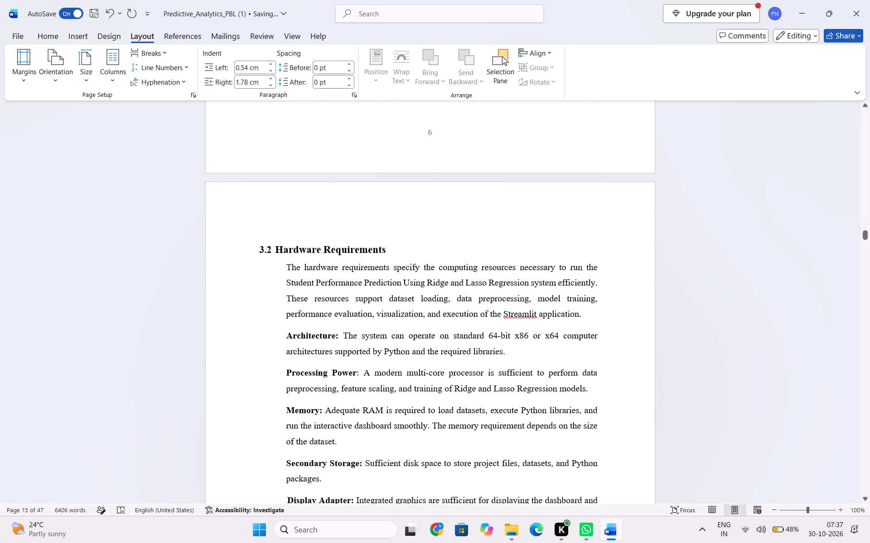
pyautogui.click(287, 267)
pyautogui.press('BackSpace')
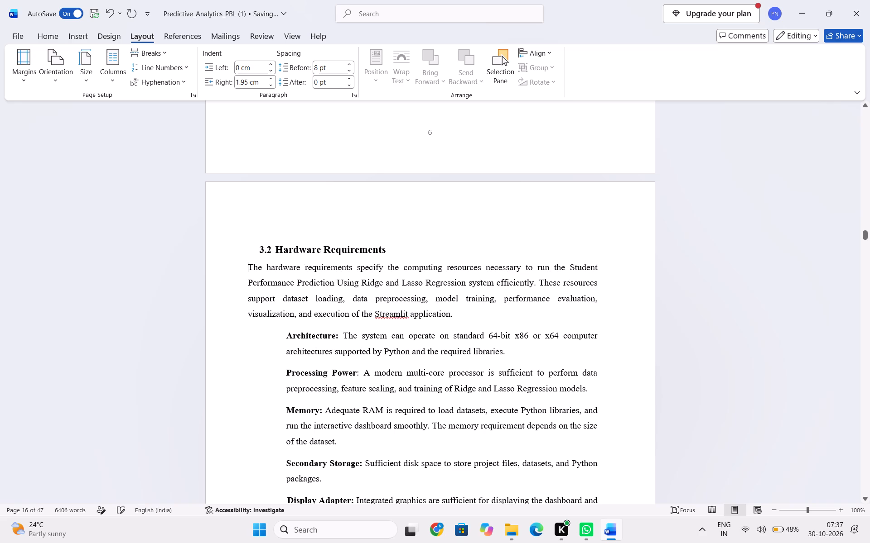
pyautogui.press('space')
pyautogui.press('space')
pyautogui.press('space')
pyautogui.press('space')
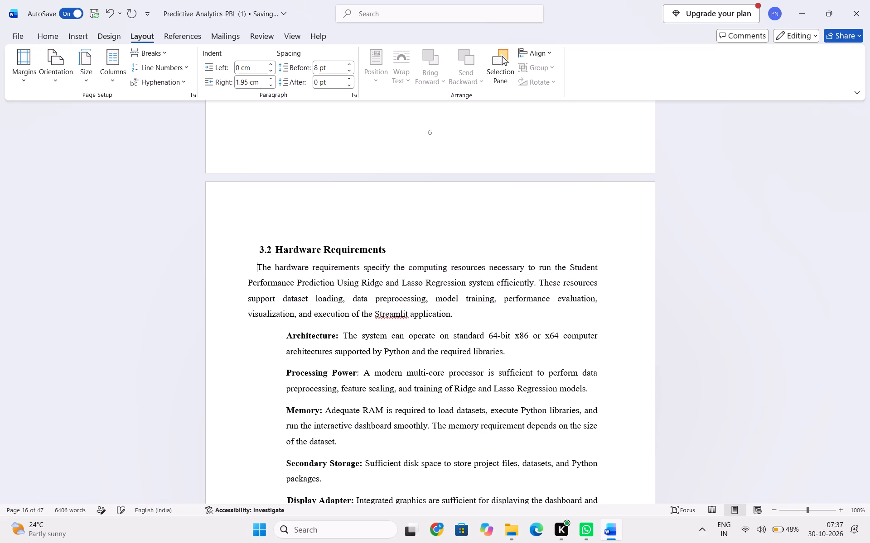
pyautogui.press('space')
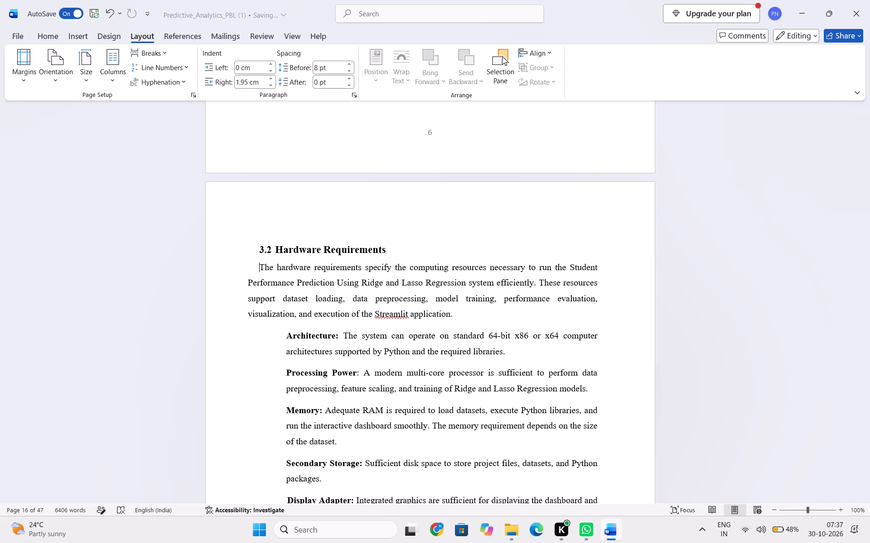
# Indent the remaining lines of the 3.2 Hardware Requirements intro paragraph to 0.53 cm so they align with the heading.
pyautogui.press('Down')
pyautogui.press('Left')
pyautogui.press('Left')
pyautogui.press('Left')
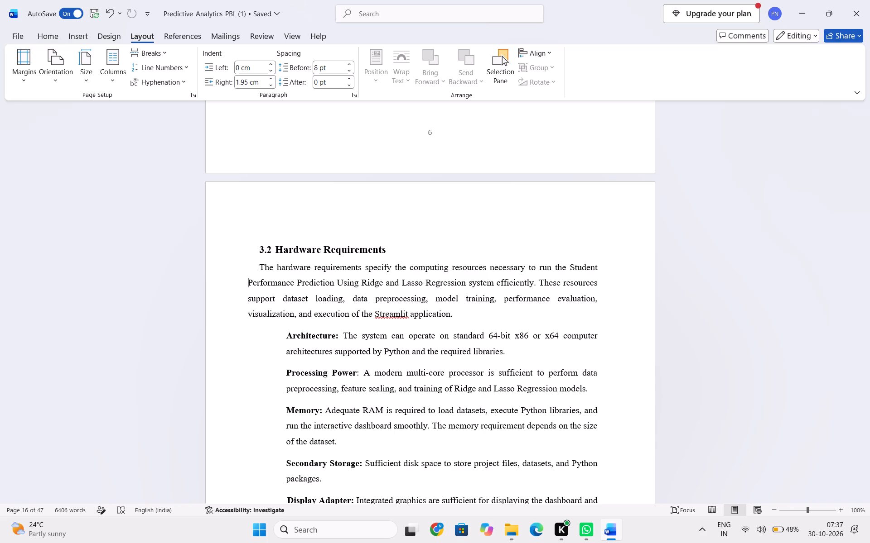
pyautogui.press('space')
pyautogui.press('space')
pyautogui.press('space')
pyautogui.press('Tab')
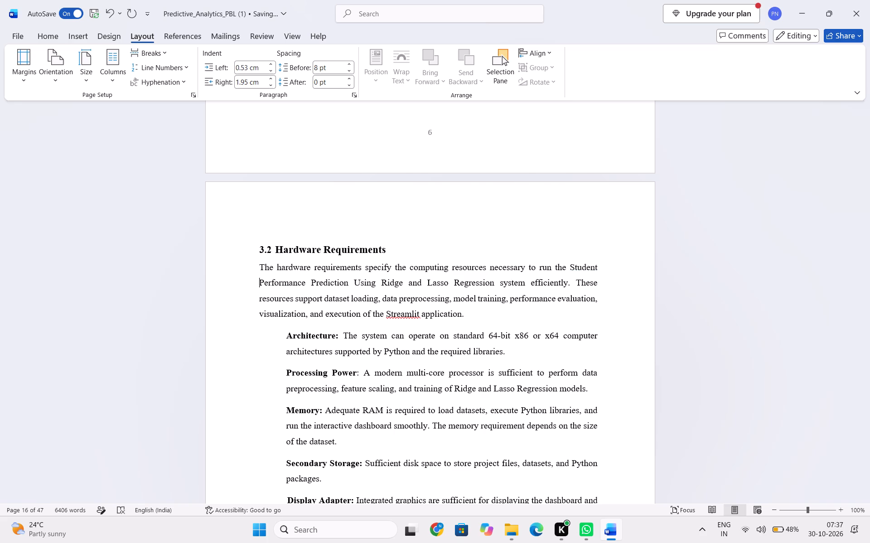
# Reduce the blank space between the 4.3 Algorithms heading and its first paragraph to a single empty line.
pyautogui.scroll(1, 293, 273)
pyautogui.scroll(-2, 293, 273)
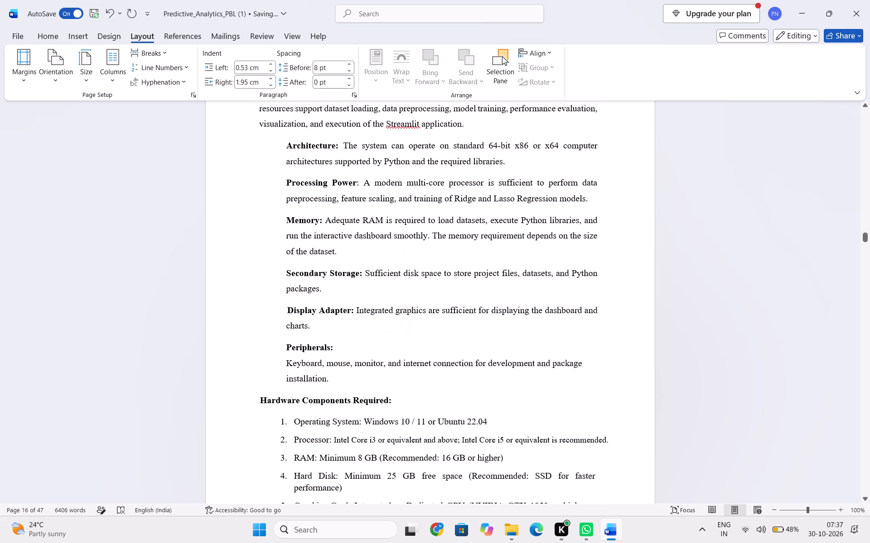
pyautogui.scroll(-3, 293, 273)
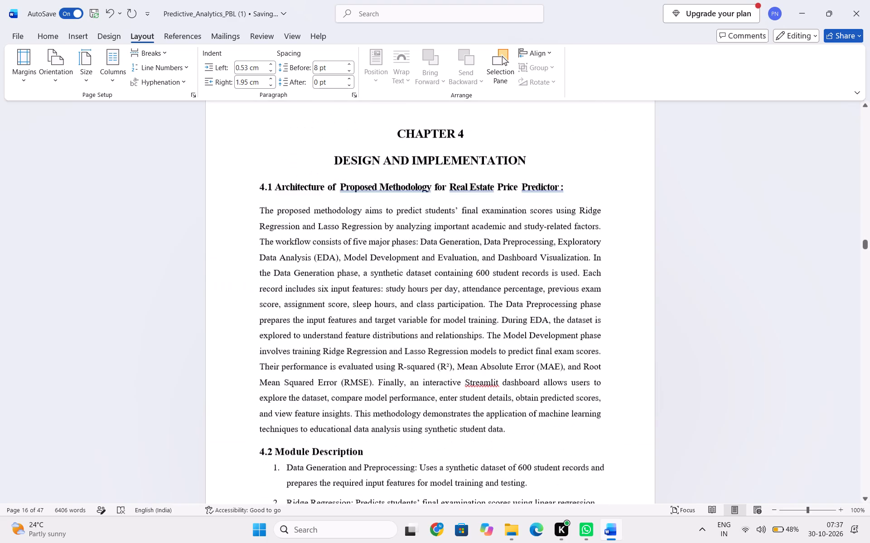
pyautogui.scroll(-3, 293, 273)
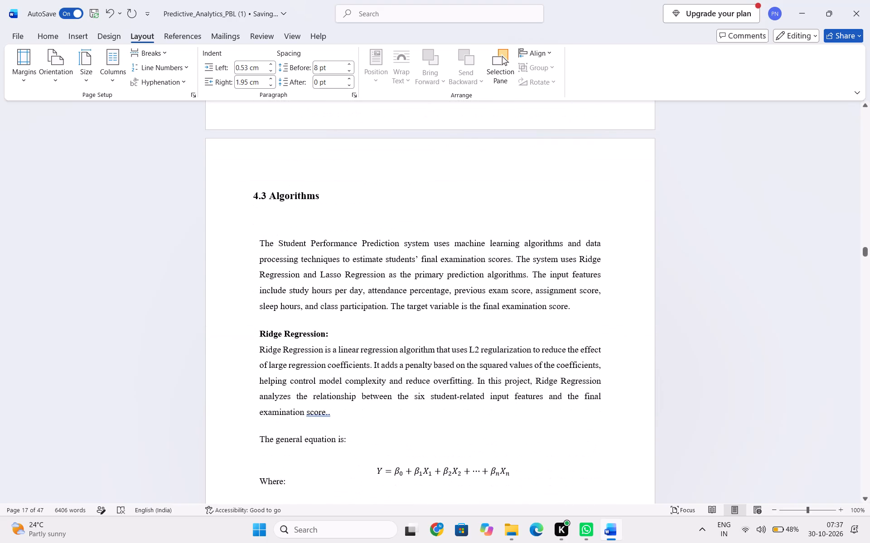
pyautogui.scroll(-1, 293, 273)
pyautogui.scroll(1, 263, 259)
pyautogui.click(272, 230)
pyautogui.press('BackSpace')
pyautogui.press('BackSpace')
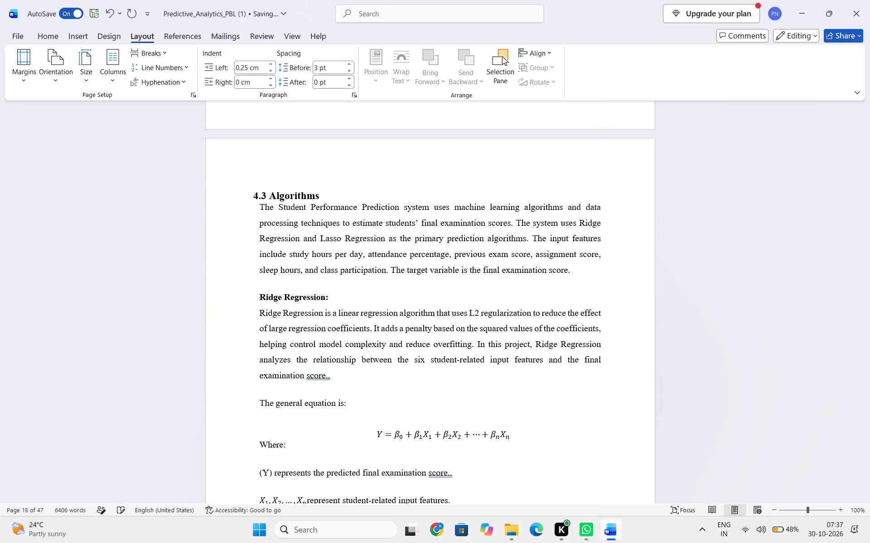
pyautogui.press('Return')
pyautogui.press('BackSpace')
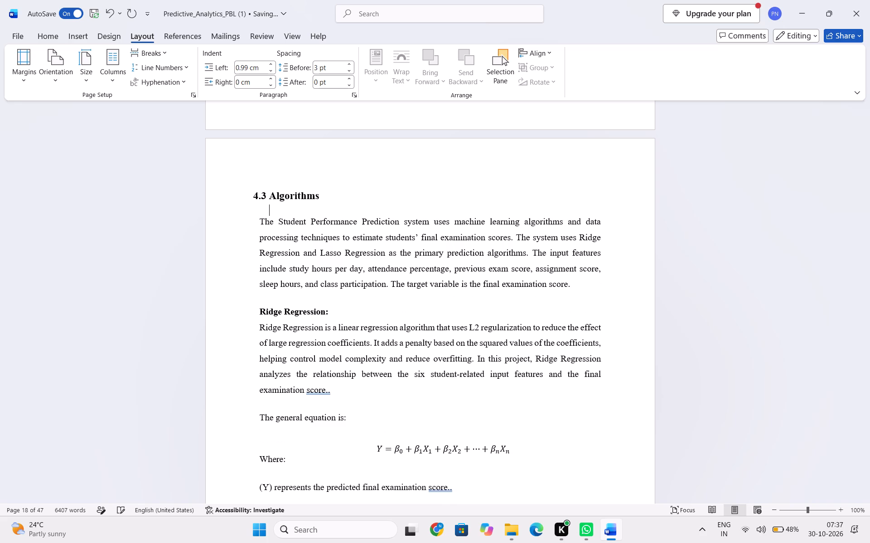
# Shift the Use Case Diagram picture in section 4.4.2.1 slightly to the right with five spaces in front of it.
pyautogui.scroll(-1, 275, 371)
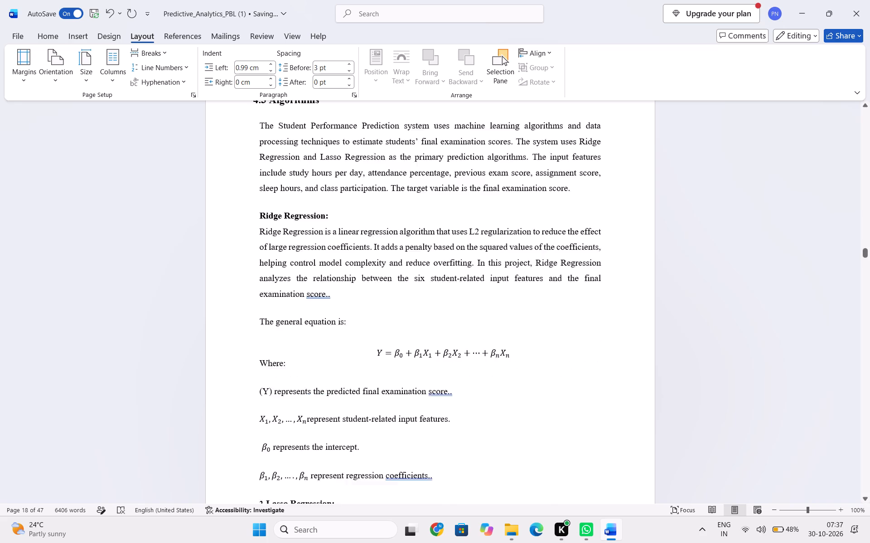
pyautogui.scroll(-4, 273, 307)
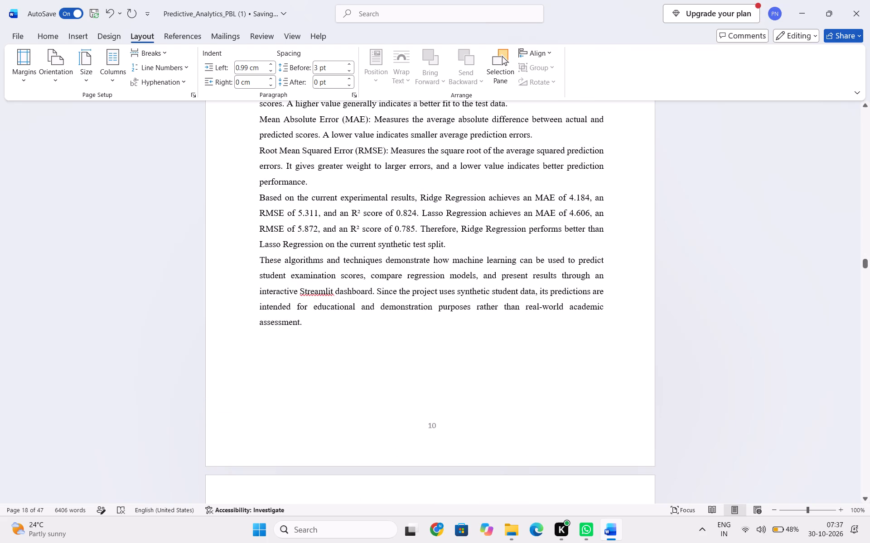
pyautogui.scroll(-2, 273, 307)
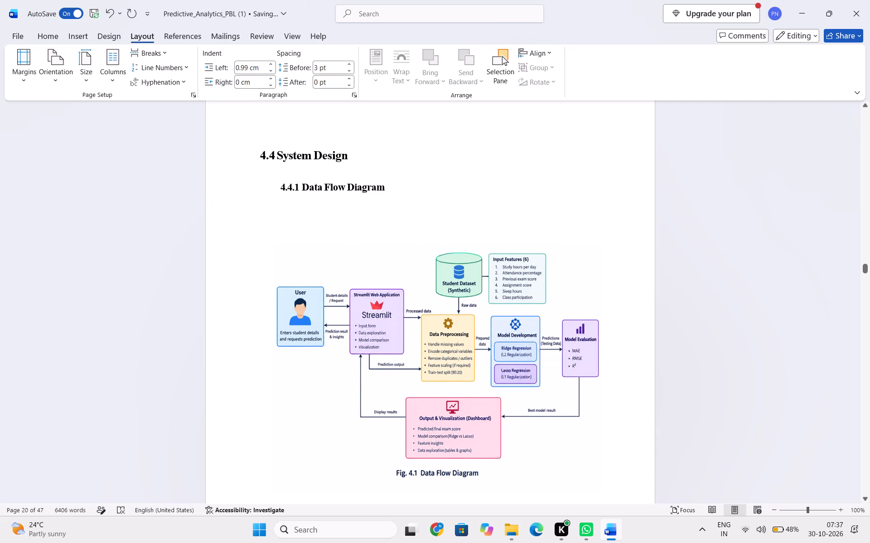
pyautogui.scroll(-3, 315, 282)
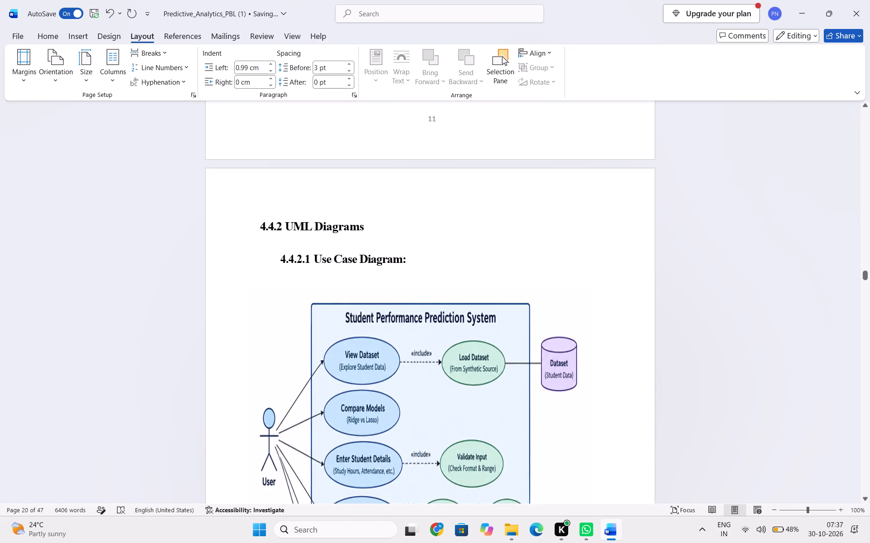
pyautogui.scroll(-1, 315, 282)
pyautogui.click(315, 282)
pyautogui.moveTo(348, 291); pyautogui.dragTo(353, 291)
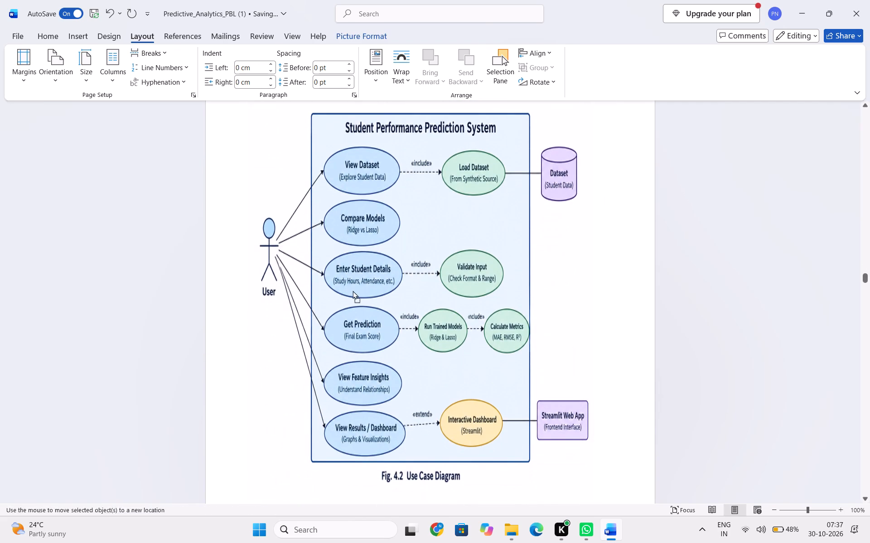
pyautogui.moveTo(353, 291); pyautogui.dragTo(361, 291)
pyautogui.press('space')
pyautogui.press('space')
pyautogui.press('space')
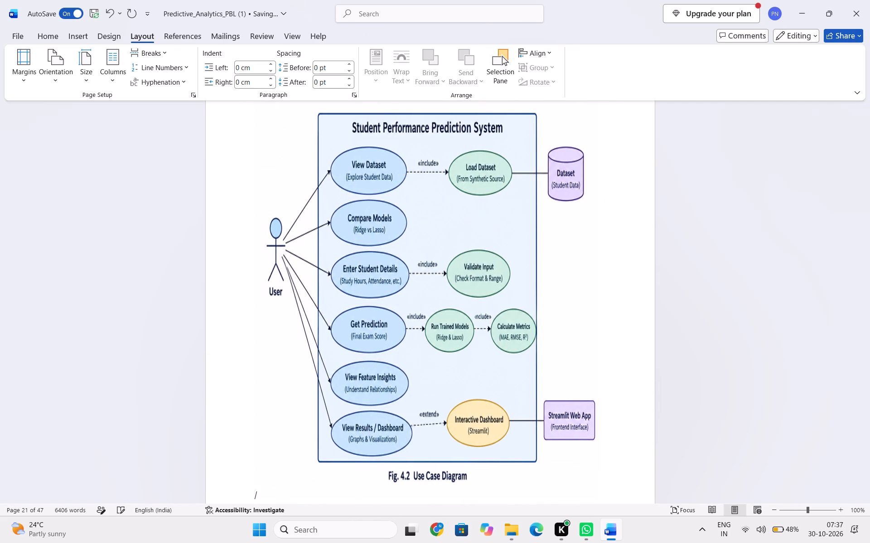
pyautogui.press('space')
pyautogui.press('space')
# Move the Fig. 4.3 Class Diagram caption closer to the centre under its diagram with four leading spaces.
pyautogui.scroll(-4, 361, 291)
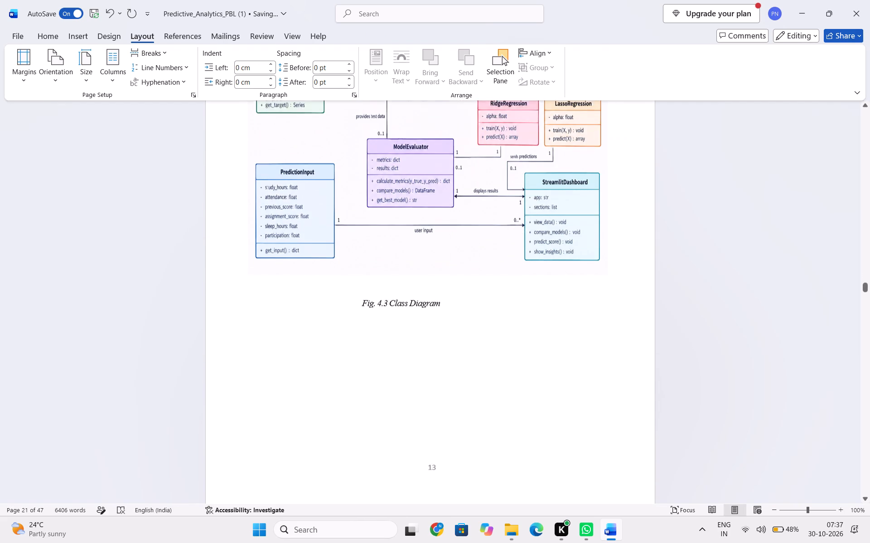
pyautogui.click(361, 291)
pyautogui.press('space')
pyautogui.press('space')
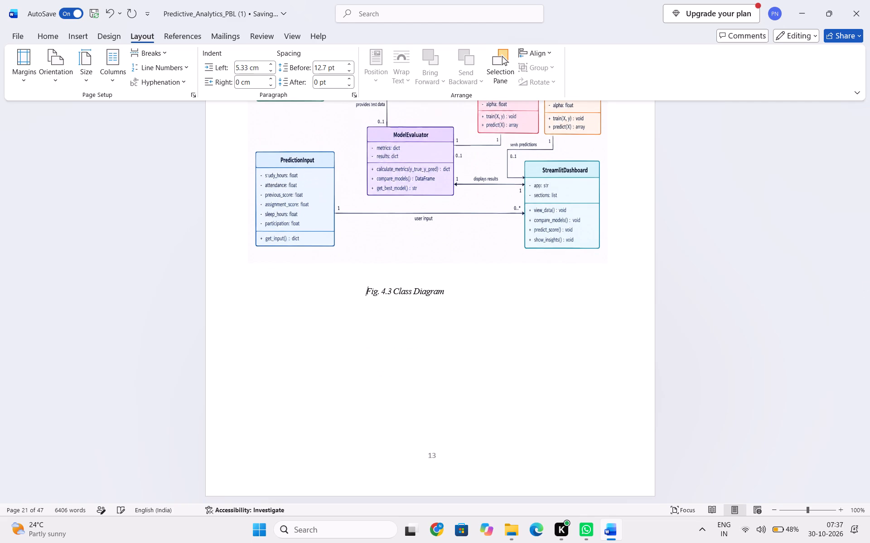
pyautogui.press('space')
pyautogui.press('space')
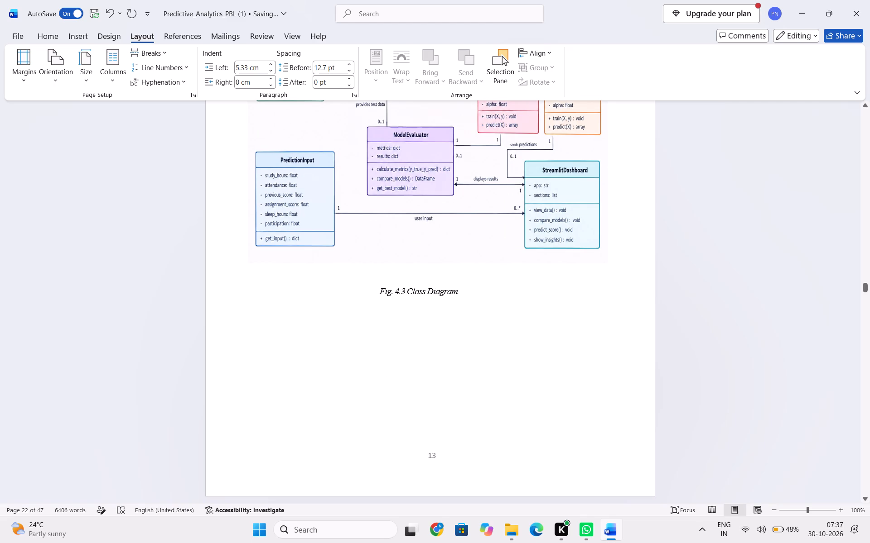
# Remove the italics from the Fig. 4.3 Class Diagram caption.
pyautogui.moveTo(381, 291); pyautogui.dragTo(465, 295)
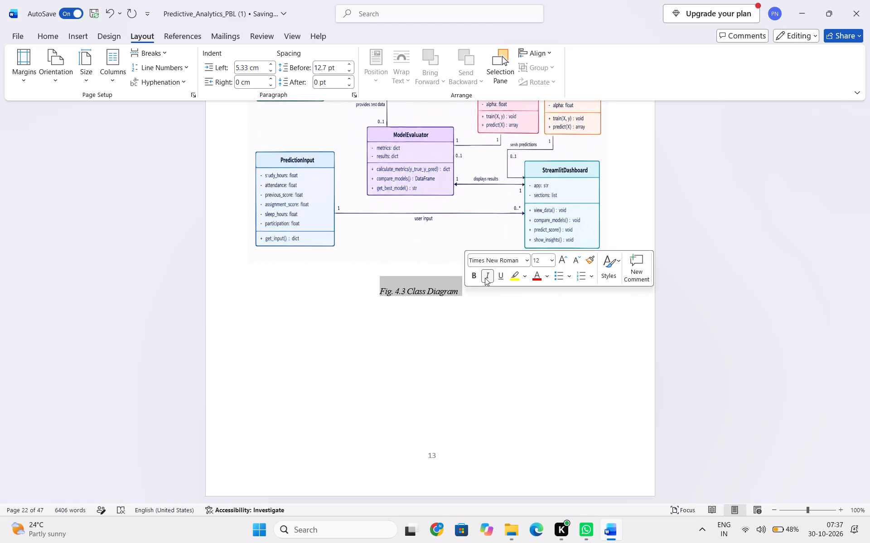
pyautogui.click(485, 277)
pyautogui.scroll(4, 441, 291)
pyautogui.scroll(-1, 409, 352)
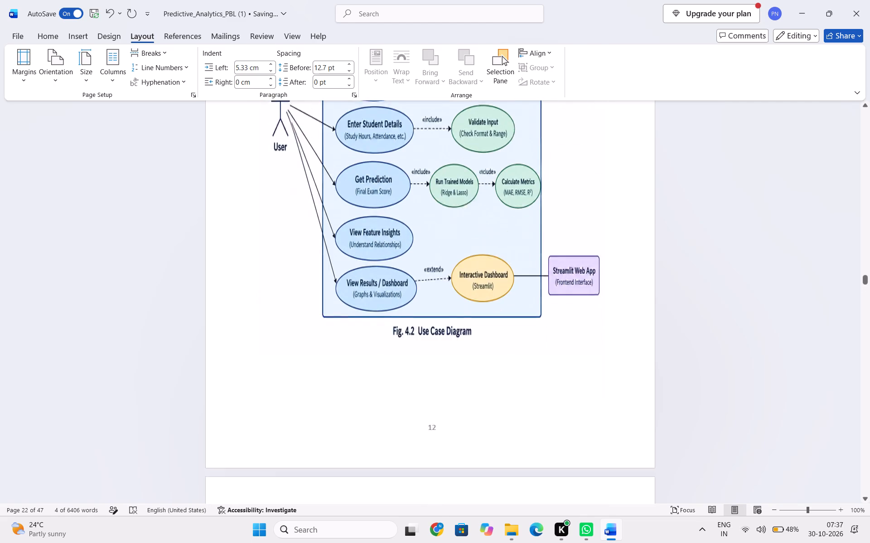
# Review the placement of the Use Case, Class and Activity Diagrams and their captions in section 4.4.2.
pyautogui.click(398, 286)
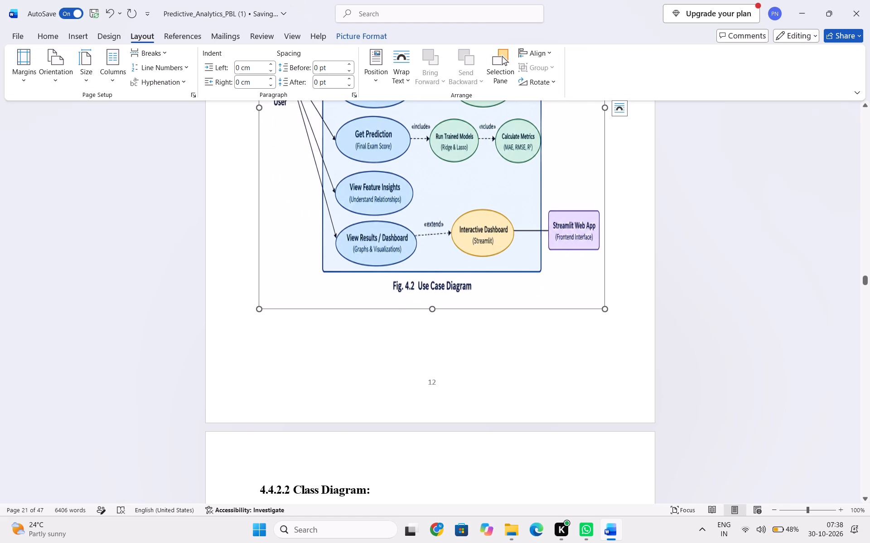
pyautogui.click(432, 352)
pyautogui.scroll(-5, 430, 349)
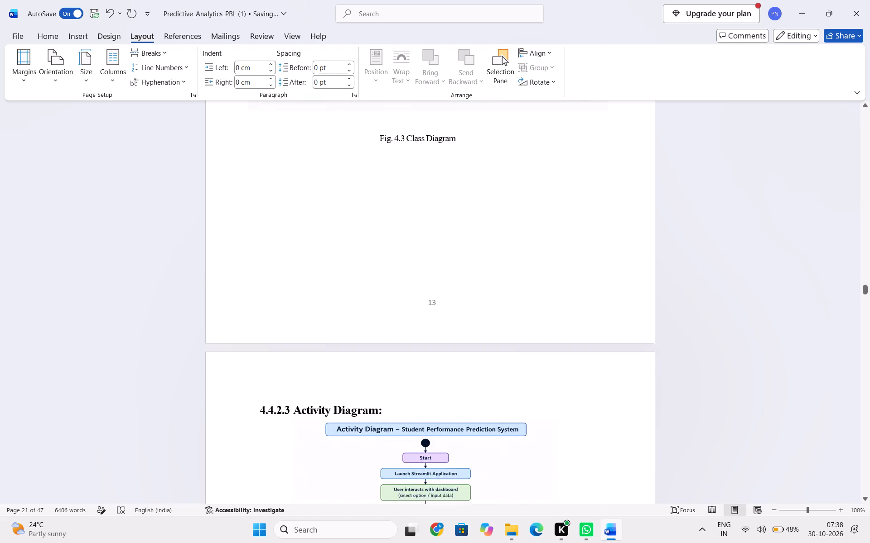
pyautogui.scroll(4, 427, 343)
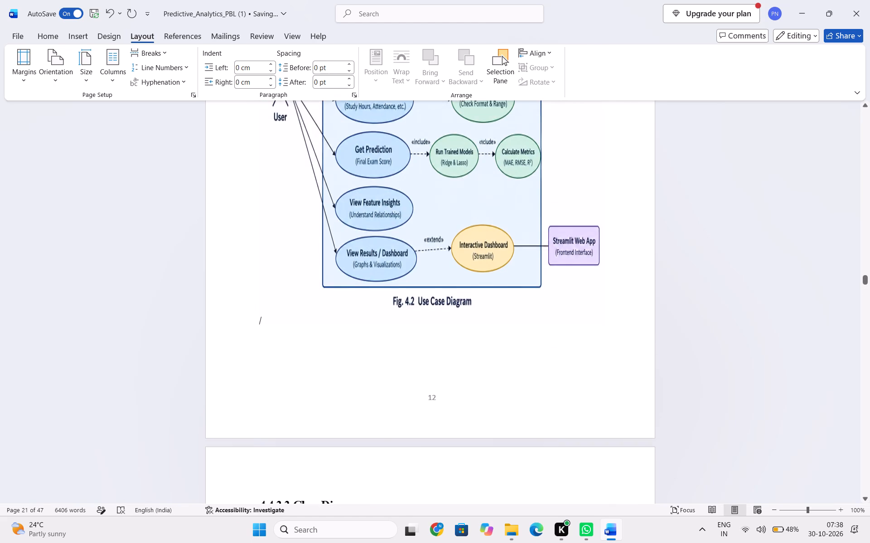
pyautogui.scroll(-6, 427, 342)
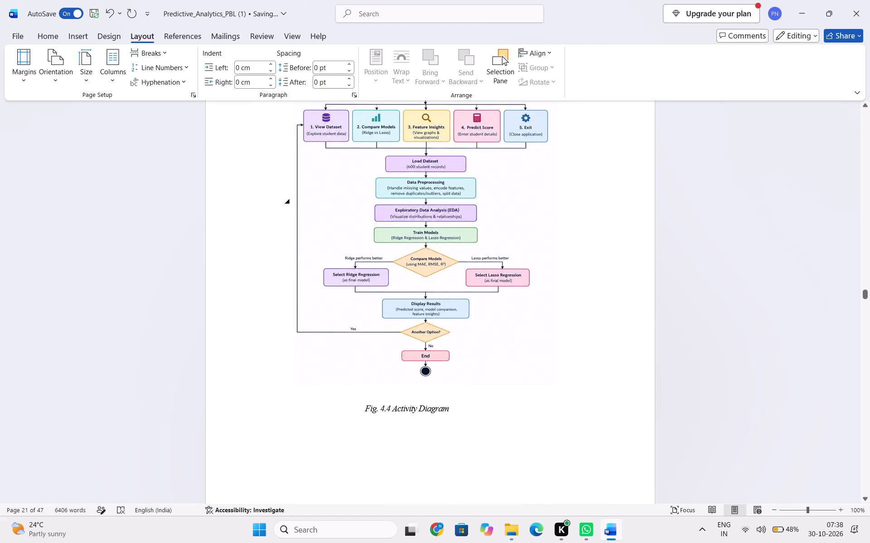
# Insert one empty line between the 4.4.2.3 Activity Diagram heading and its picture.
pyautogui.scroll(1, 417, 301)
pyautogui.click(417, 301)
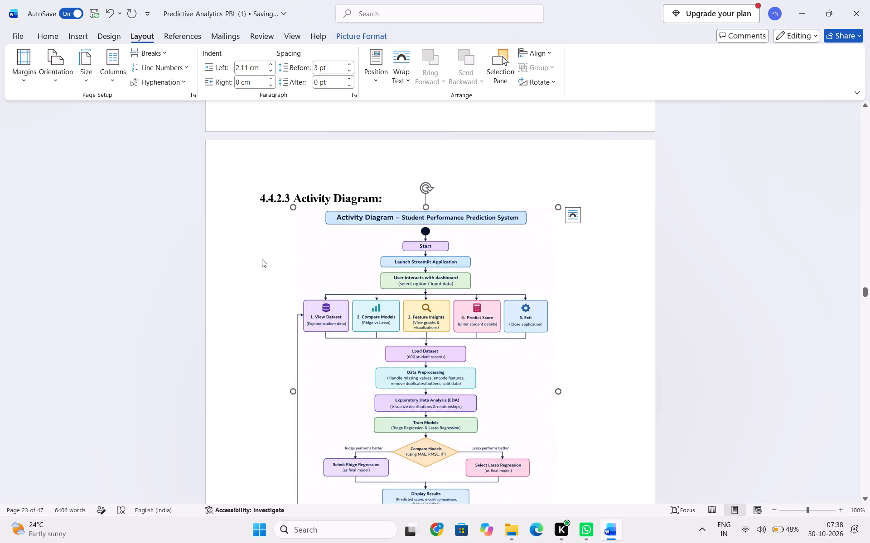
pyautogui.press('Return')
pyautogui.press('Return')
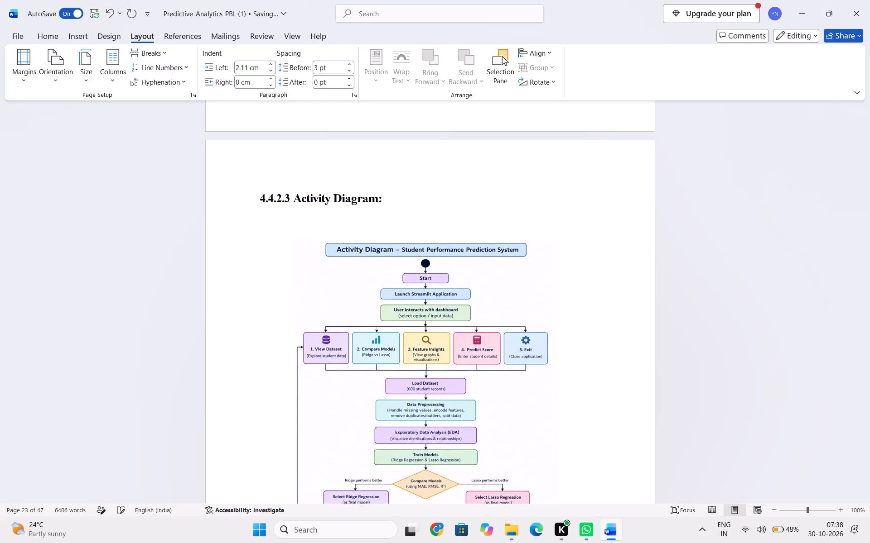
pyautogui.press('BackSpace')
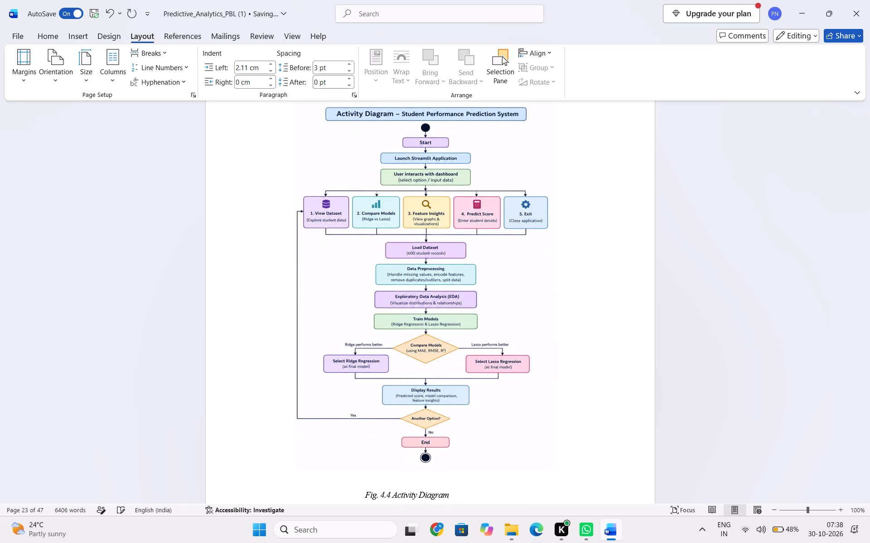
# Move the Fig. 4.4 Activity Diagram caption closer to the centre under its diagram with five leading spaces.
pyautogui.scroll(-1, 262, 254)
pyautogui.click(357, 305)
pyautogui.press('space')
pyautogui.press('space')
pyautogui.press('space')
pyautogui.press('space')
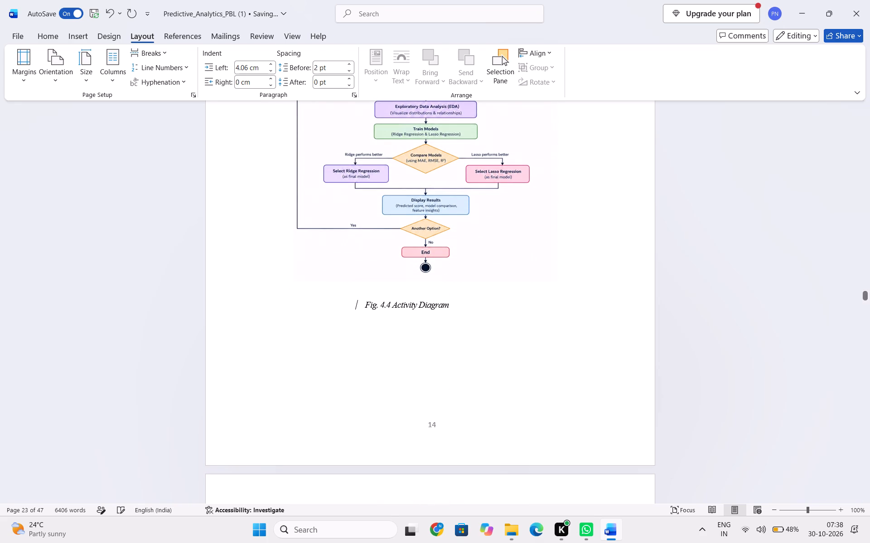
pyautogui.press('space')
# Remove the italics from the Fig. 4.4 Activity Diagram caption.
pyautogui.moveTo(373, 304); pyautogui.dragTo(384, 305)
pyautogui.moveTo(384, 305); pyautogui.dragTo(455, 306)
pyautogui.click(478, 285)
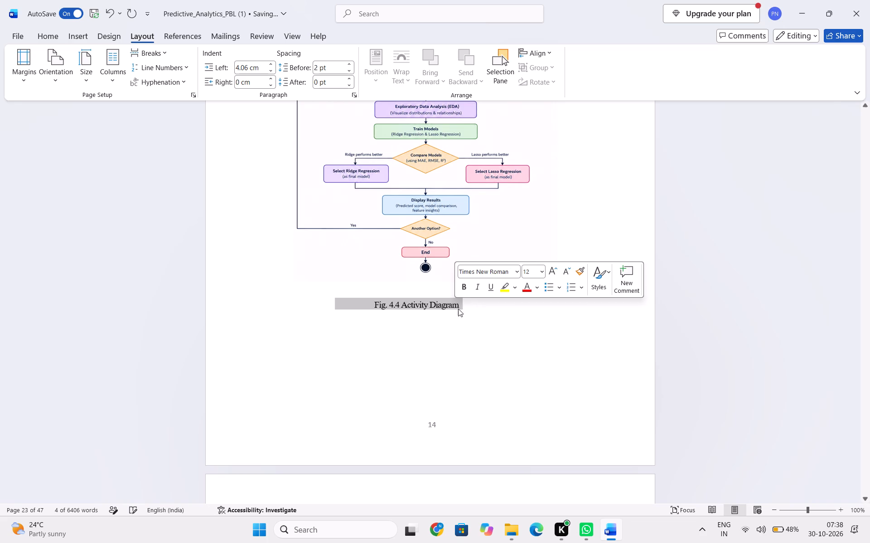
pyautogui.click(440, 333)
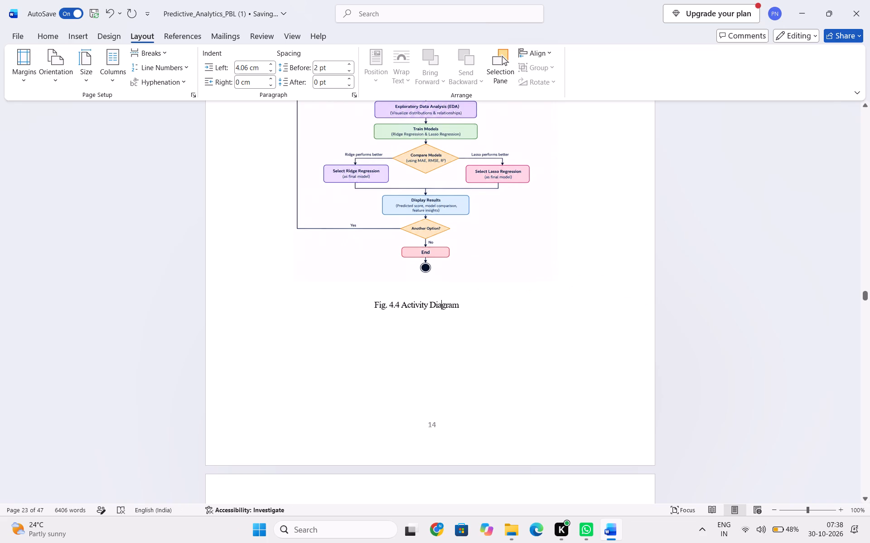
# Compare the heading spacing and placement of the Sequence, Collaboration, Component and Deployment Diagrams with the earlier diagrams of Chapter 4.
pyautogui.scroll(-3, 440, 331)
pyautogui.scroll(1, 438, 329)
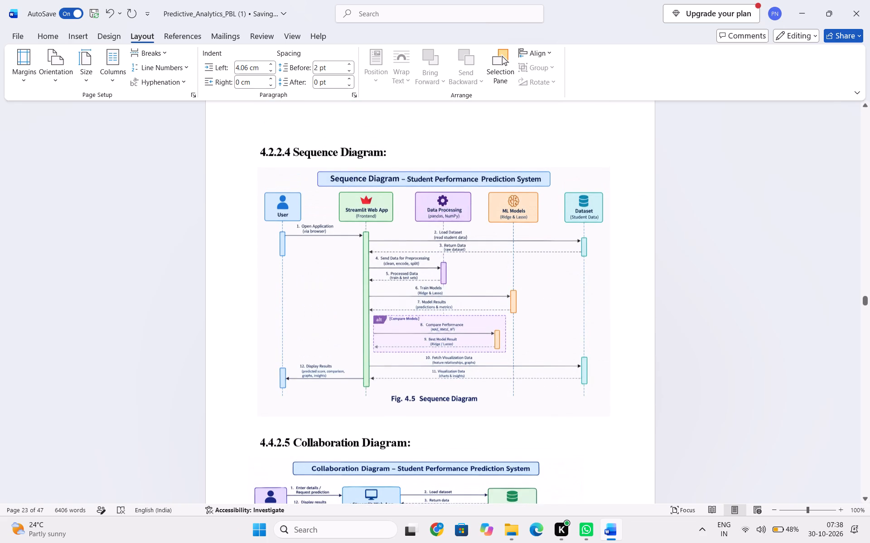
pyautogui.scroll(-2, 438, 329)
pyautogui.scroll(1, 437, 327)
pyautogui.scroll(1, 403, 291)
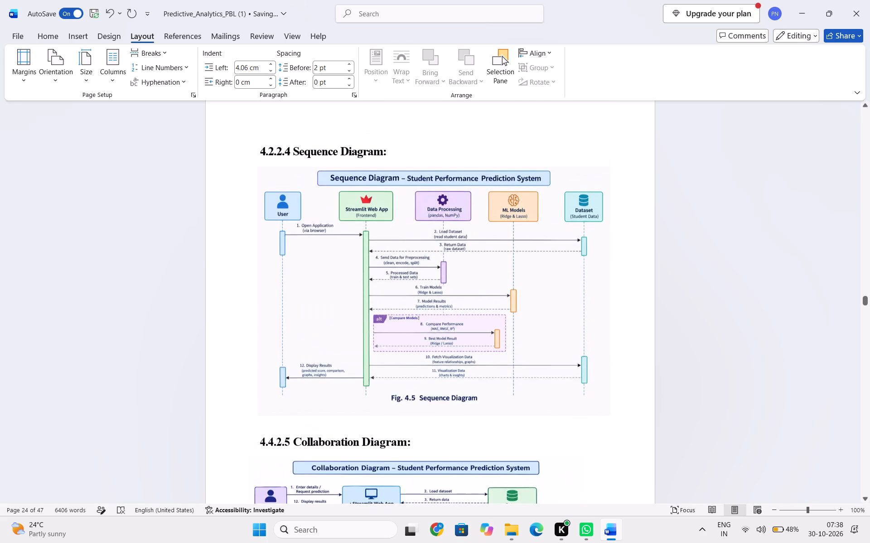
pyautogui.scroll(1, 403, 291)
pyautogui.click(368, 310)
pyautogui.scroll(-1, 369, 326)
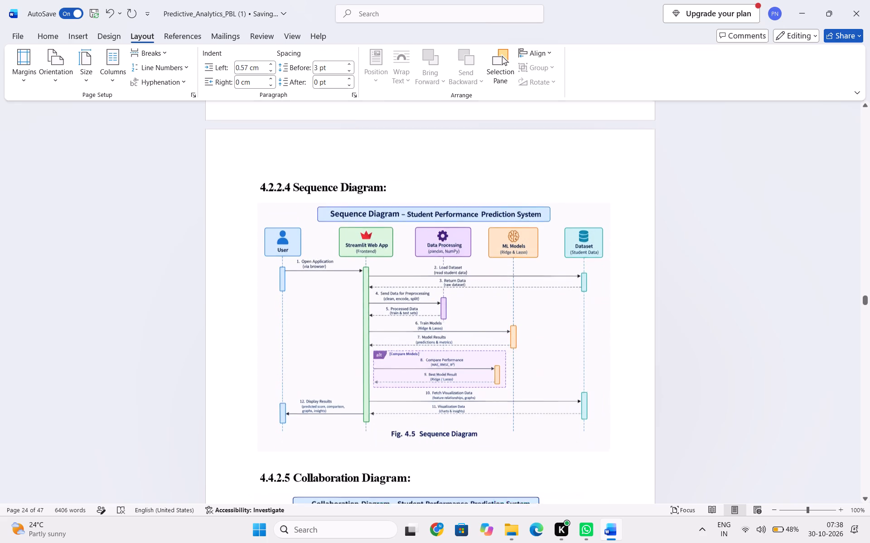
pyautogui.scroll(-2, 369, 326)
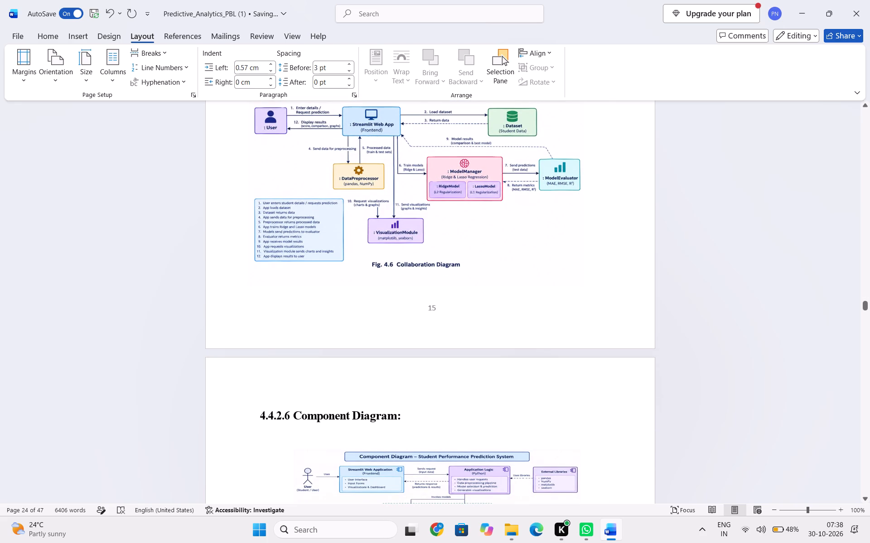
pyautogui.scroll(-1, 384, 314)
pyautogui.scroll(2, 384, 314)
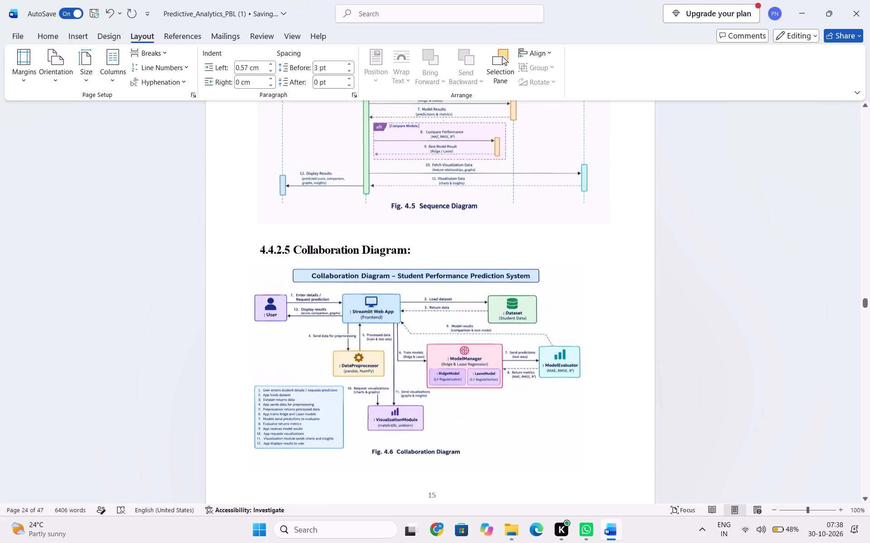
pyautogui.scroll(6, 384, 314)
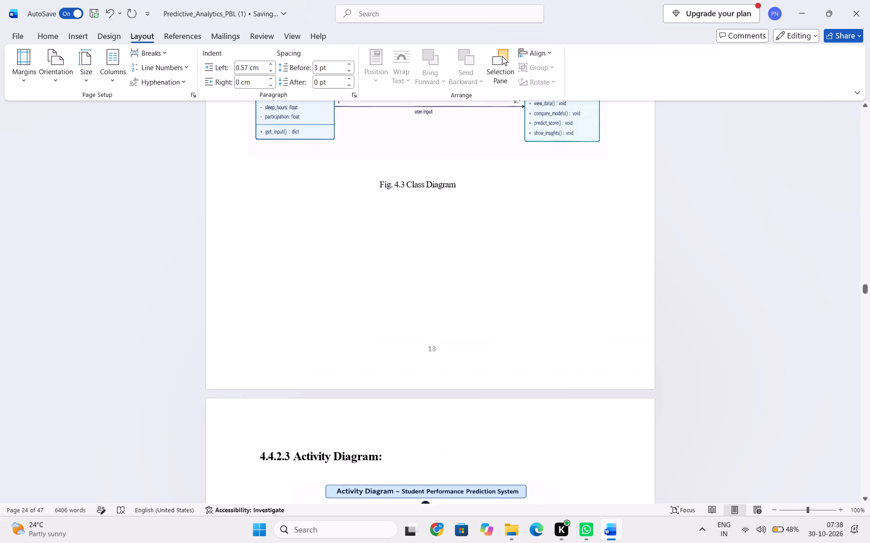
pyautogui.scroll(3, 384, 314)
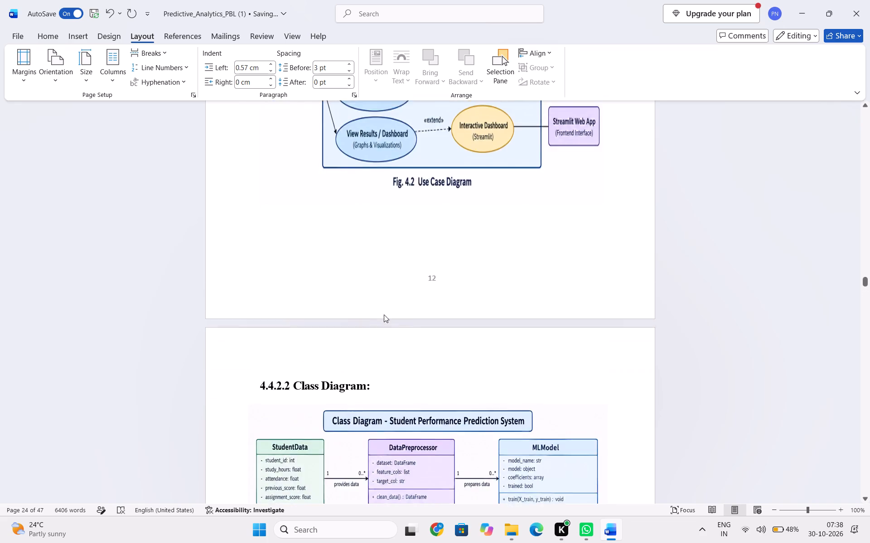
pyautogui.scroll(2, 384, 314)
pyautogui.scroll(-6, 384, 314)
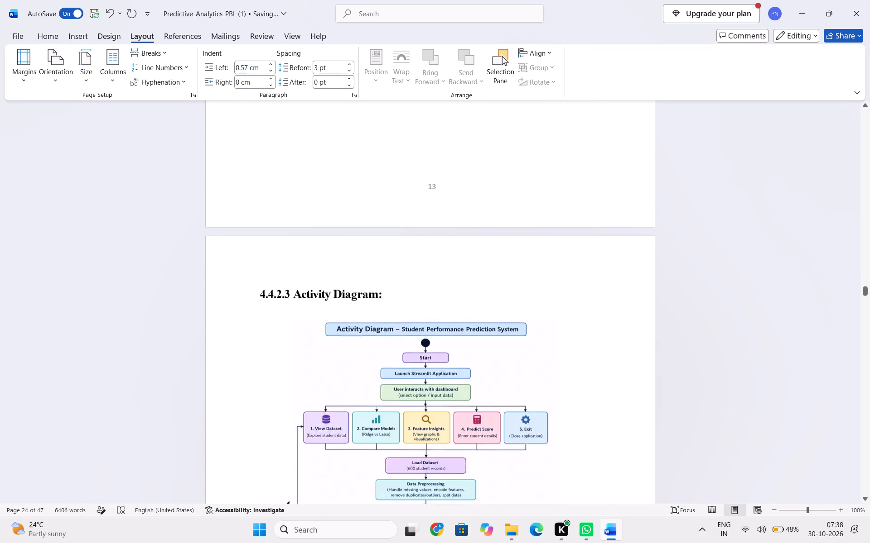
pyautogui.scroll(-8, 384, 314)
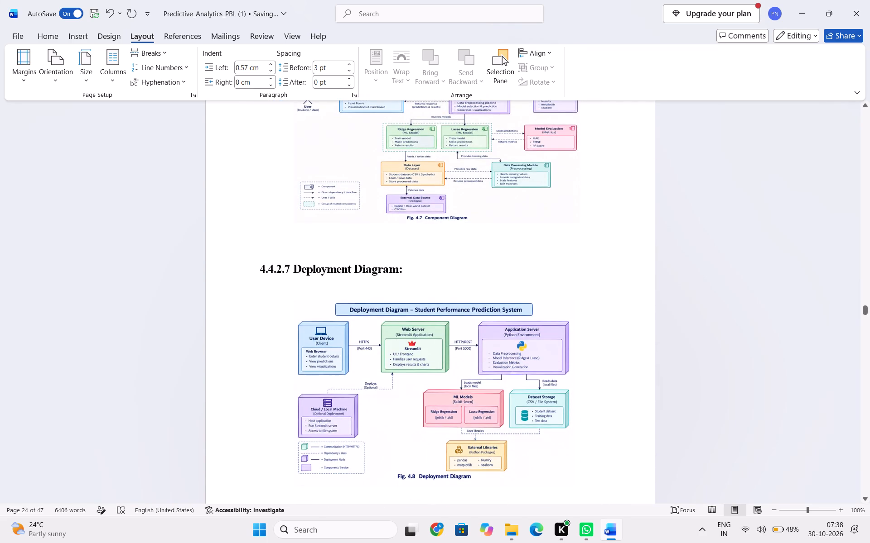
# Look through the source code listing pages at the end of Chapter 4 for formatting problems.
pyautogui.scroll(-4, 384, 314)
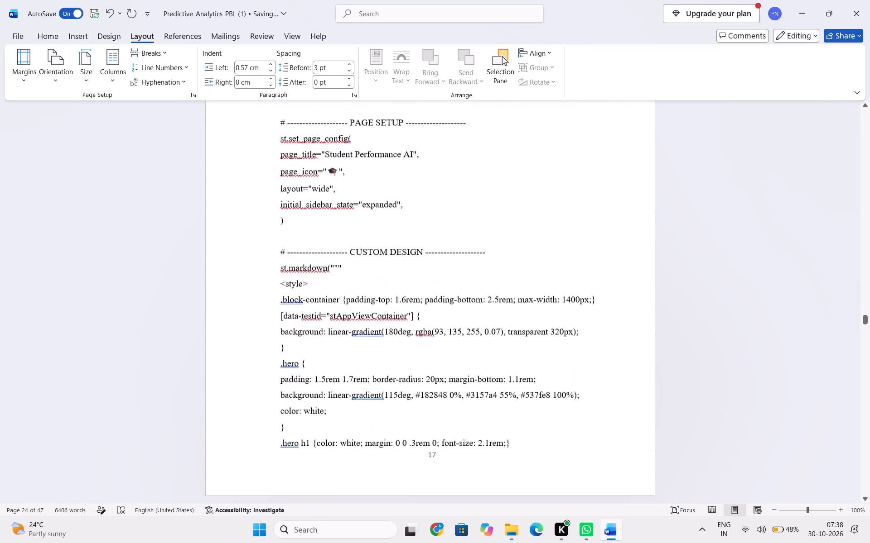
pyautogui.scroll(-9, 384, 314)
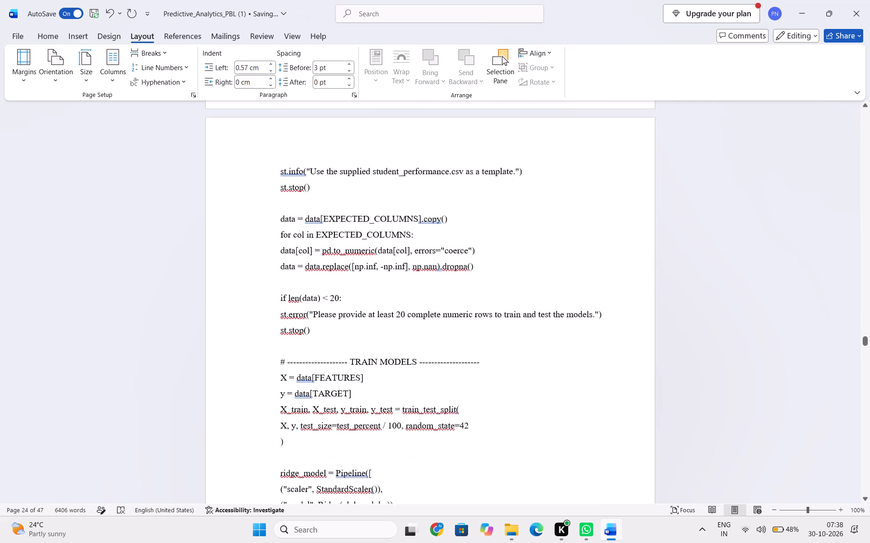
pyautogui.scroll(-8, 384, 314)
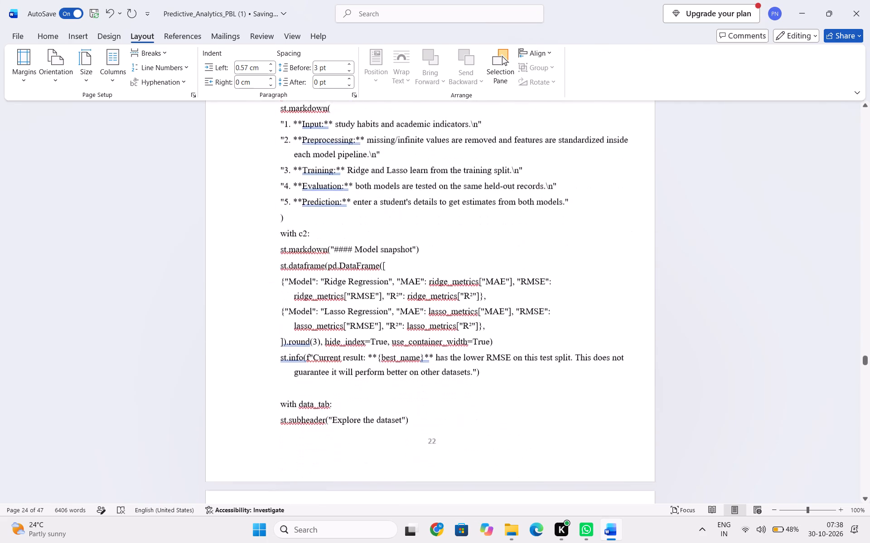
pyautogui.scroll(-6, 384, 314)
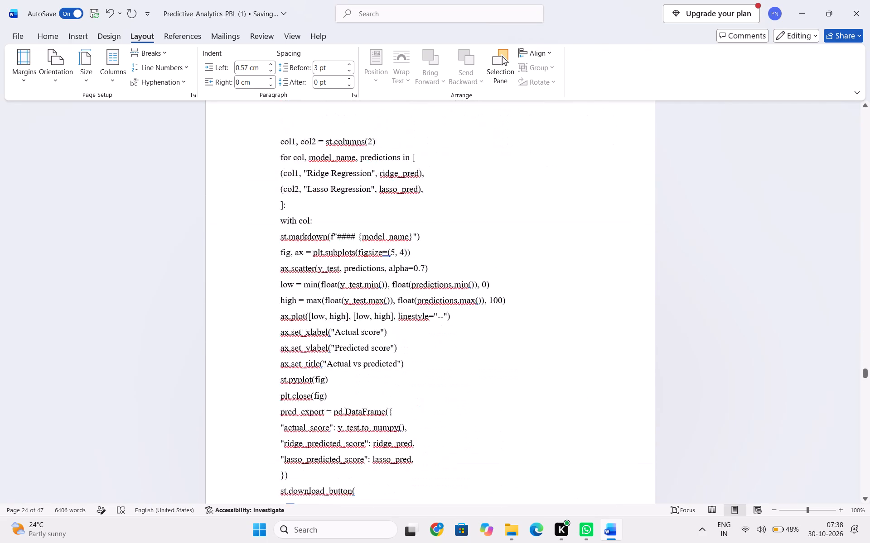
pyautogui.scroll(-11, 384, 314)
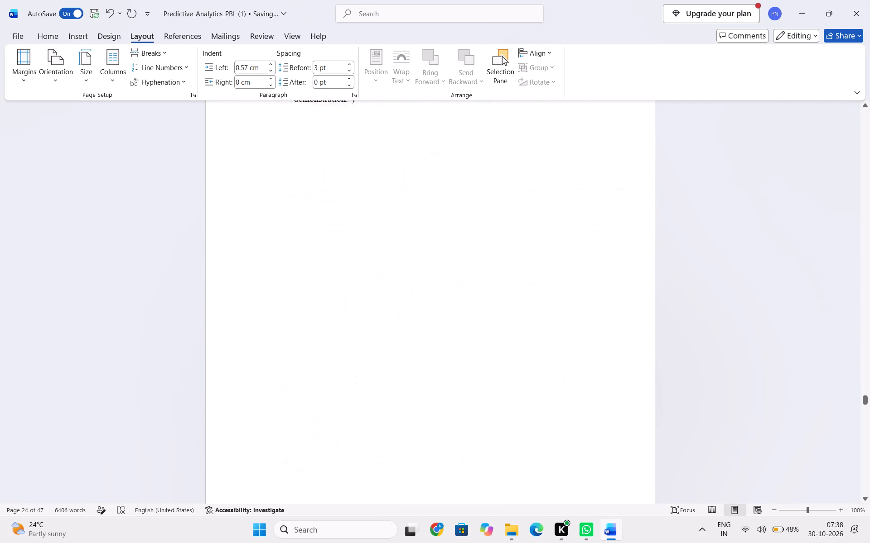
# Examine the formatting of Chapter 5 System Testing and Chapter 6 Results up to the 6.3 Screens section.
pyautogui.scroll(-2, 384, 314)
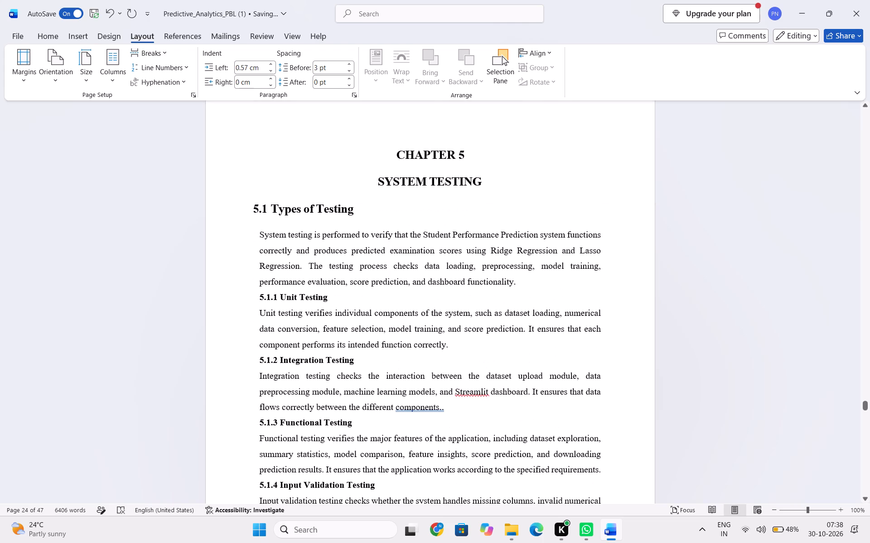
pyautogui.scroll(-3, 384, 314)
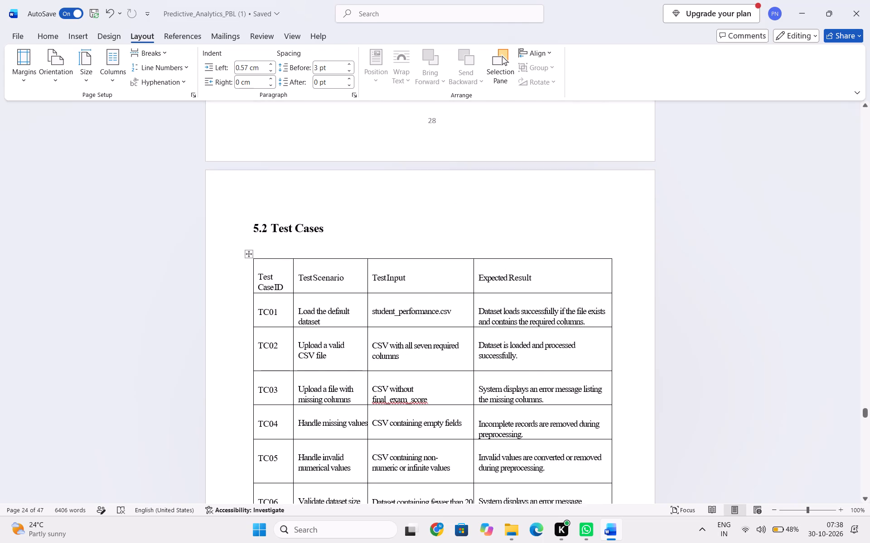
pyautogui.scroll(-4, 384, 314)
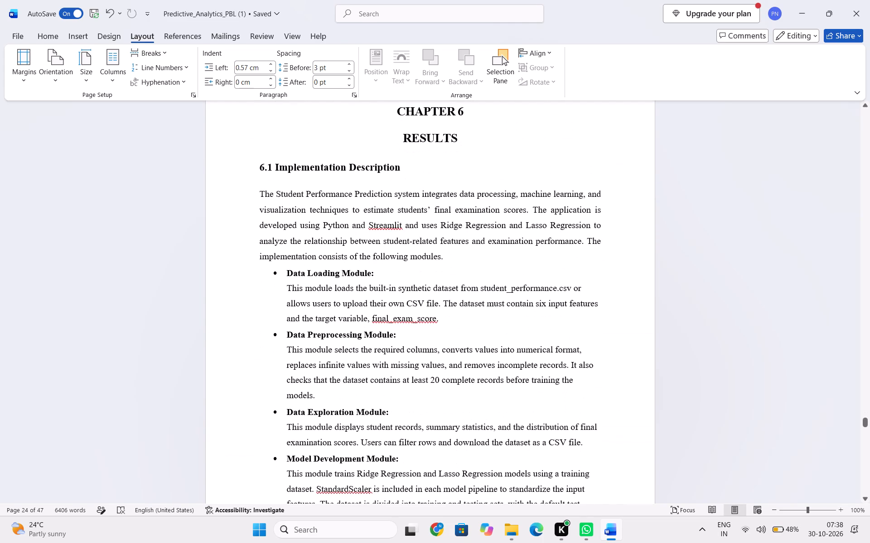
pyautogui.scroll(-5, 384, 314)
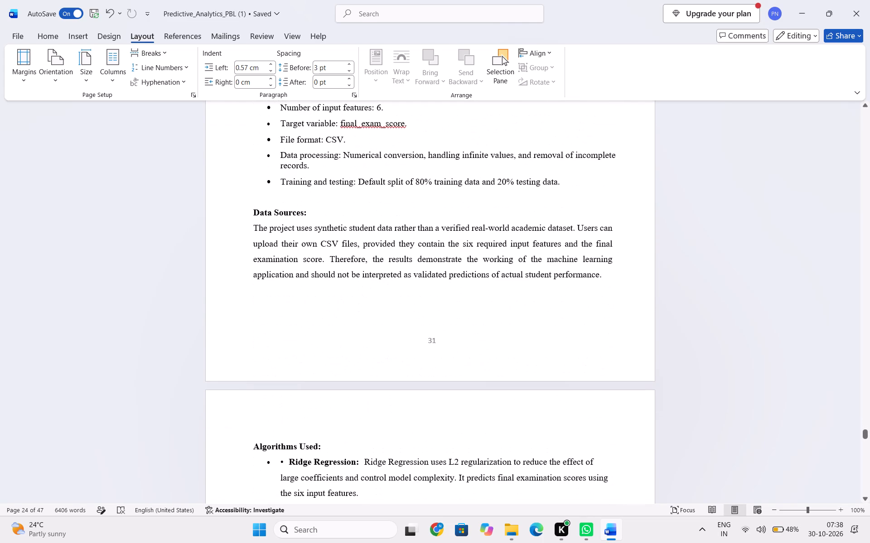
pyautogui.scroll(-6, 384, 314)
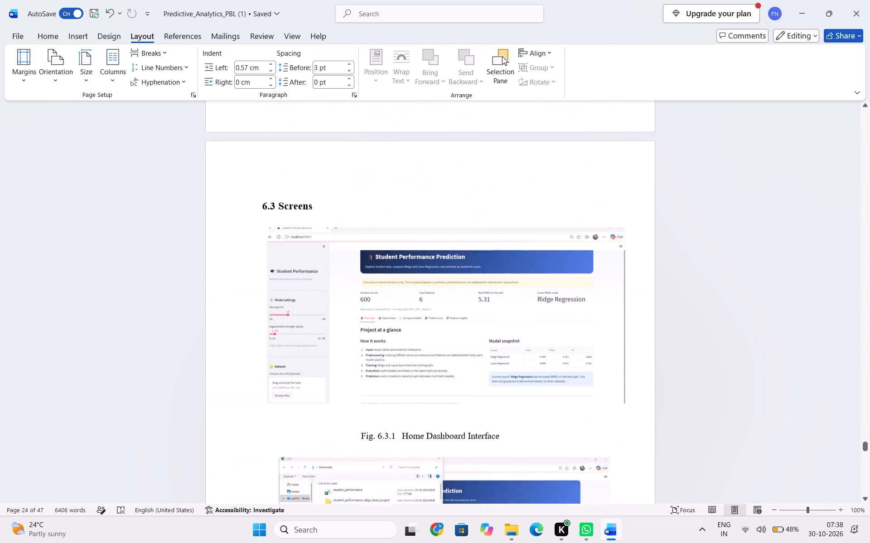
# Match the Fig. 6.3.2 Upload Dataset picture to the Fig. 6.3.1 picture: left indent 0.89 cm, spacing before 2.1 pt.
pyautogui.scroll(2, 384, 314)
pyautogui.scroll(-1, 384, 314)
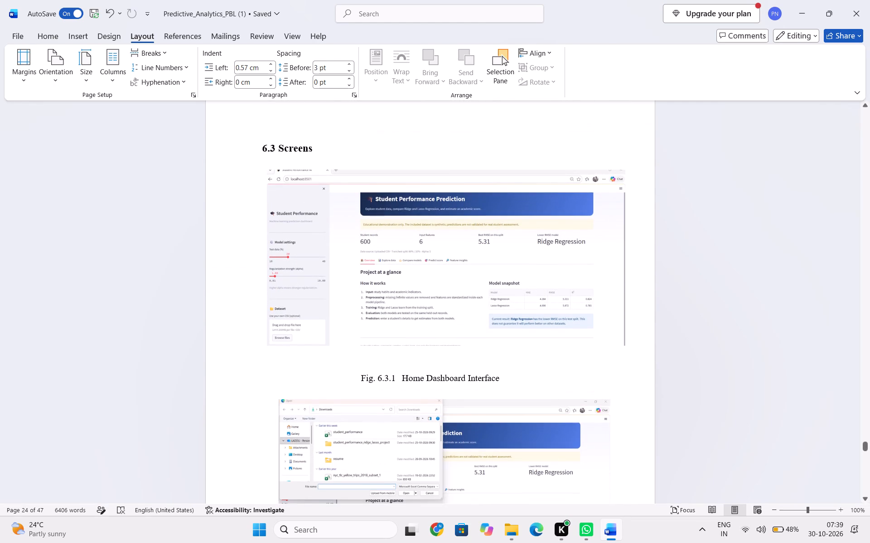
pyautogui.click(383, 310)
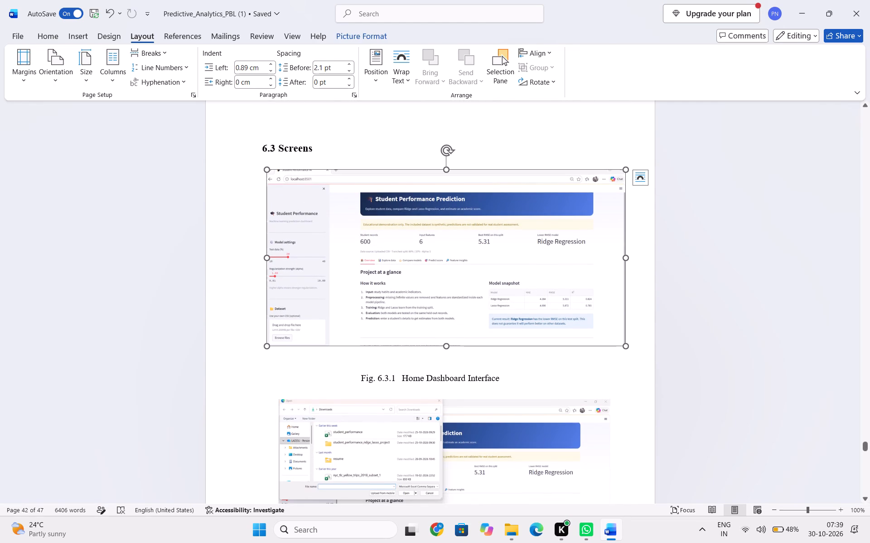
pyautogui.click(341, 419)
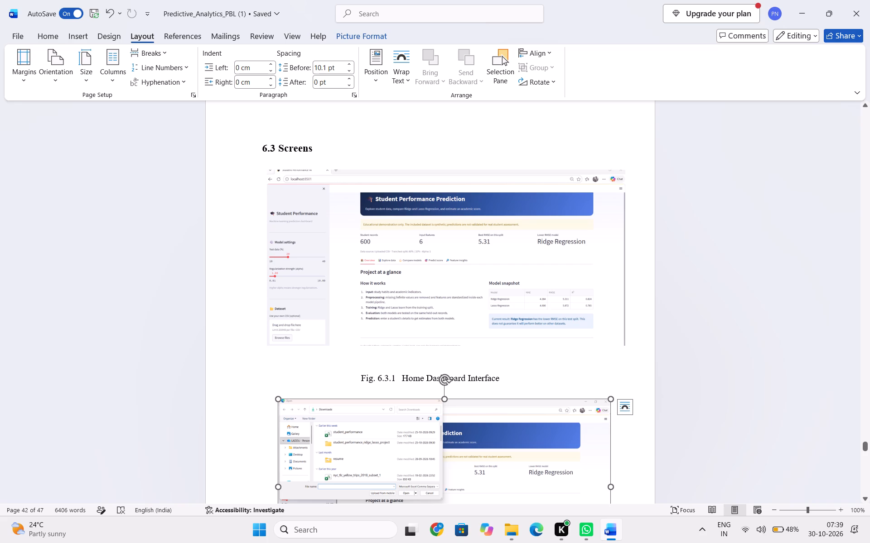
pyautogui.click(241, 70)
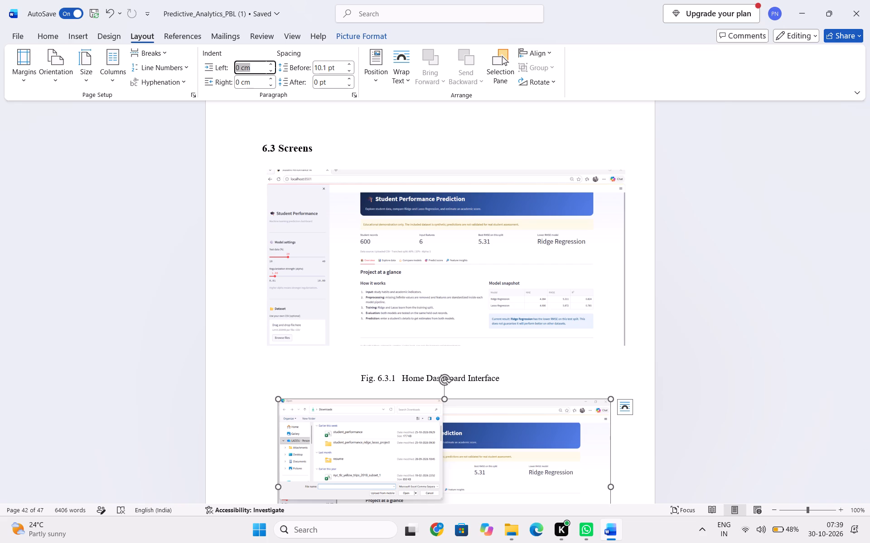
pyautogui.click(241, 70)
pyautogui.press('BackSpace')
pyautogui.press('.')
pyautogui.write('89')
pyautogui.press('Return')
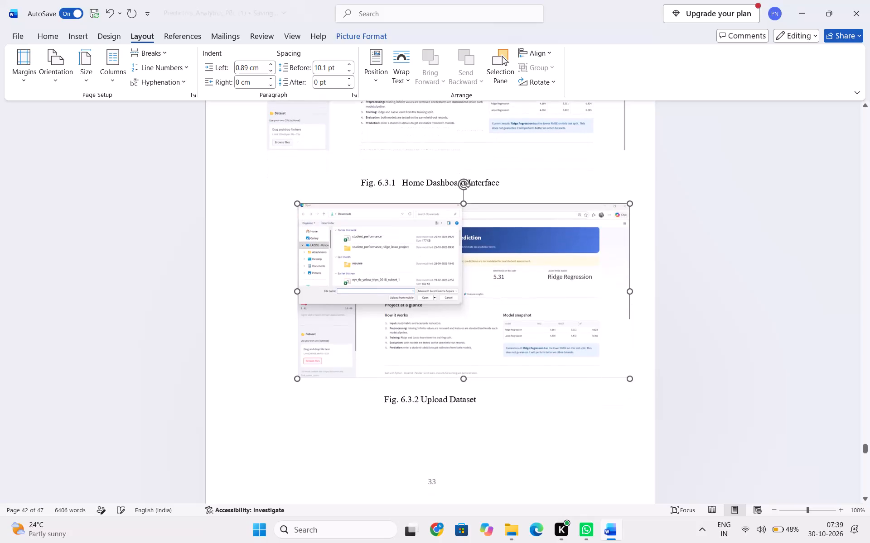
pyautogui.click(335, 65)
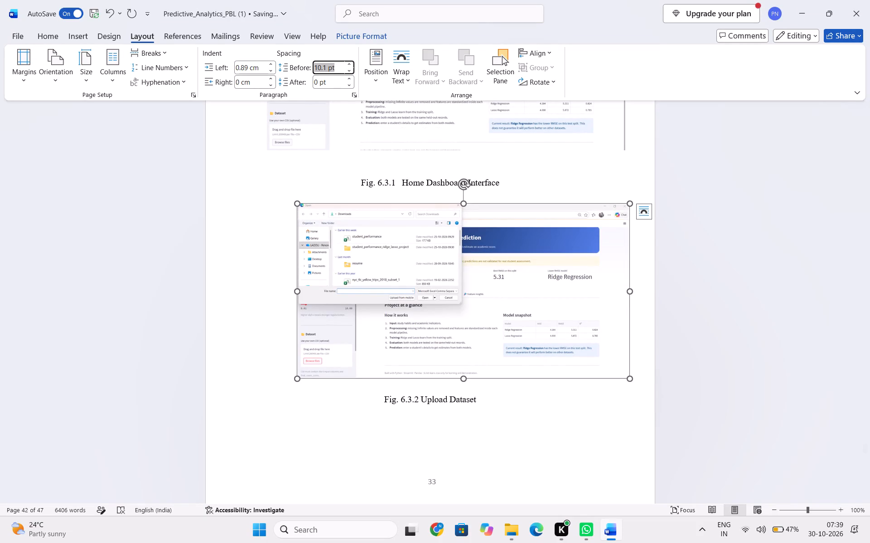
pyautogui.press('BackSpace')
pyautogui.write('2.')
pyautogui.press('1')
pyautogui.press('Return')
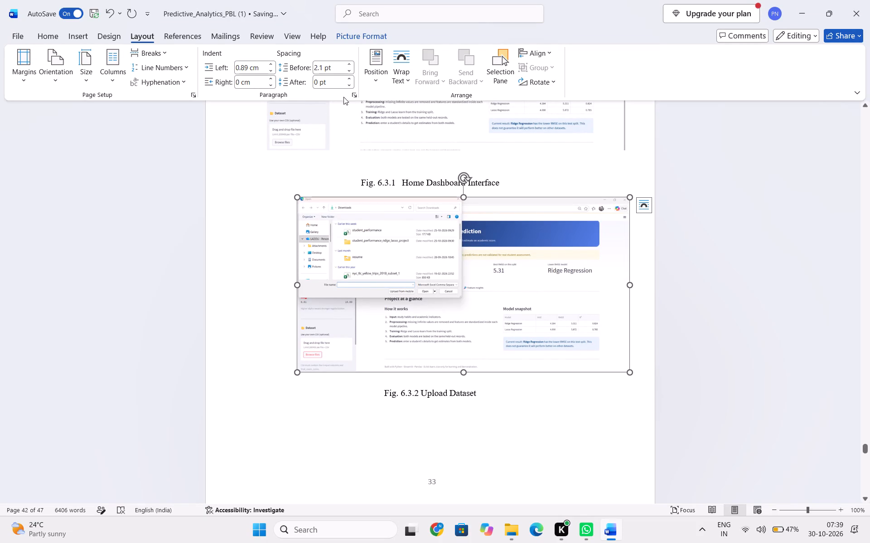
# Enlarge the Fig. 6.3.2 Upload Dataset picture proportionally to nearly the width of the Fig. 6.3.1 picture.
pyautogui.click(382, 119)
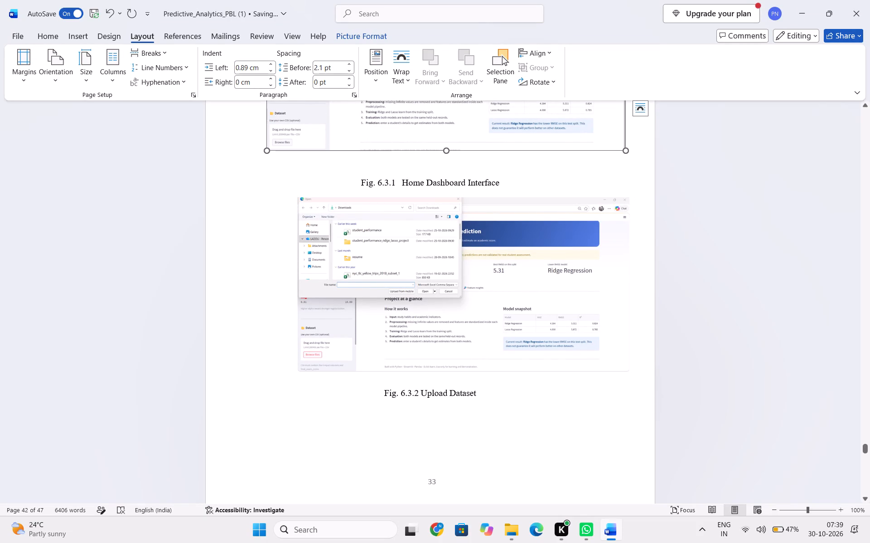
pyautogui.click(442, 311)
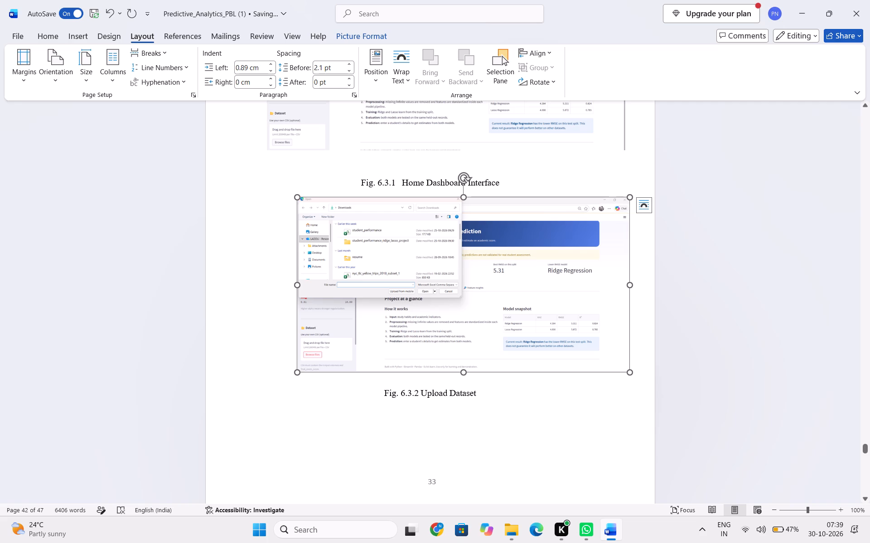
pyautogui.click(357, 146)
pyautogui.click(406, 304)
pyautogui.moveTo(297, 372); pyautogui.dragTo(281, 383)
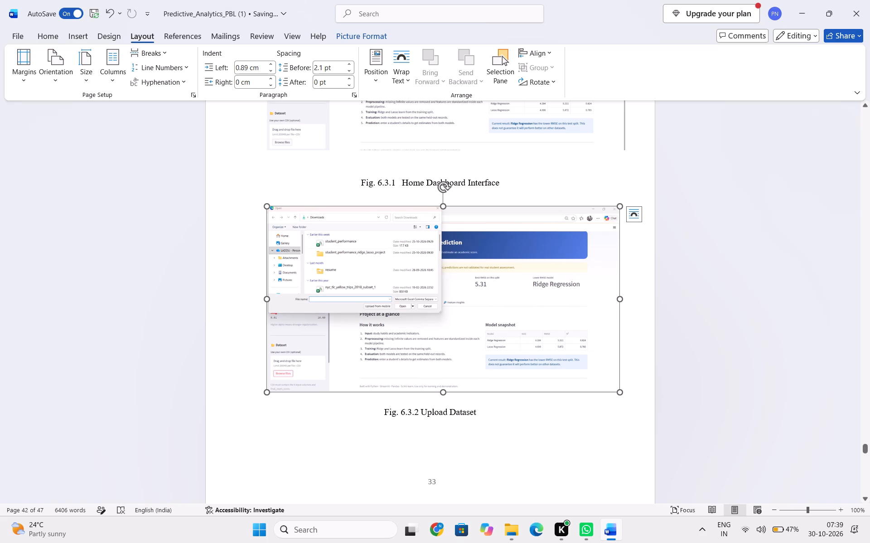
# Set the Fig. 6.3.3 Exploring the data set picture to a 0.89 cm left indent and 2.1 pt spacing before.
pyautogui.scroll(-2, 400, 381)
pyautogui.click(399, 356)
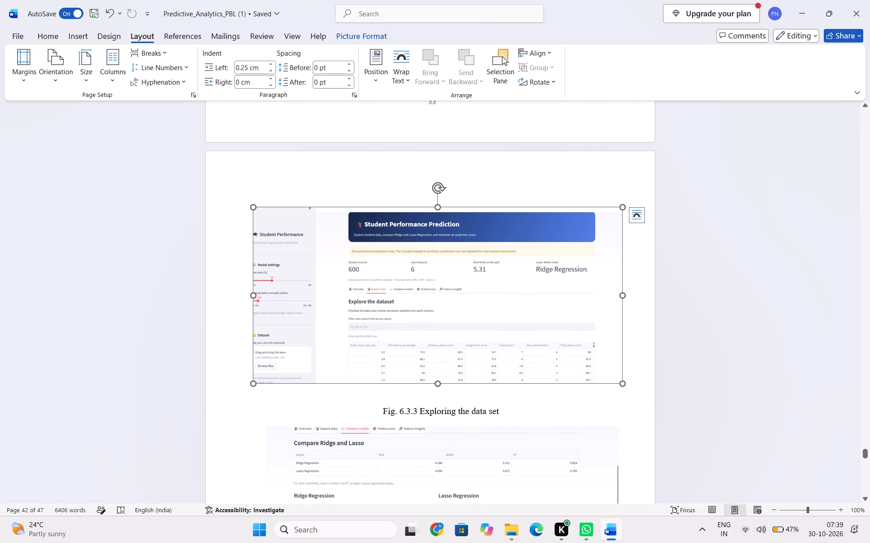
pyautogui.click(245, 68)
pyautogui.press('BackSpace')
pyautogui.write('0.')
pyautogui.write('89')
pyautogui.press('Return')
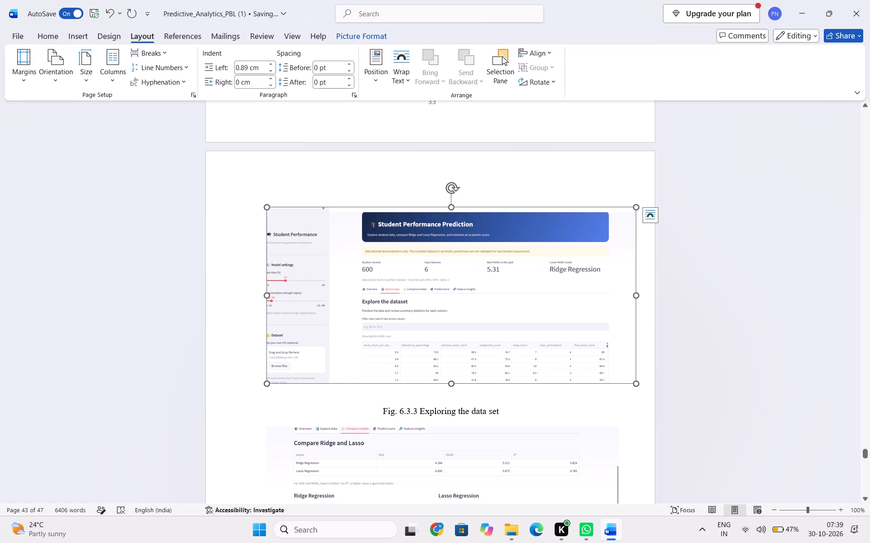
pyautogui.click(337, 65)
pyautogui.press('BackSpace')
pyautogui.write('2.1')
pyautogui.press('Return')
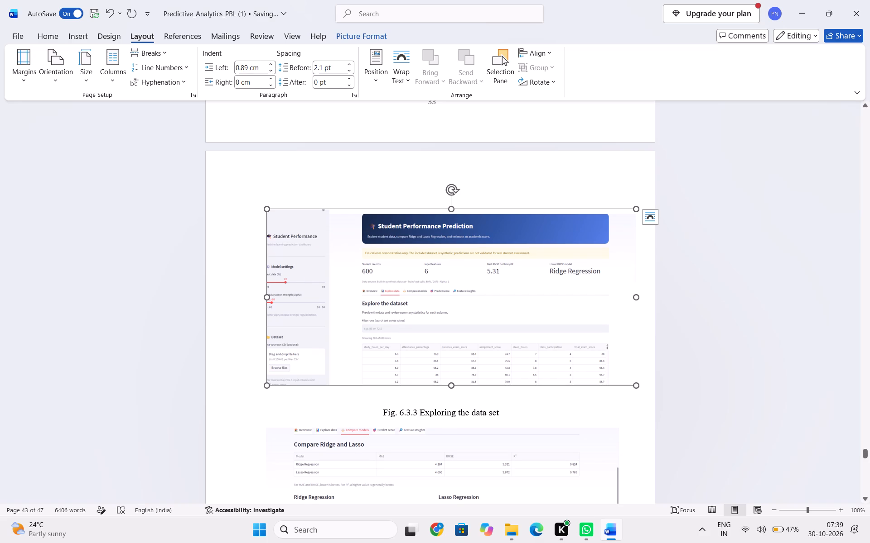
# Shrink the Fig. 6.3.3 Exploring the data set picture proportionally to about the width of the Fig. 6.3.2 picture.
pyautogui.click(504, 250)
pyautogui.moveTo(635, 210); pyautogui.dragTo(614, 229)
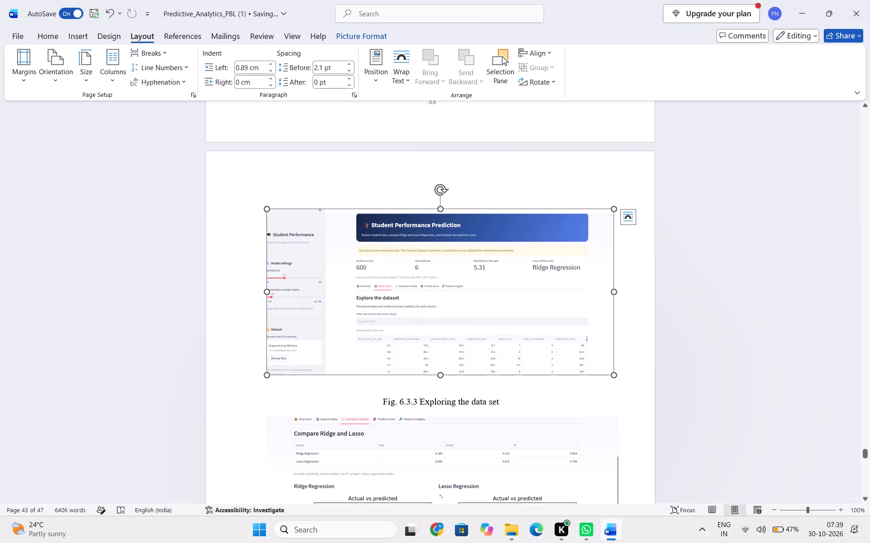
# Remove the left indent of the Fig. 6.3.4 Compare Ridge and Lasso picture, bringing it to 0 cm.
pyautogui.click(498, 434)
pyautogui.scroll(-1, 498, 430)
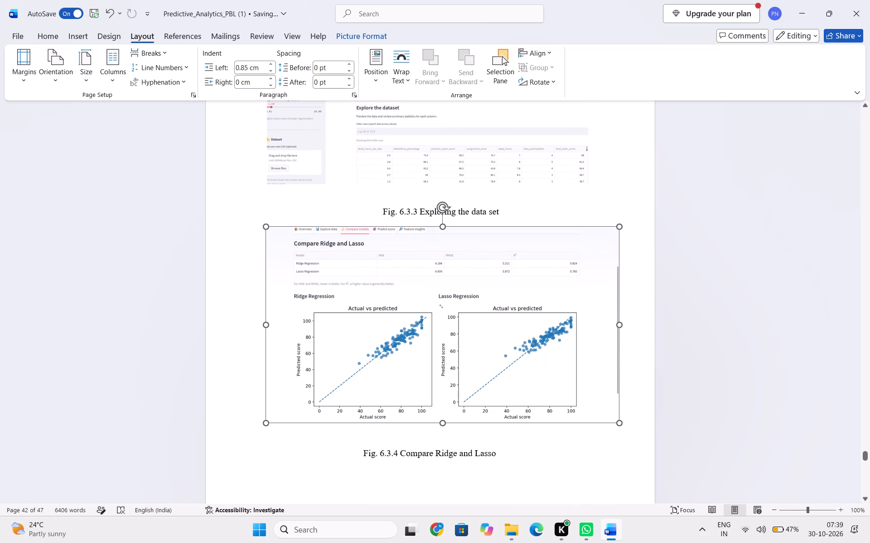
pyautogui.moveTo(451, 369); pyautogui.dragTo(445, 378)
pyautogui.press('space')
pyautogui.press('BackSpace')
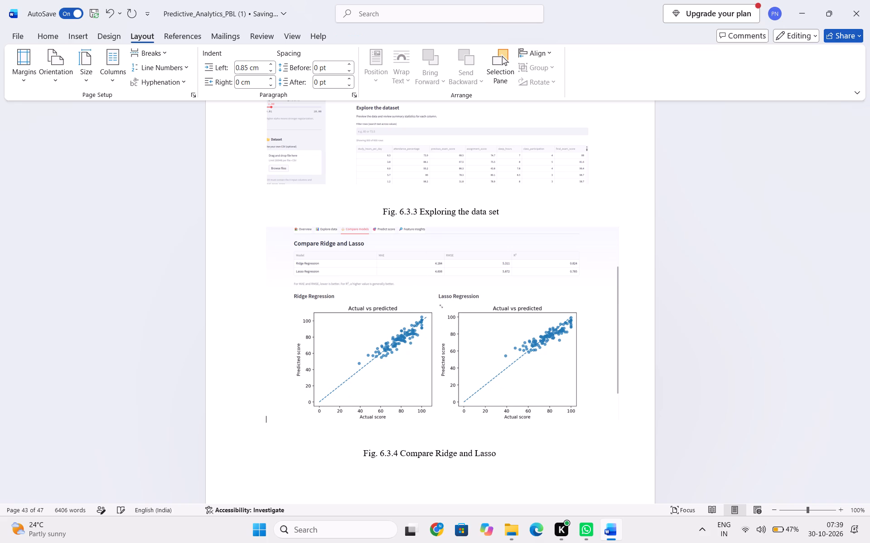
pyautogui.press('BackSpace')
pyautogui.press('space')
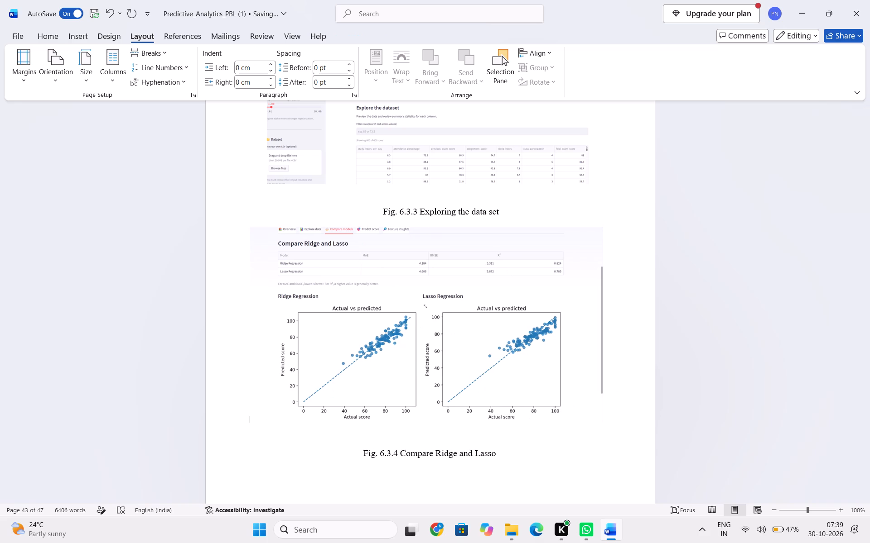
pyautogui.click(445, 360)
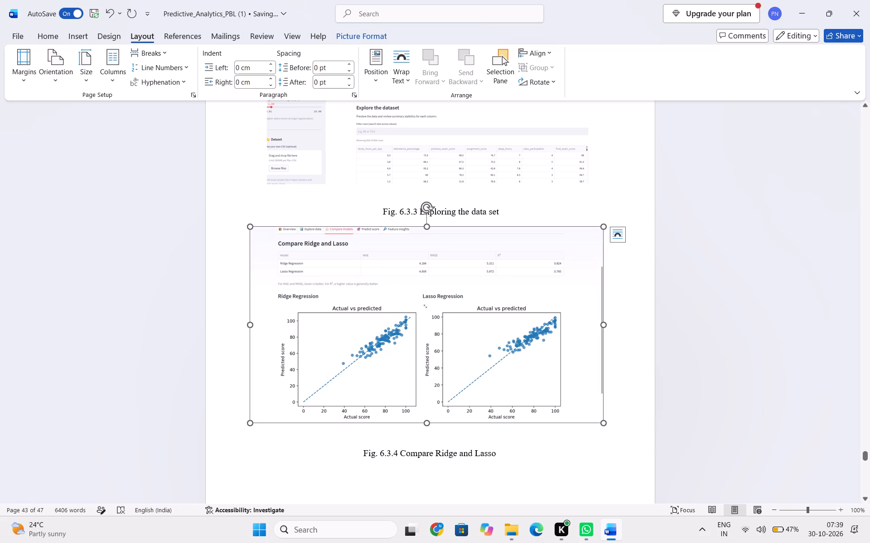
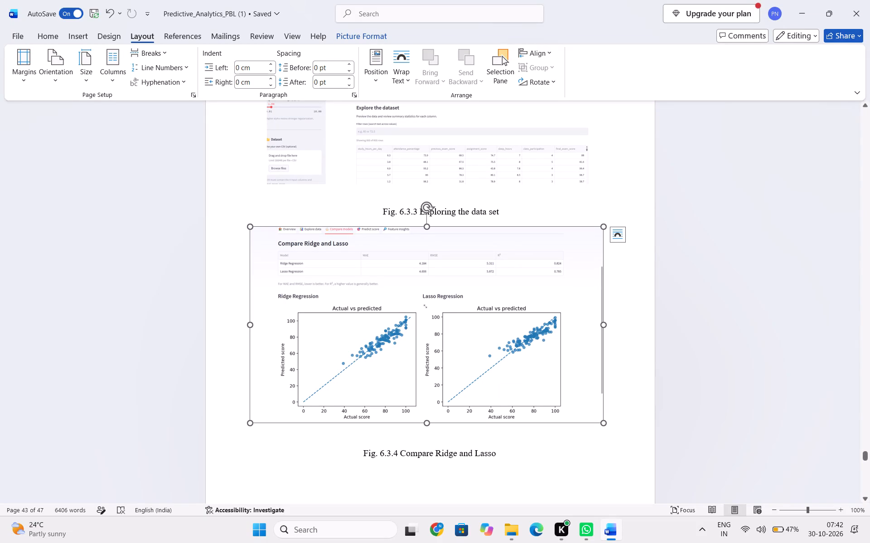
# Shrink the Fig. 6.3.4 Compare Ridge and Lasso picture slightly in proportion and shift it inward with four spaces before it.
pyautogui.moveTo(246, 226); pyautogui.dragTo(259, 234)
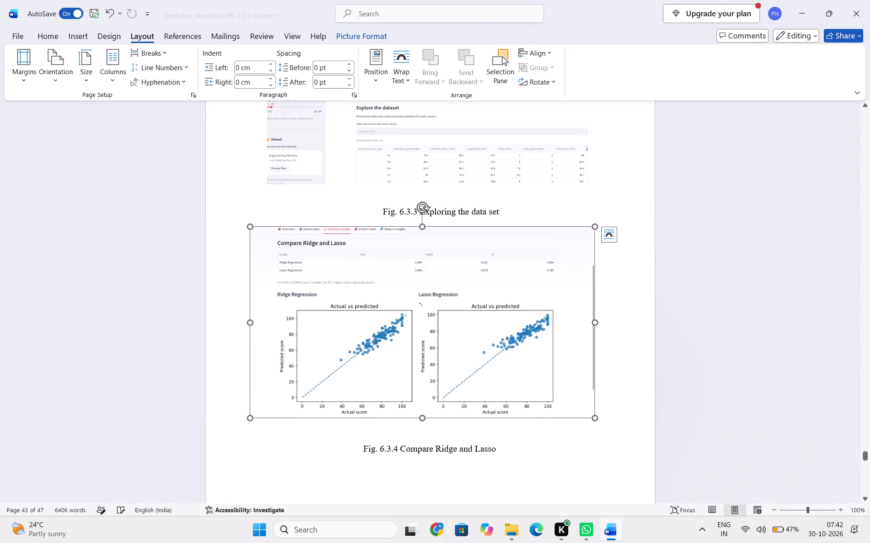
pyautogui.press('space')
pyautogui.press('space')
pyautogui.press('space')
pyautogui.press('space')
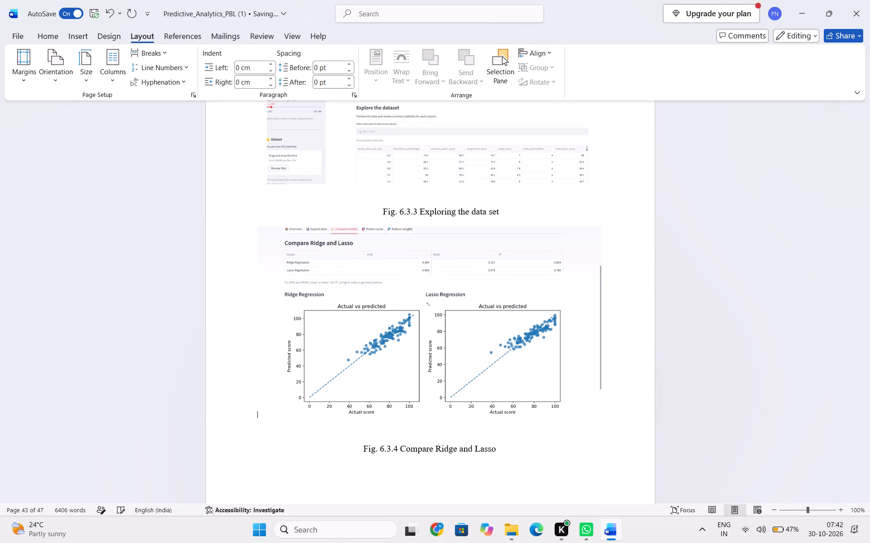
# Set the font size of the whole numbered reference list on the REFERENCES page to 12.
pyautogui.scroll(-2, 339, 320)
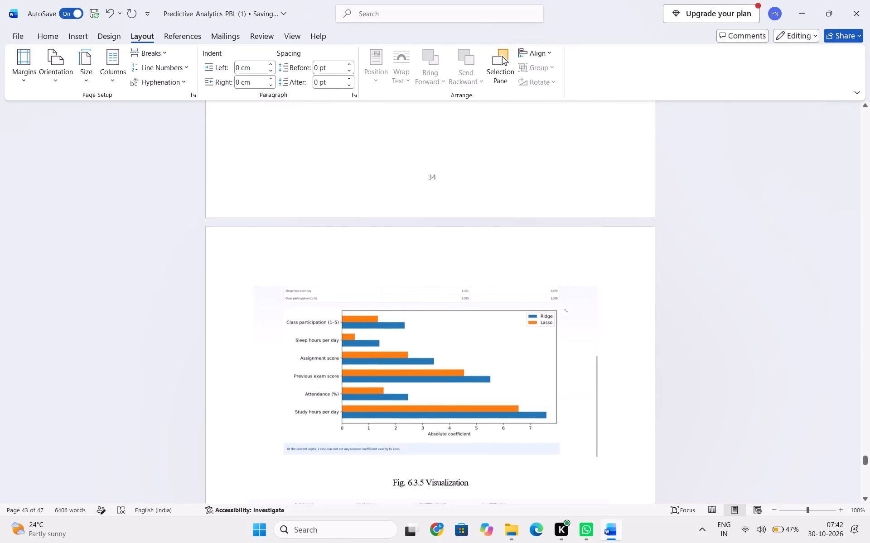
pyautogui.scroll(-4, 339, 320)
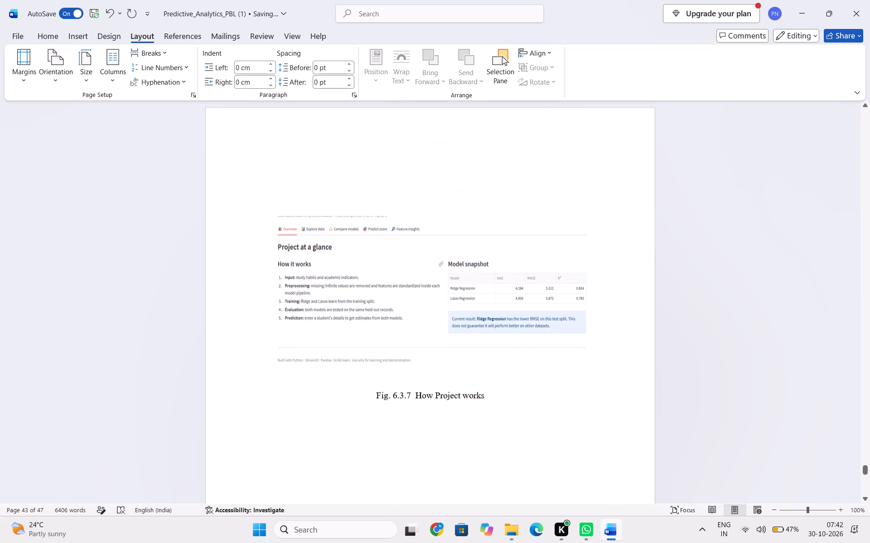
pyautogui.scroll(-4, 339, 320)
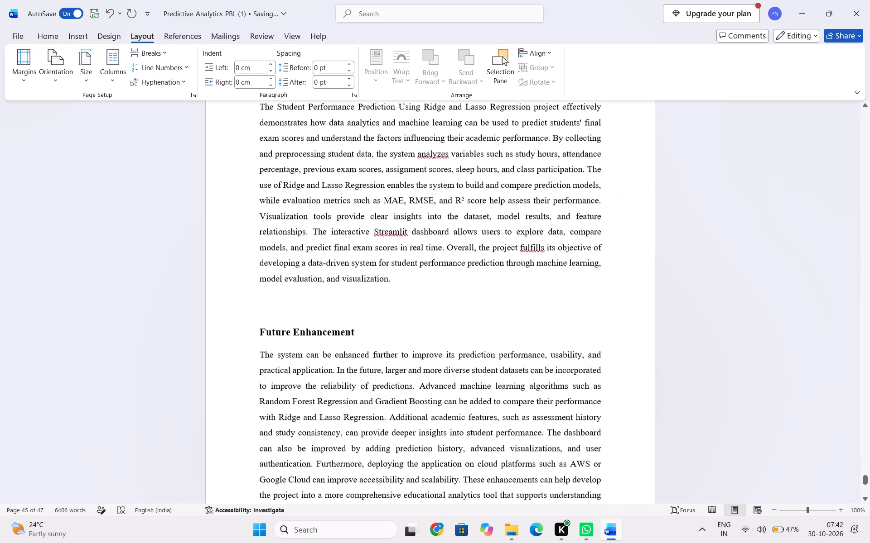
pyautogui.scroll(-3, 339, 320)
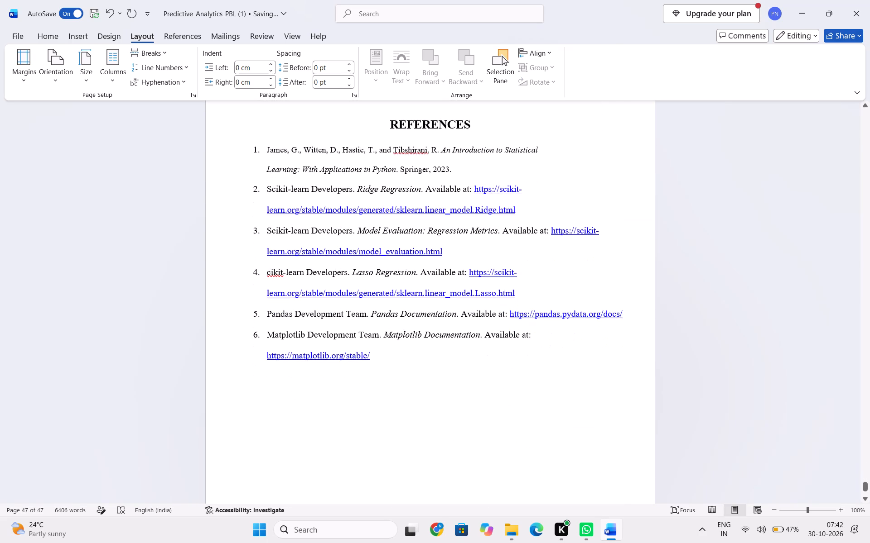
pyautogui.moveTo(250, 150); pyautogui.dragTo(372, 336)
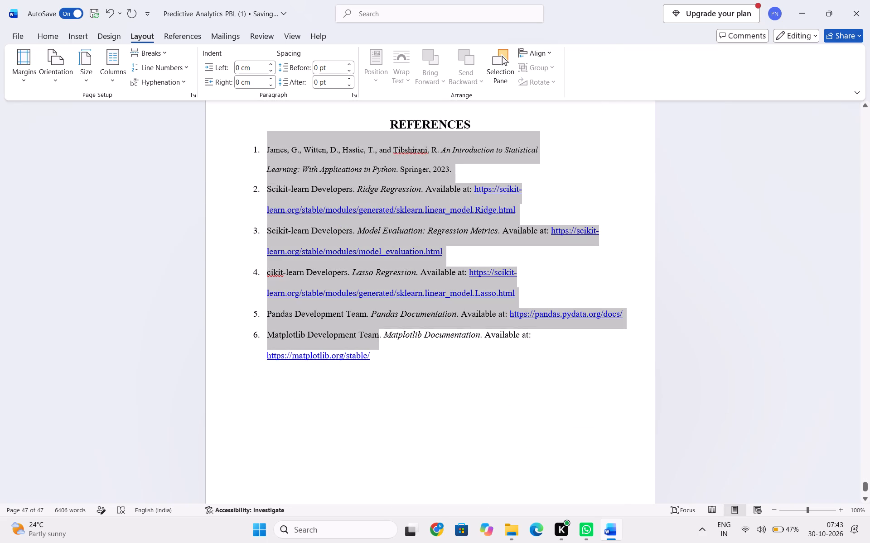
pyautogui.moveTo(372, 336); pyautogui.dragTo(542, 345)
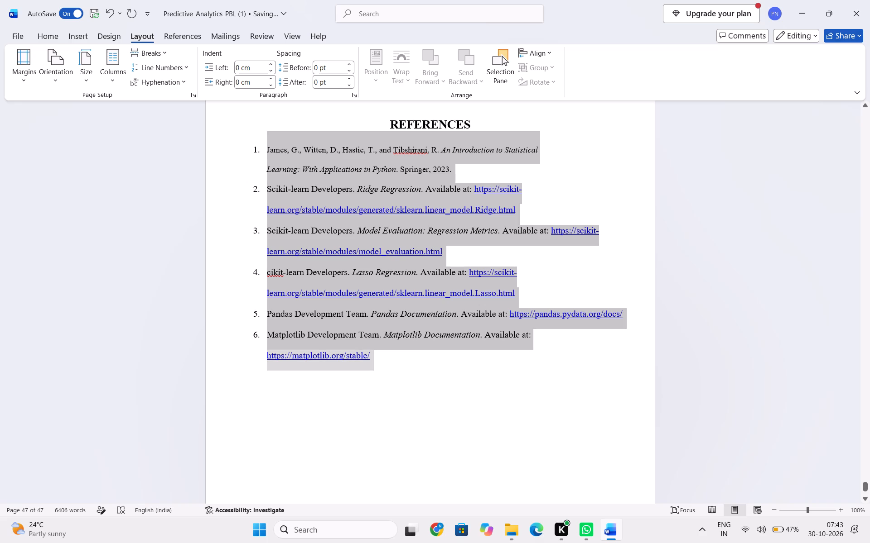
pyautogui.moveTo(542, 345); pyautogui.dragTo(527, 387)
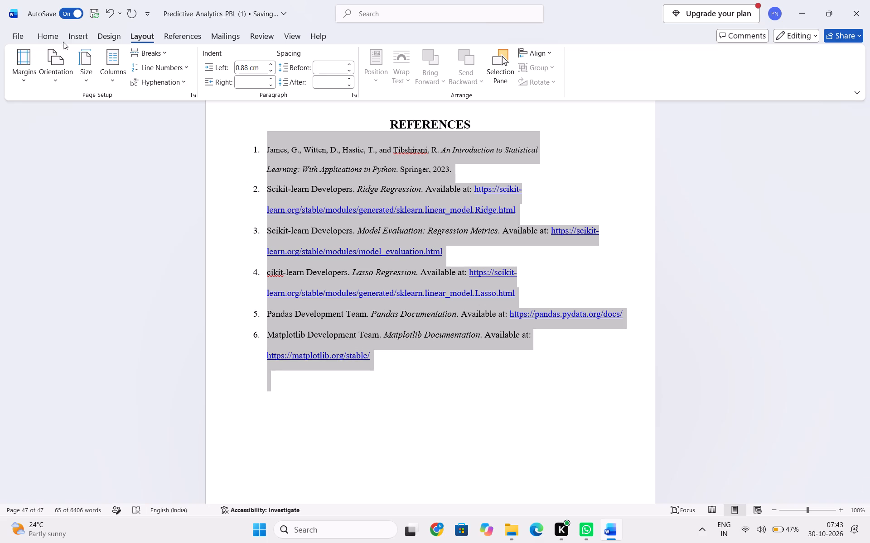
pyautogui.click(61, 39)
pyautogui.click(185, 61)
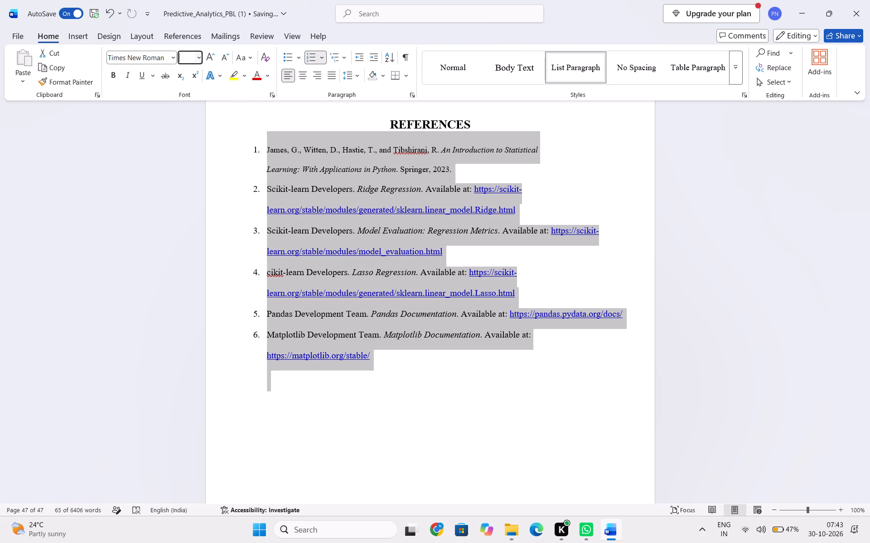
pyautogui.write('12')
pyautogui.press('Return')
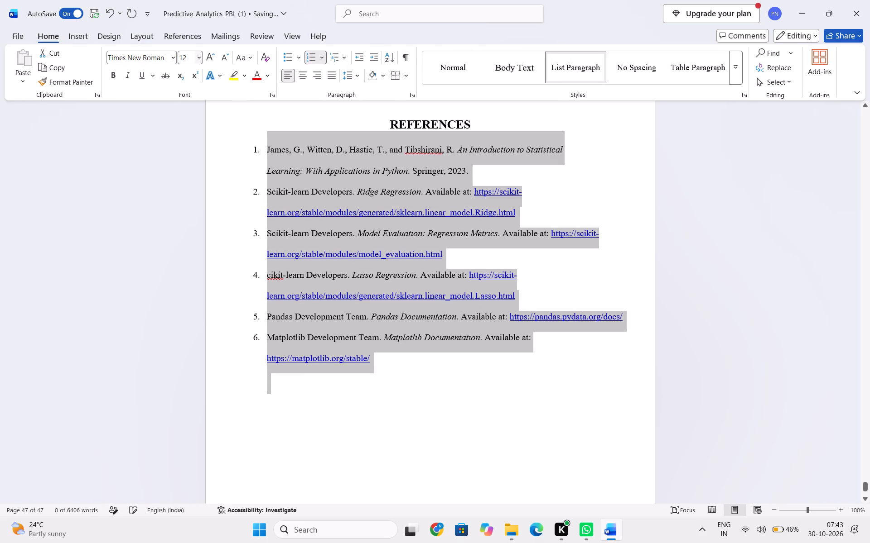
# Remove the italic formatting from all entries in the reference list.
pyautogui.click(129, 78)
pyautogui.click(129, 77)
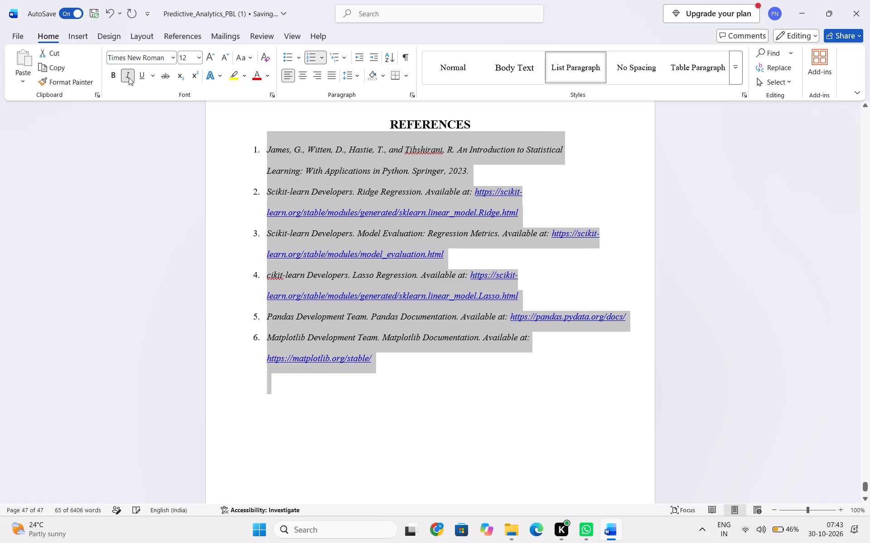
pyautogui.click(401, 362)
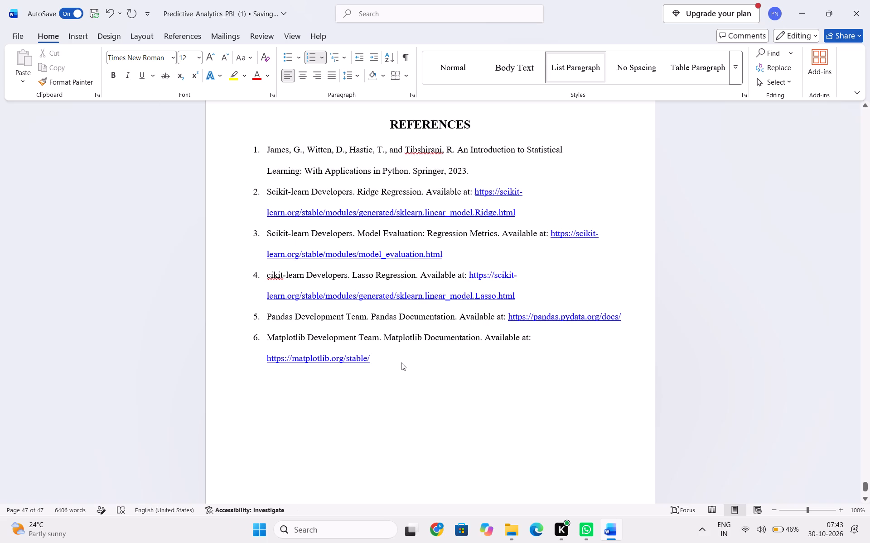
# Review the report's pages backward from the REFERENCES page through the chapters toward the front matter.
pyautogui.scroll(-3, 401, 362)
pyautogui.scroll(8, 401, 362)
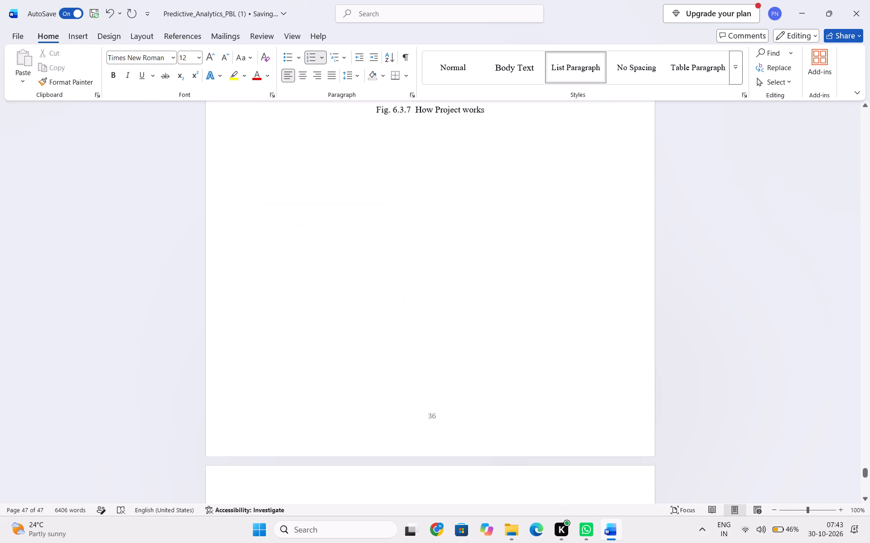
pyautogui.scroll(20, 401, 362)
pyautogui.scroll(14, 401, 362)
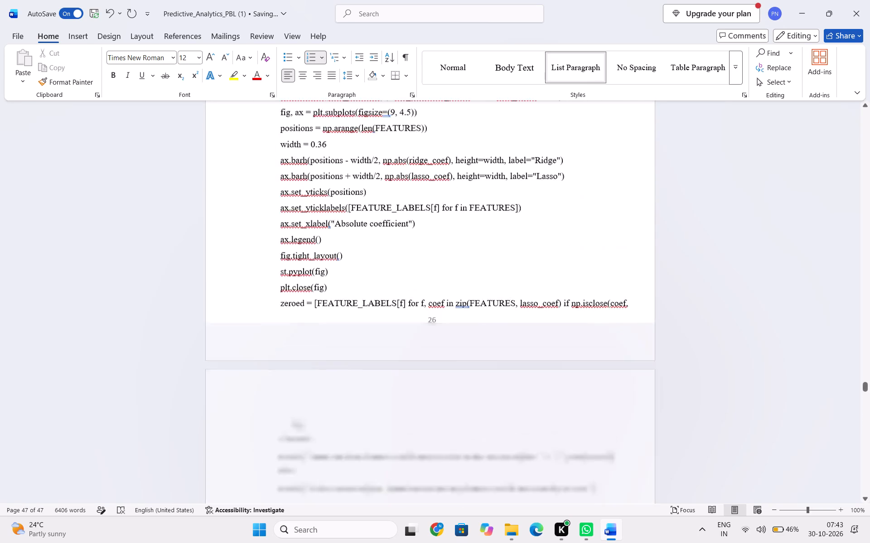
pyautogui.scroll(2, 417, 371)
pyautogui.scroll(-1, 417, 371)
pyautogui.scroll(20, 417, 371)
pyautogui.scroll(16, 417, 371)
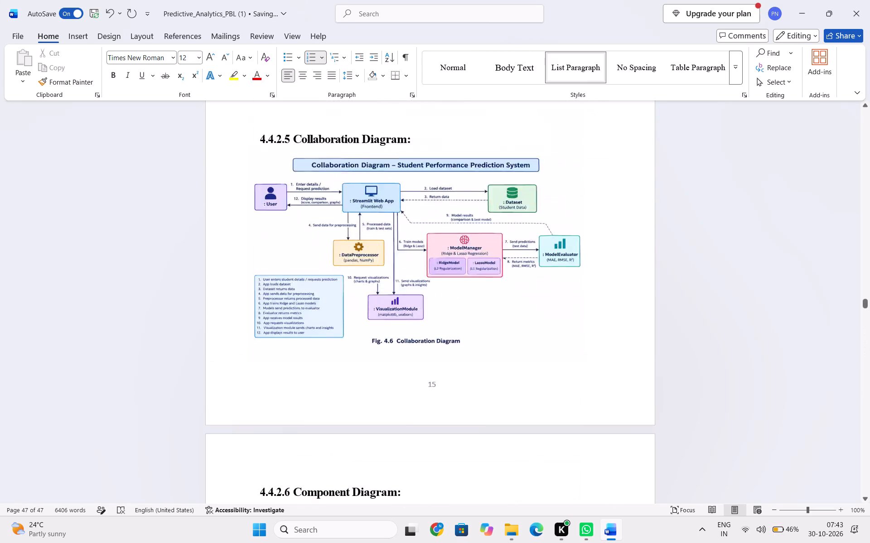
pyautogui.scroll(20, 417, 371)
pyautogui.scroll(8, 417, 371)
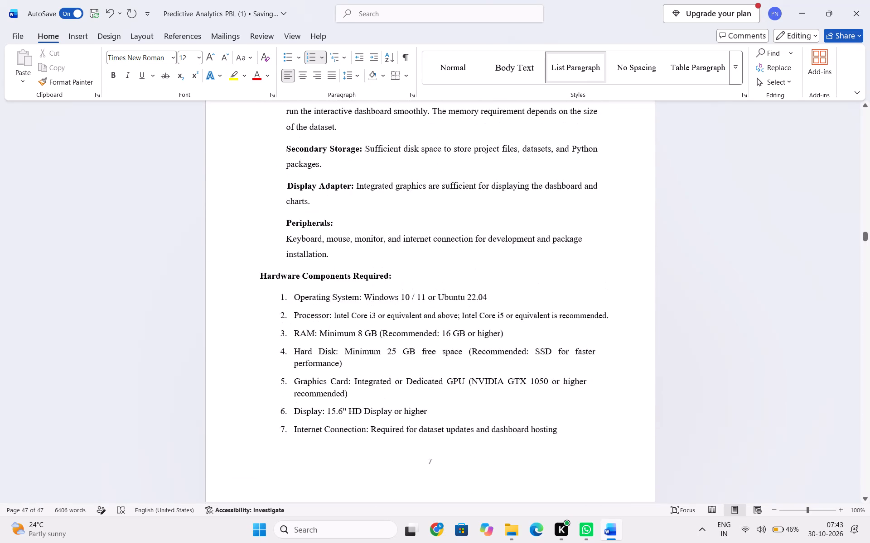
pyautogui.scroll(18, 417, 371)
pyautogui.scroll(4, 417, 371)
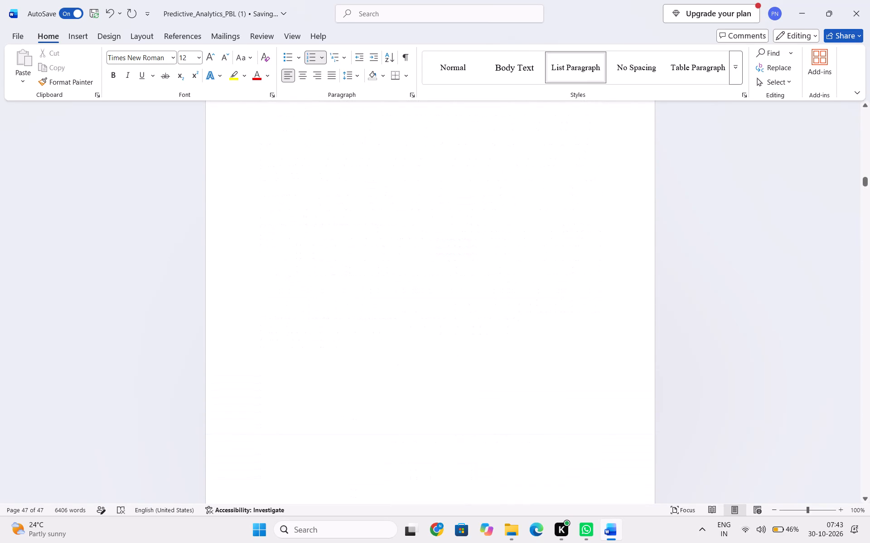
# Examine the front matter, comparing the table of contents with the list of figures and their page numbers.
pyautogui.scroll(3, 417, 371)
pyautogui.scroll(-5, 417, 371)
pyautogui.scroll(5, 417, 371)
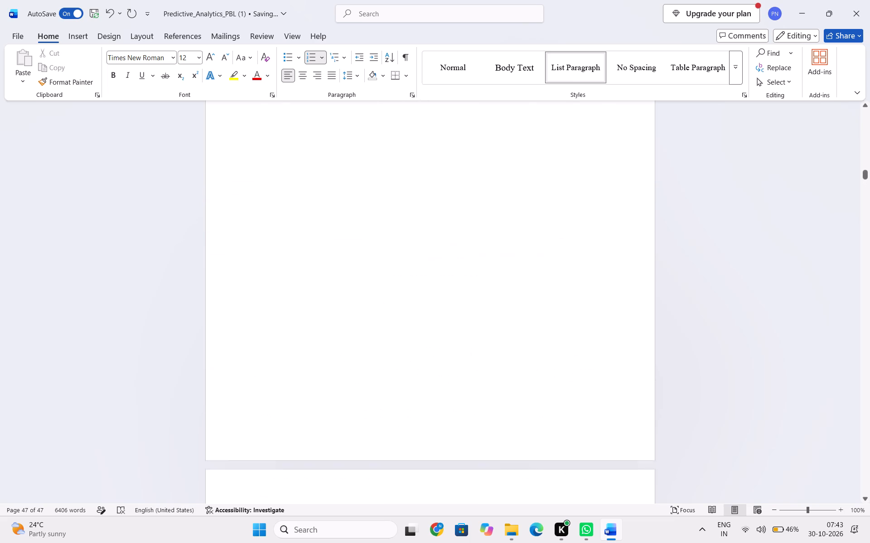
pyautogui.scroll(10, 417, 371)
pyautogui.scroll(-4, 417, 371)
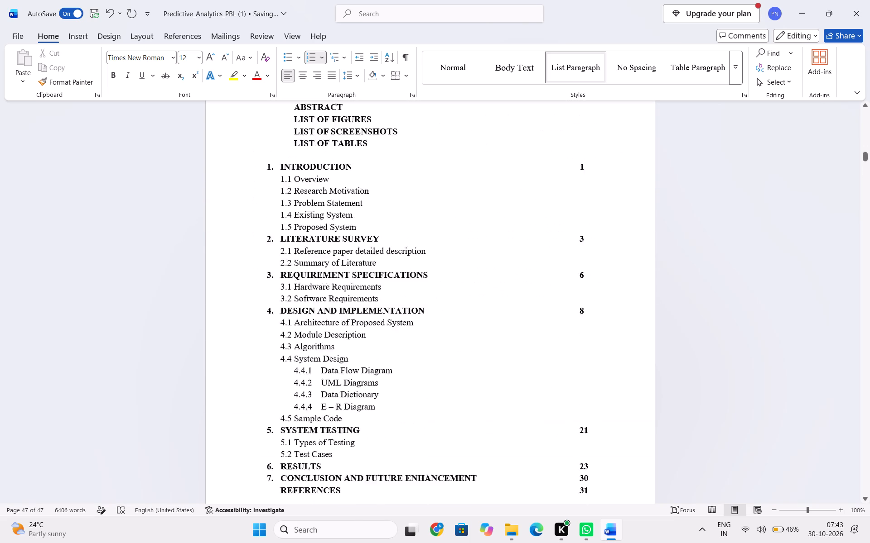
pyautogui.scroll(-1, 417, 371)
pyautogui.scroll(2, 417, 371)
pyautogui.scroll(-4, 417, 371)
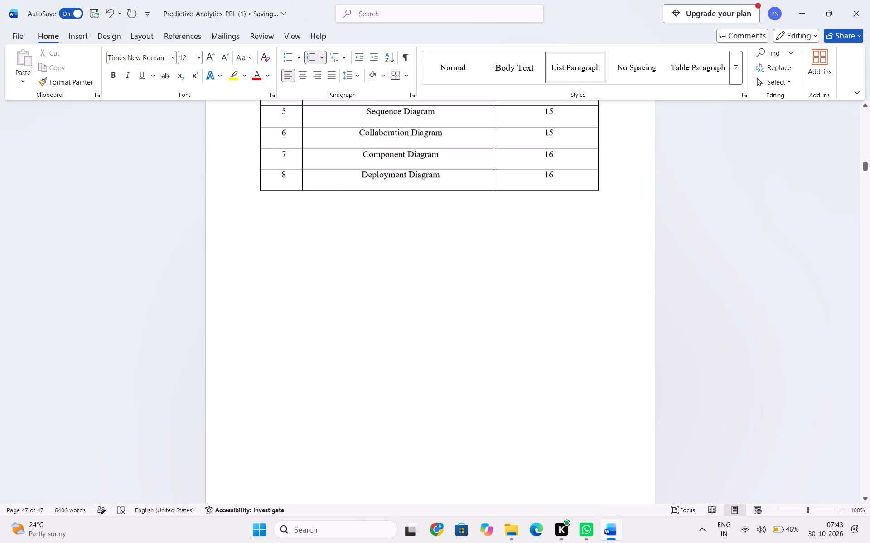
pyautogui.scroll(5, 417, 371)
pyautogui.scroll(-1, 417, 371)
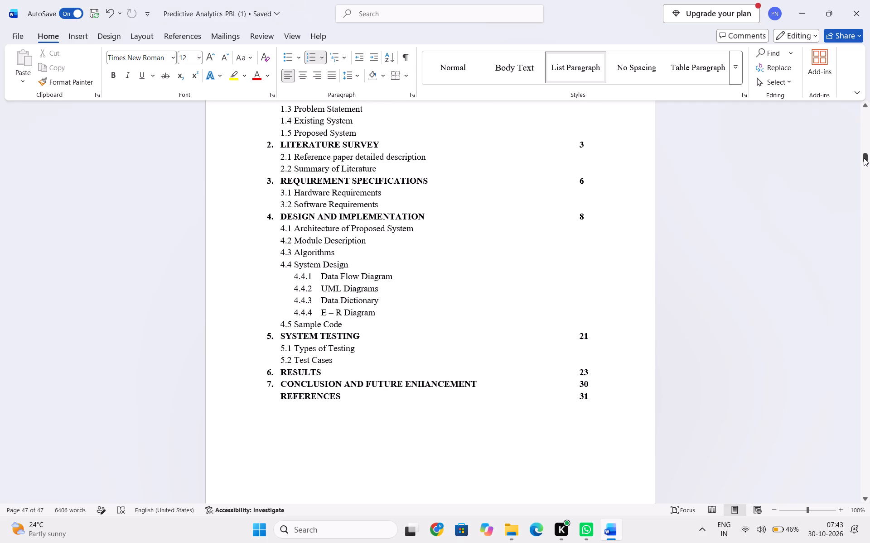
# Recheck the REFERENCES page and skim the report backward through its chapters to the title page.
pyautogui.moveTo(866, 158); pyautogui.dragTo(869, 540)
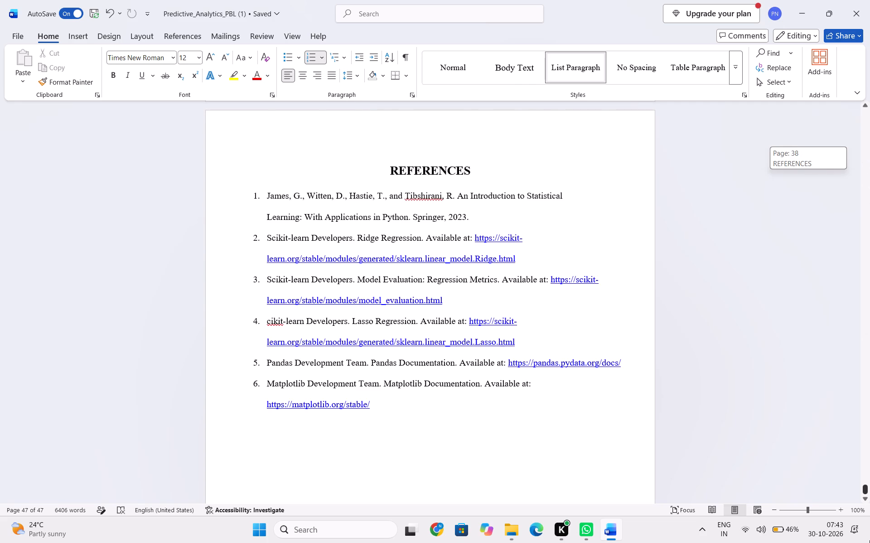
pyautogui.moveTo(869, 540); pyautogui.dragTo(868, 528)
pyautogui.scroll(9, 199, 436)
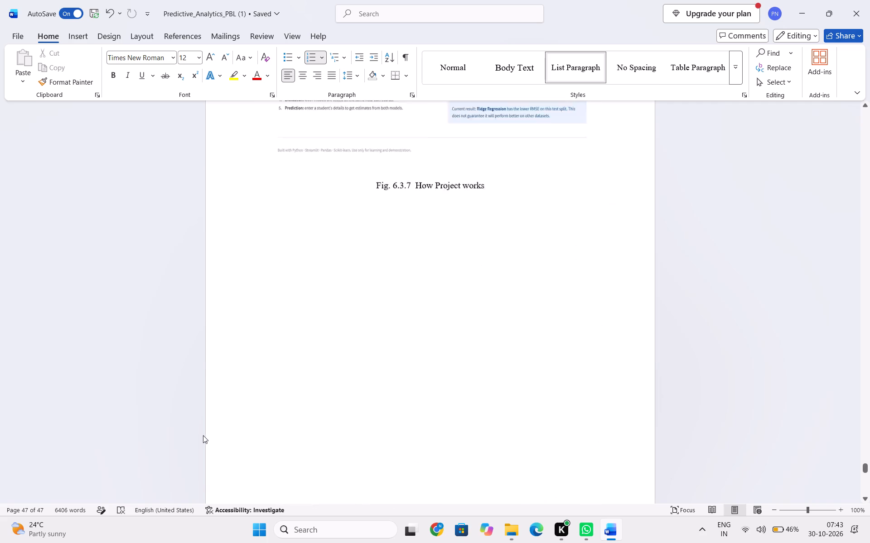
pyautogui.scroll(4, 203, 435)
pyautogui.scroll(-1, 203, 435)
pyautogui.scroll(20, 203, 435)
pyautogui.scroll(13, 203, 435)
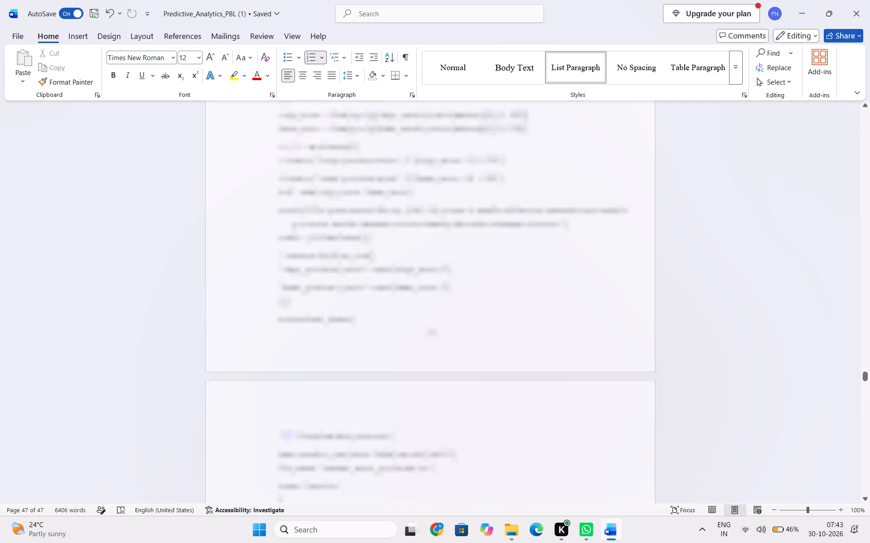
pyautogui.scroll(20, 206, 432)
pyautogui.scroll(7, 206, 432)
pyautogui.scroll(-1, 210, 424)
pyautogui.scroll(12, 210, 424)
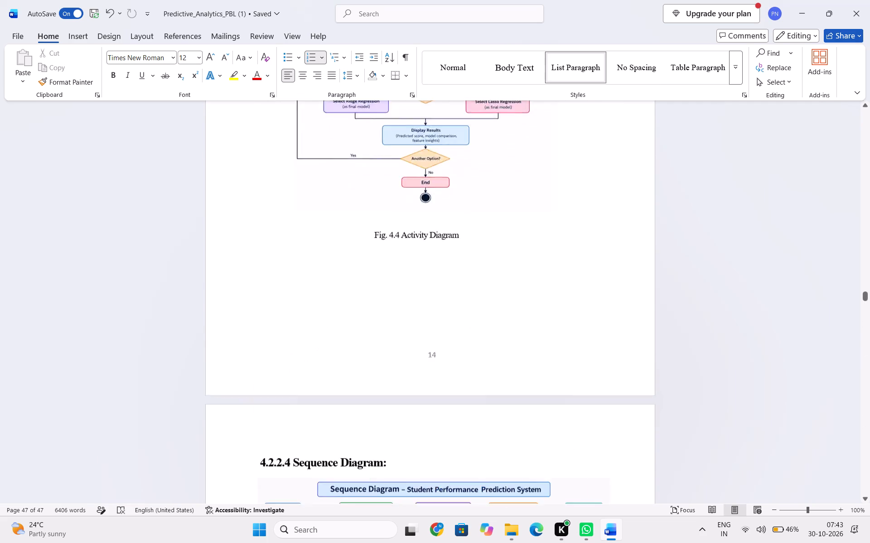
pyautogui.scroll(20, 210, 424)
pyautogui.scroll(20, 210, 424)
pyautogui.scroll(3, 210, 424)
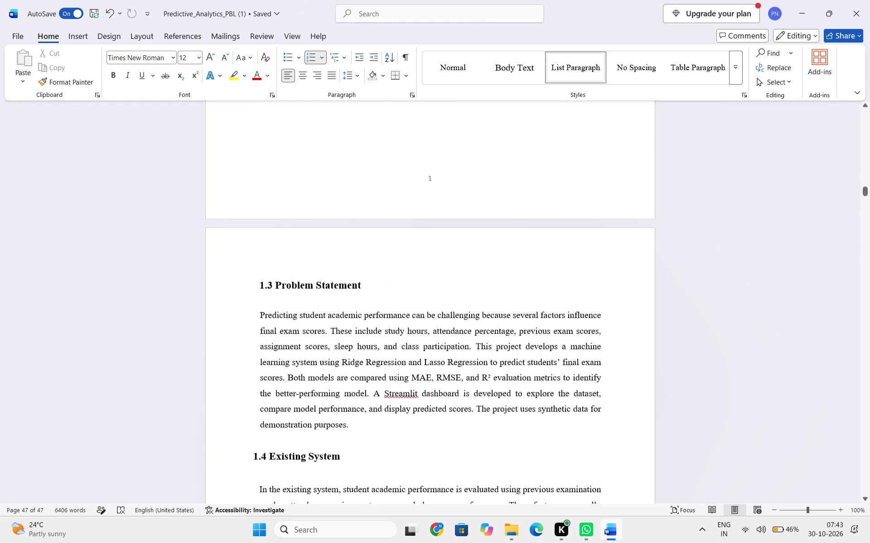
pyautogui.scroll(20, 210, 424)
pyautogui.scroll(11, 210, 424)
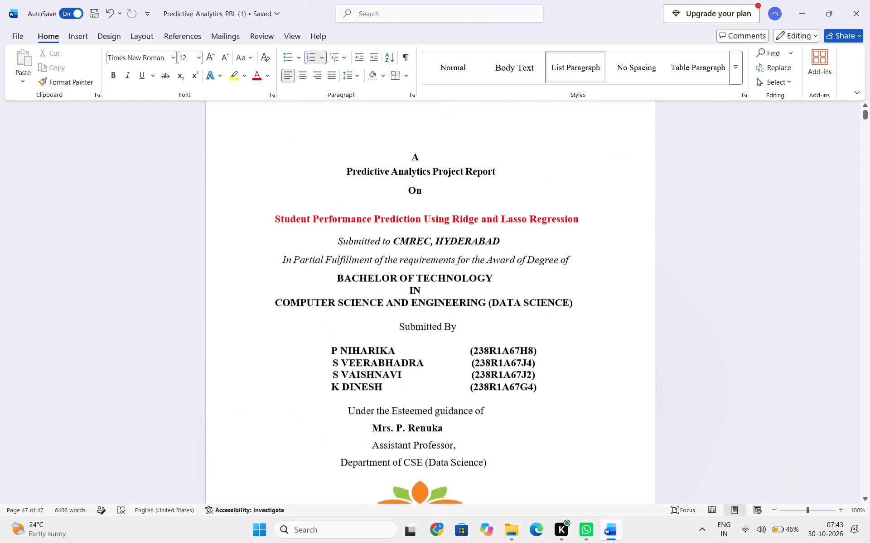
# Review the front matter from the title page through the acknowledgement and abstract to the table of contents.
pyautogui.scroll(-7, 210, 424)
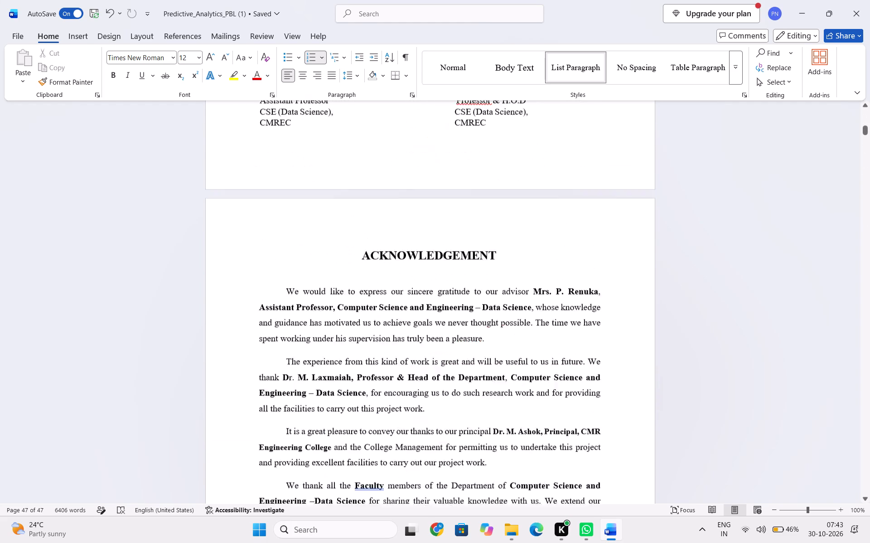
pyautogui.scroll(-9, 210, 424)
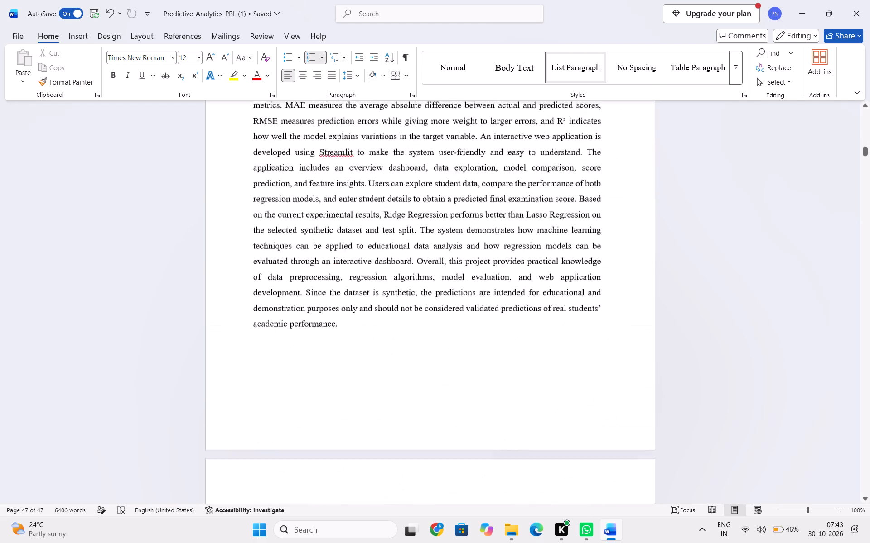
pyautogui.scroll(-2, 210, 424)
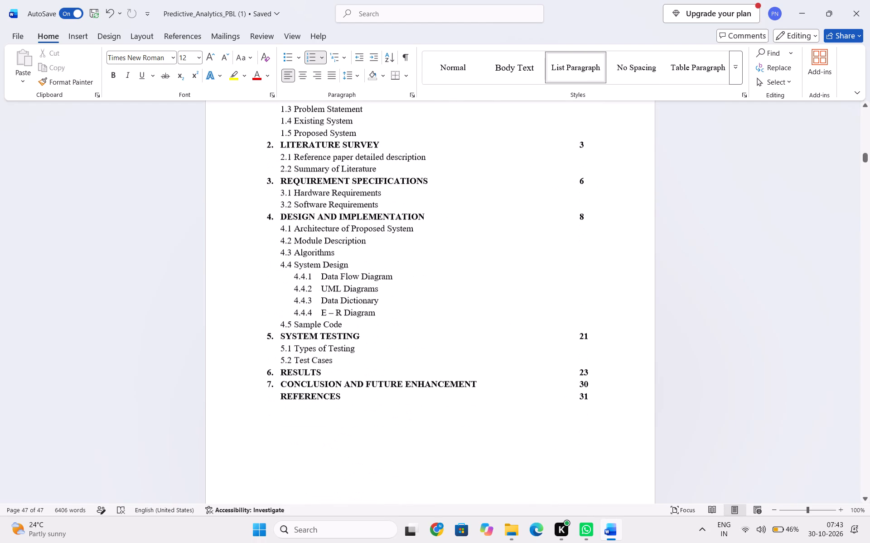
pyautogui.scroll(1, 294, 302)
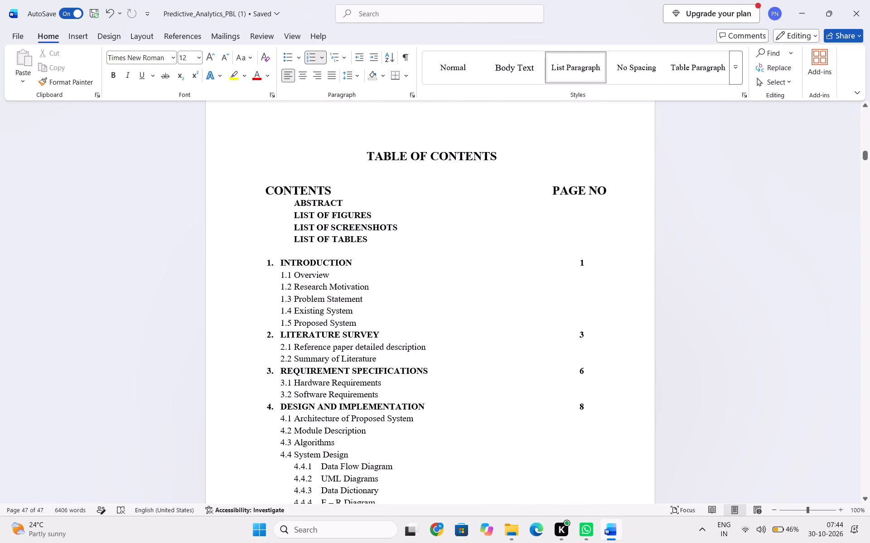
pyautogui.scroll(-1, 282, 311)
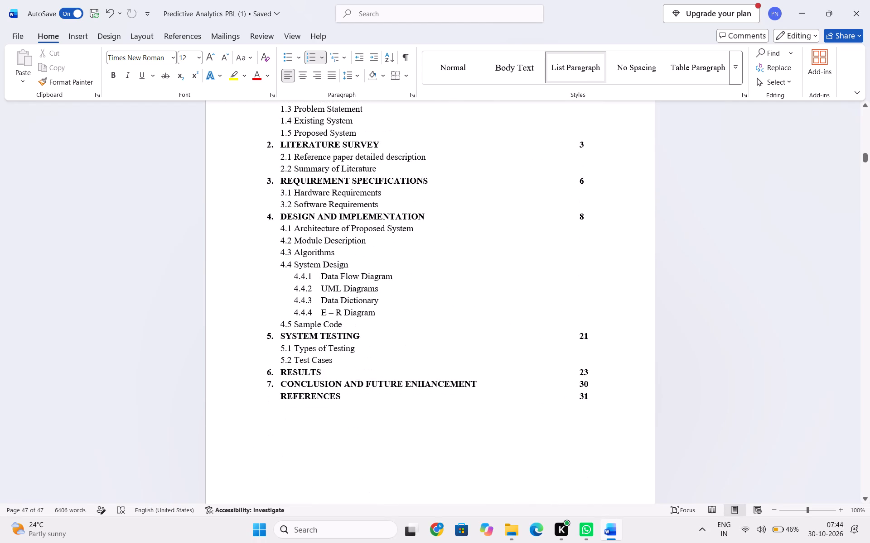
# Number the REFERENCES entry in the table of contents as item 8.
pyautogui.click(290, 278)
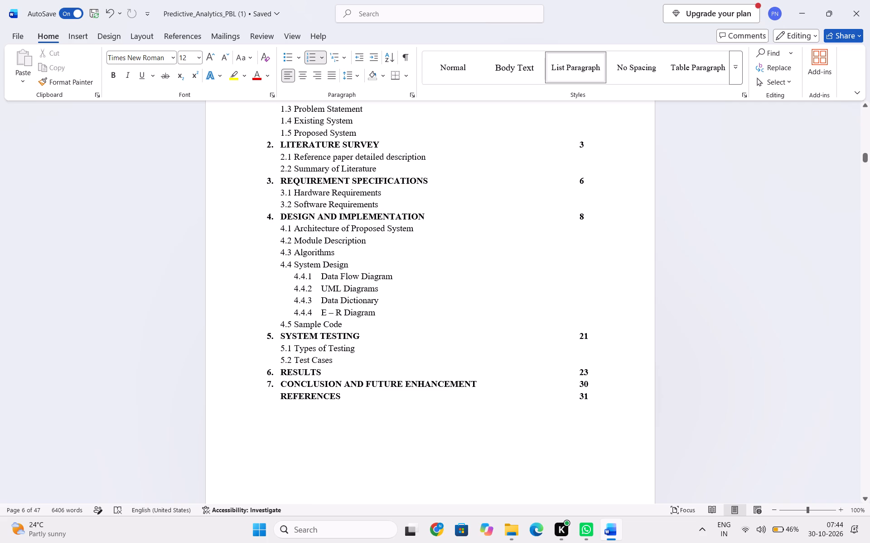
pyautogui.click(274, 397)
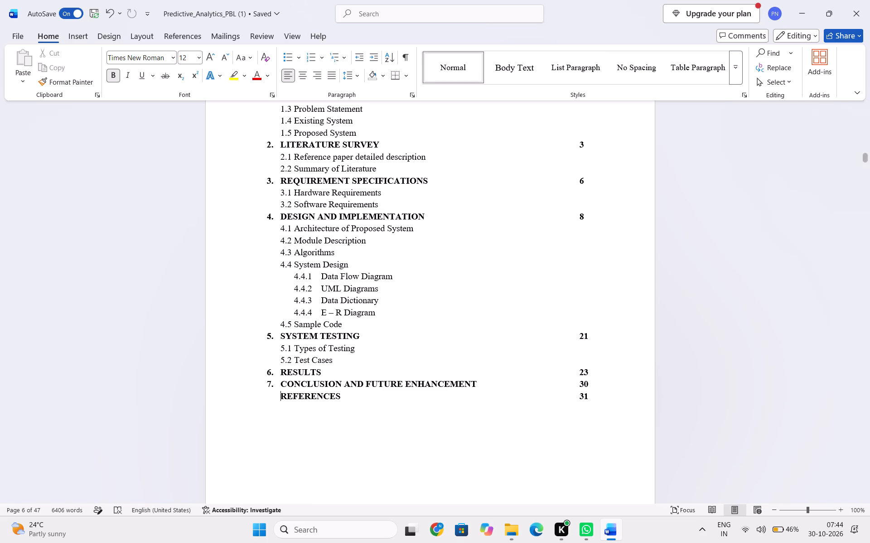
pyautogui.press('Left')
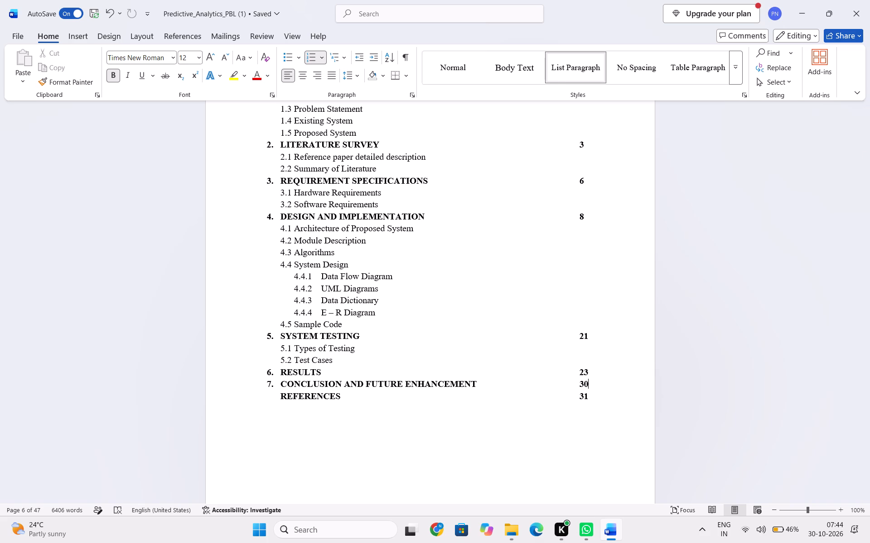
pyautogui.press('Down')
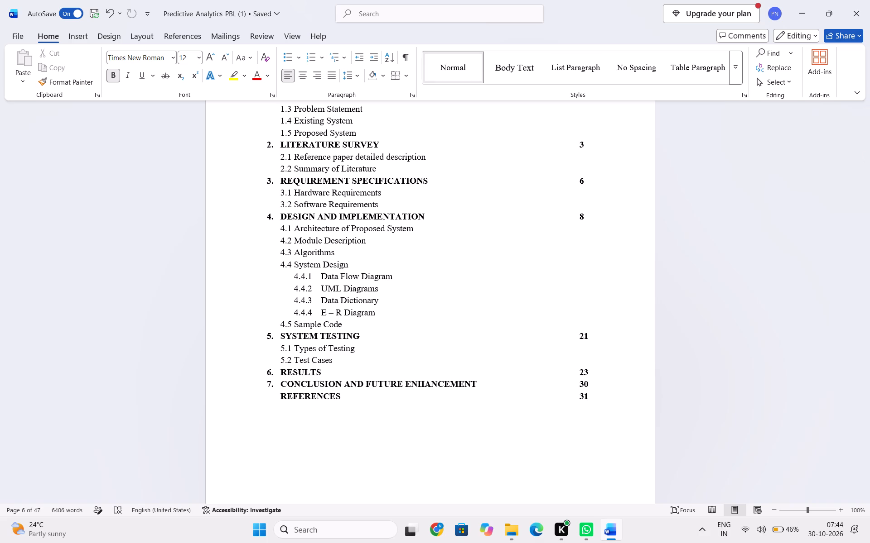
pyautogui.click(272, 396)
pyautogui.press('BackSpace')
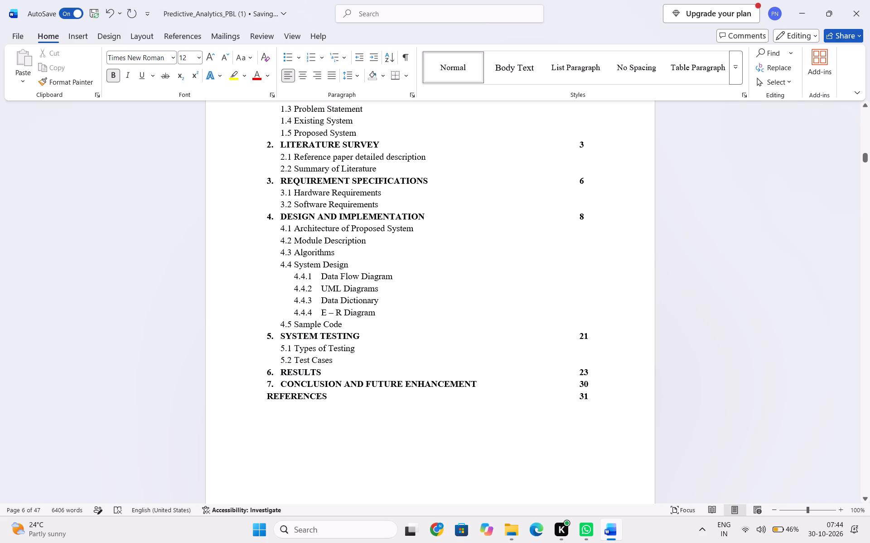
pyautogui.write('8.')
pyautogui.press('space')
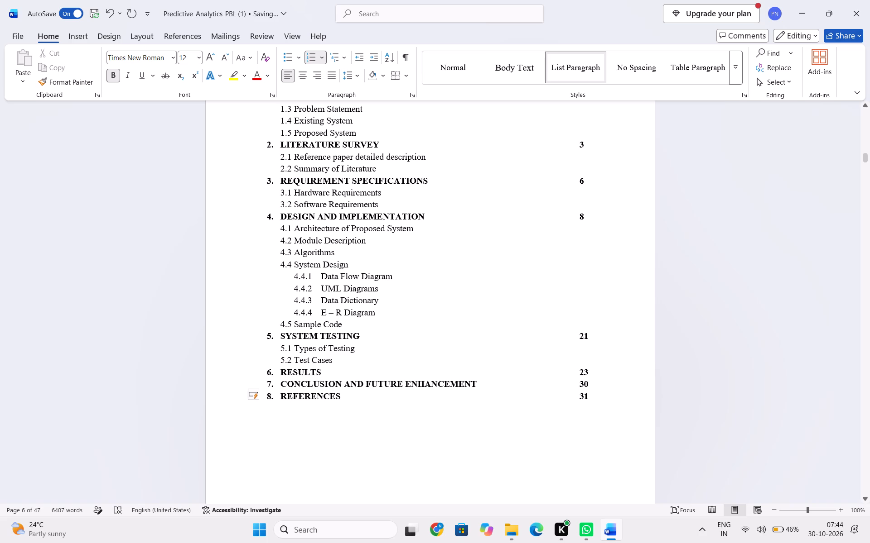
# Change the page number of the REFERENCES entry in the table of contents to 38.
pyautogui.click(590, 395)
pyautogui.press('BackSpace')
pyautogui.press('8')
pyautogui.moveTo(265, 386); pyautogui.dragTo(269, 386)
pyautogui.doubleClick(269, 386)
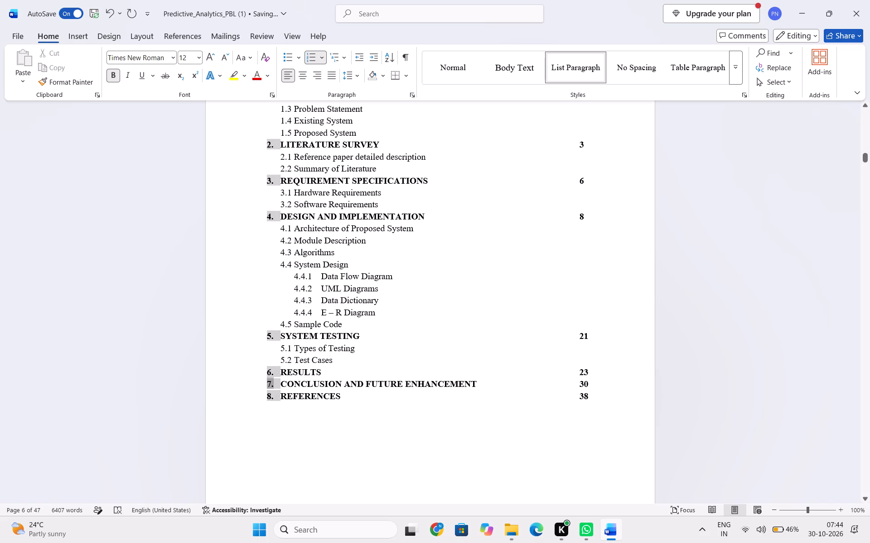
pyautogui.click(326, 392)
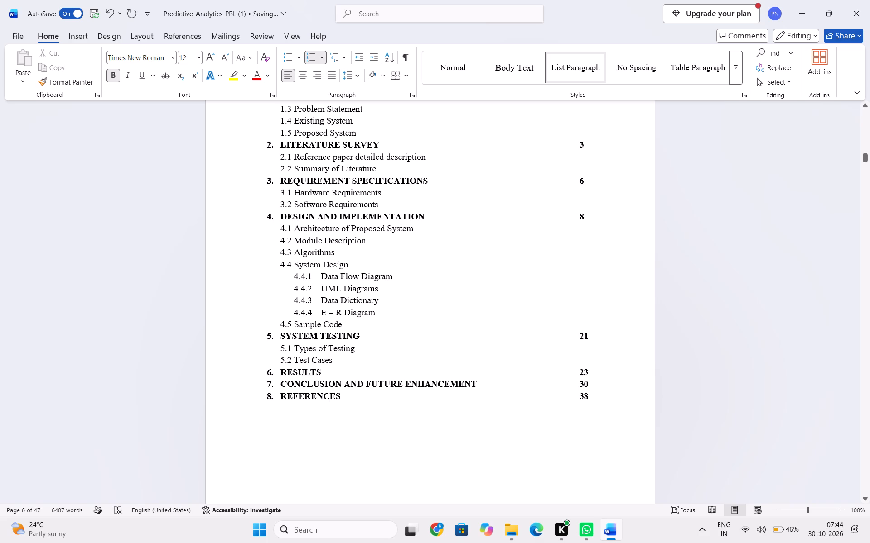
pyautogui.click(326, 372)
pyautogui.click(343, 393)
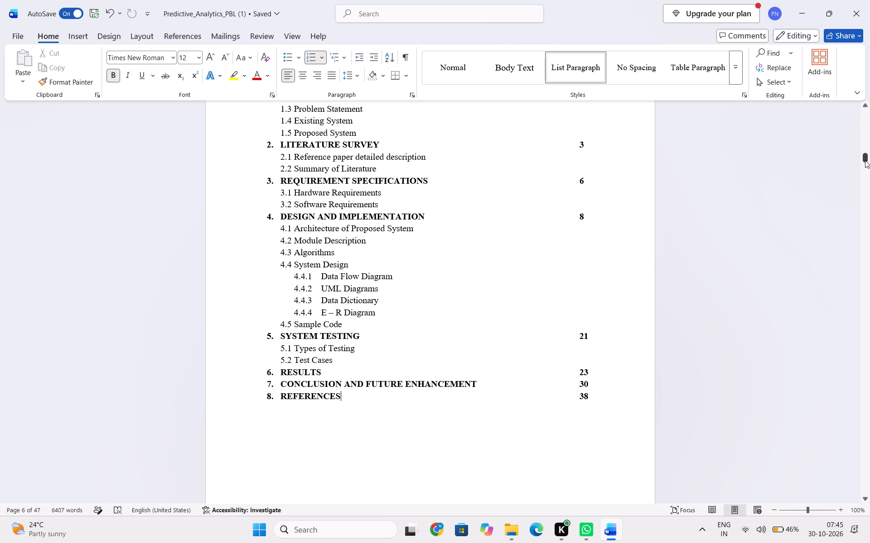
# Review the report backward from the REFERENCES page through the chapters to the front matter, checking where each chapter starts.
pyautogui.moveTo(865, 160); pyautogui.dragTo(869, 365)
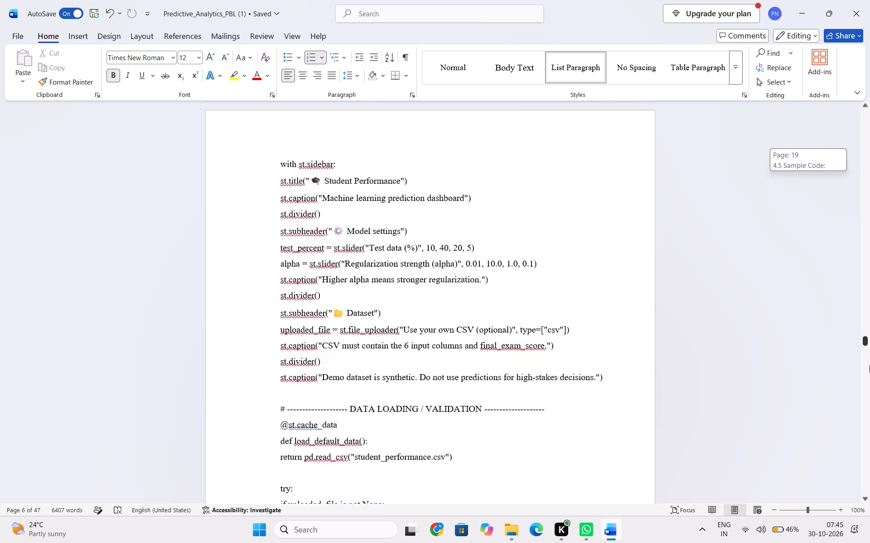
pyautogui.moveTo(869, 365); pyautogui.dragTo(869, 500)
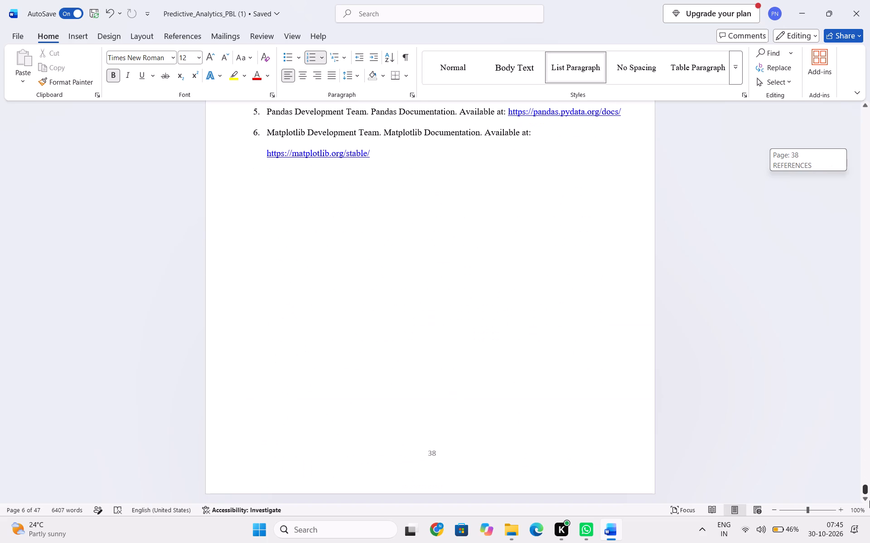
pyautogui.moveTo(869, 500); pyautogui.dragTo(869, 500)
pyautogui.scroll(3, 532, 446)
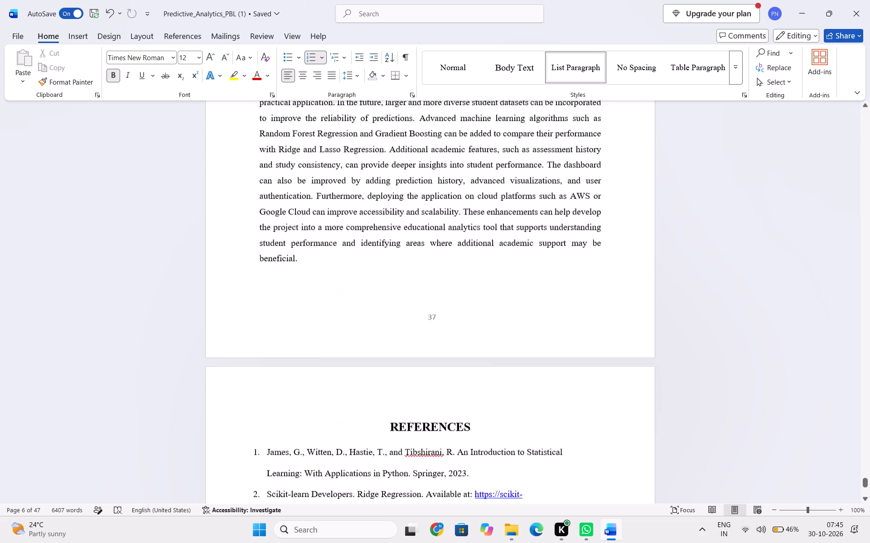
pyautogui.scroll(4, 532, 443)
pyautogui.scroll(-1, 532, 443)
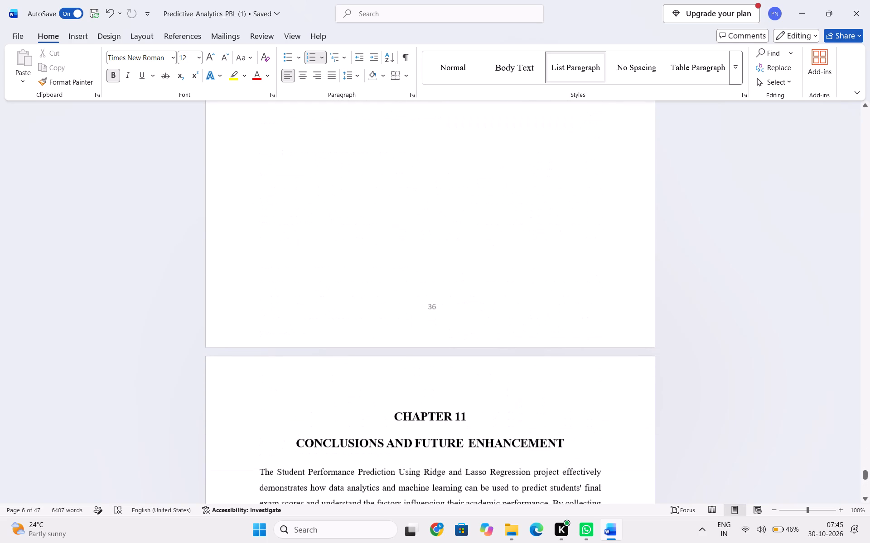
pyautogui.scroll(10, 532, 443)
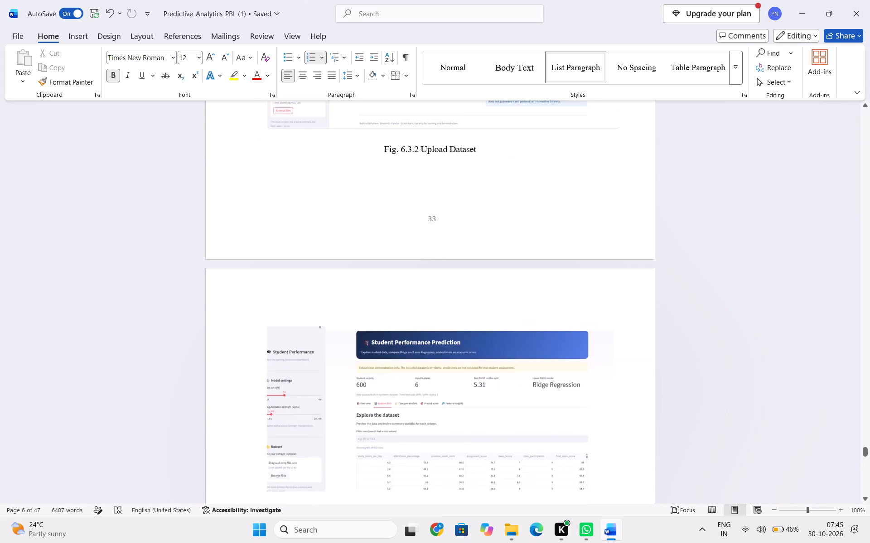
pyautogui.scroll(7, 532, 443)
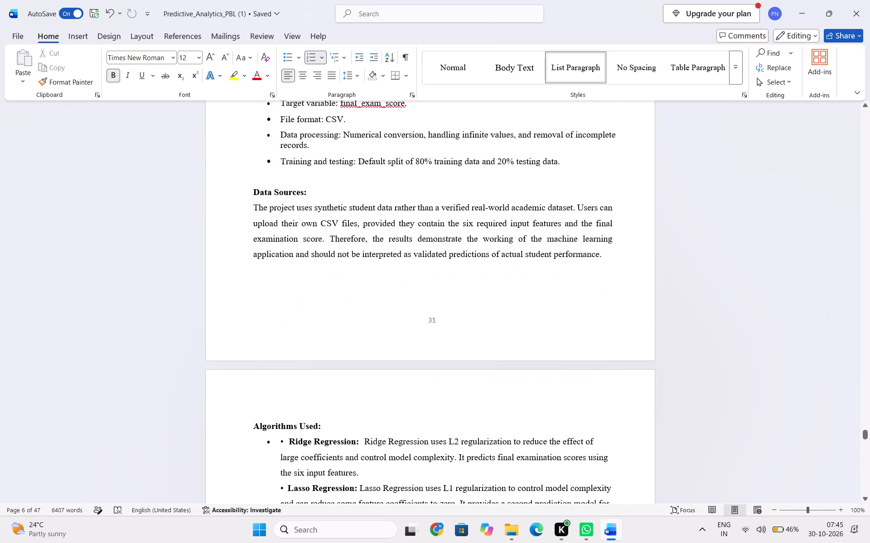
pyautogui.scroll(7, 532, 443)
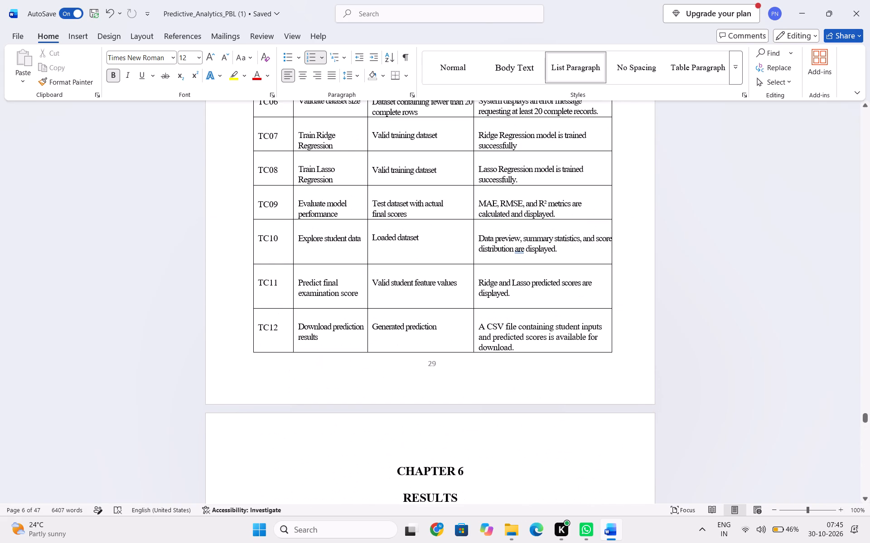
pyautogui.scroll(17, 532, 443)
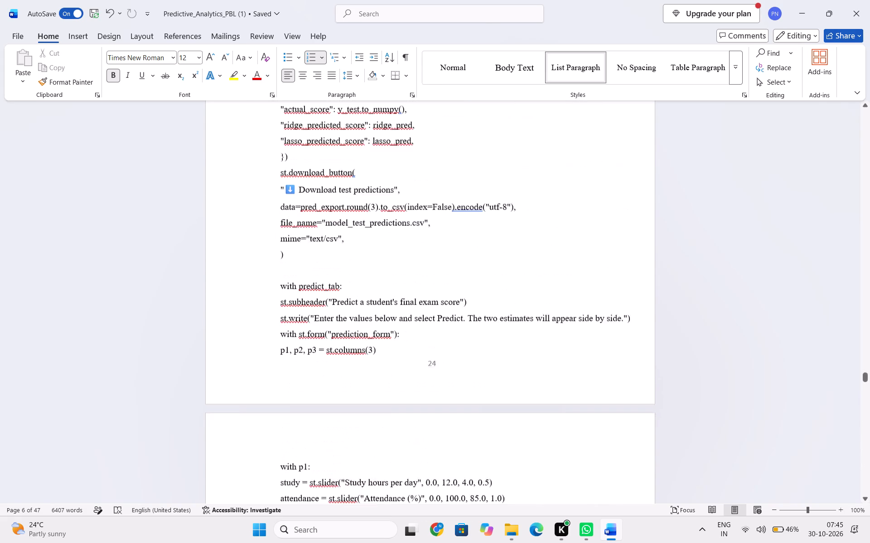
pyautogui.scroll(14, 534, 433)
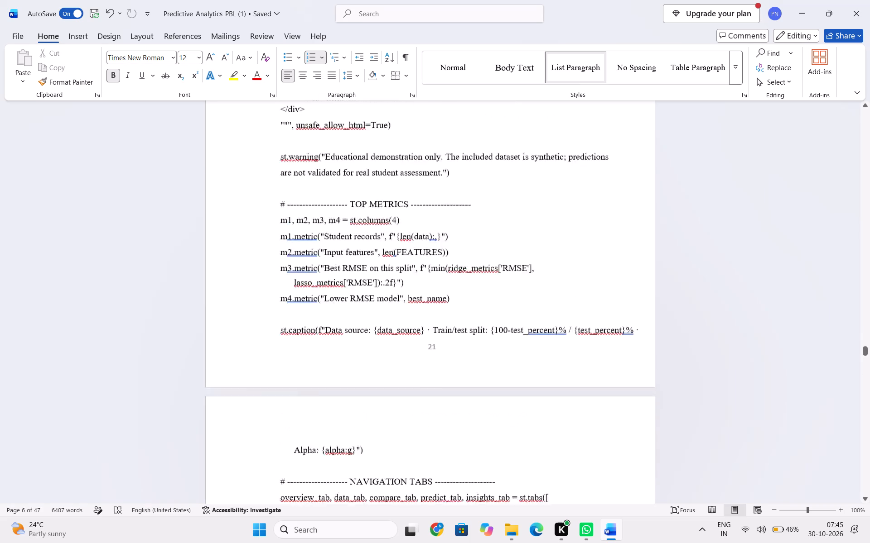
pyautogui.scroll(9, 527, 426)
pyautogui.scroll(20, 527, 426)
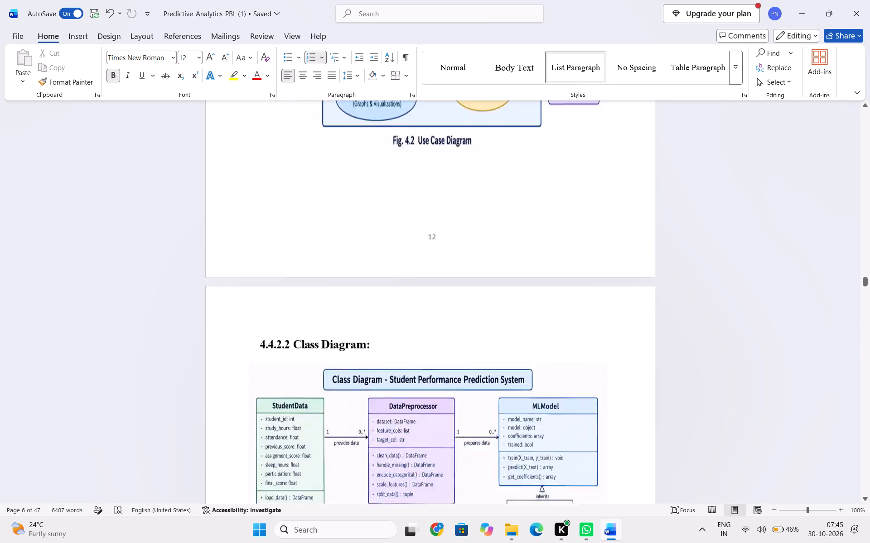
pyautogui.scroll(19, 527, 426)
pyautogui.scroll(-1, 527, 426)
pyautogui.scroll(20, 527, 426)
pyautogui.scroll(4, 527, 426)
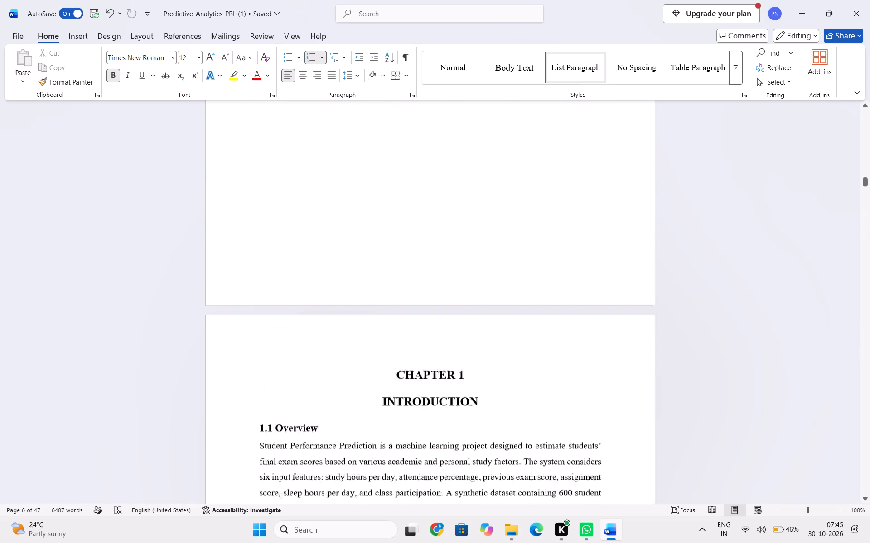
pyautogui.scroll(17, 527, 426)
# Examine the front matter from the declaration through the table of contents and list of tables to the start of Chapter 1.
pyautogui.scroll(-2, 527, 426)
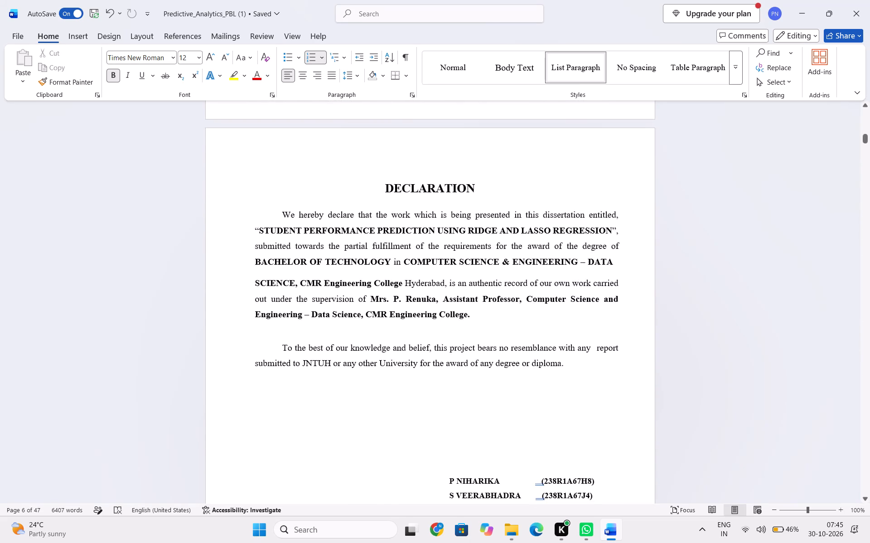
pyautogui.scroll(-6, 527, 426)
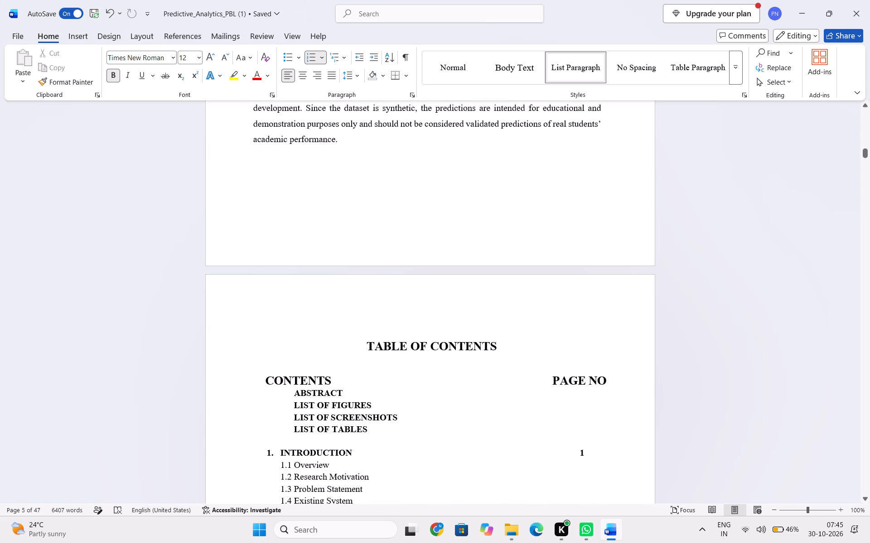
pyautogui.scroll(-1, 527, 426)
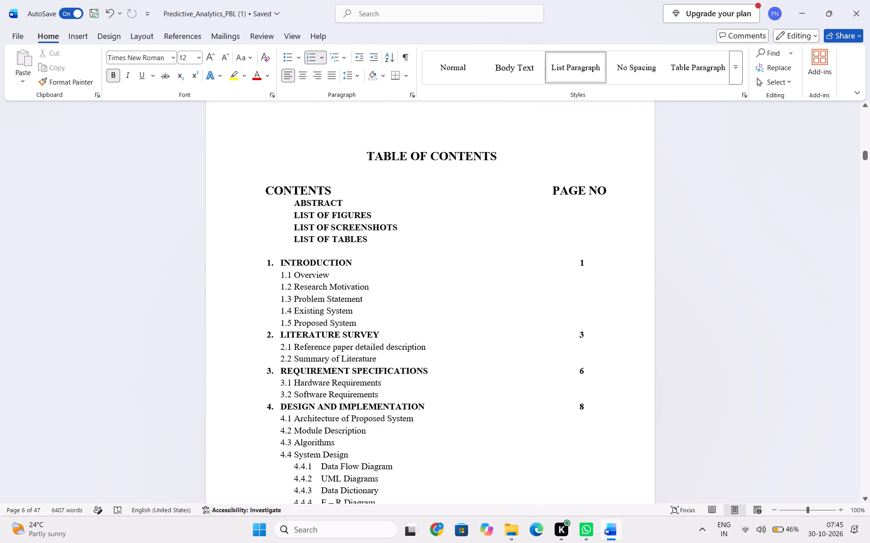
pyautogui.scroll(-9, 527, 426)
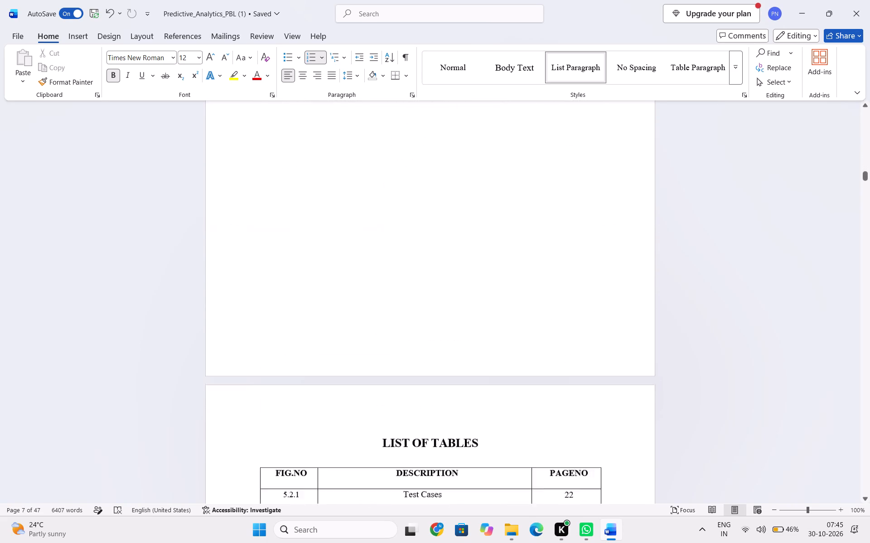
pyautogui.scroll(-5, 527, 426)
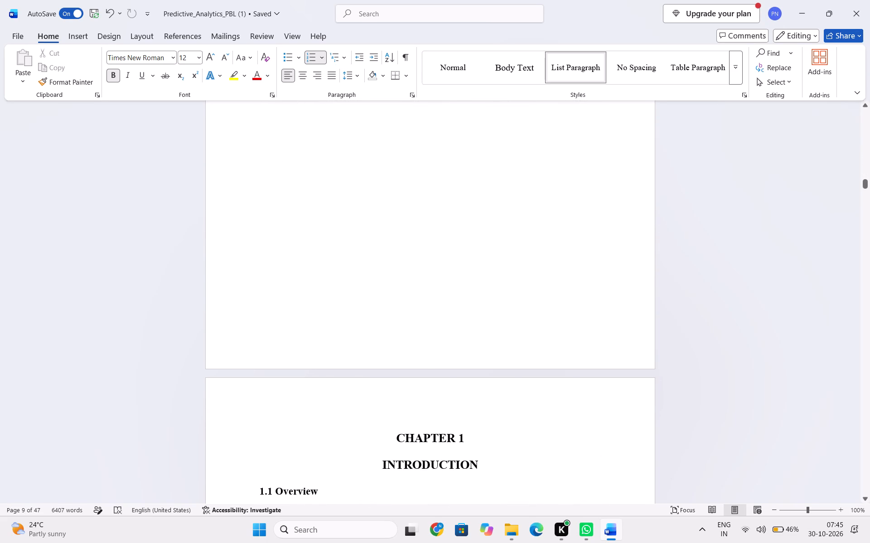
pyautogui.scroll(-1, 527, 426)
pyautogui.scroll(6, 527, 426)
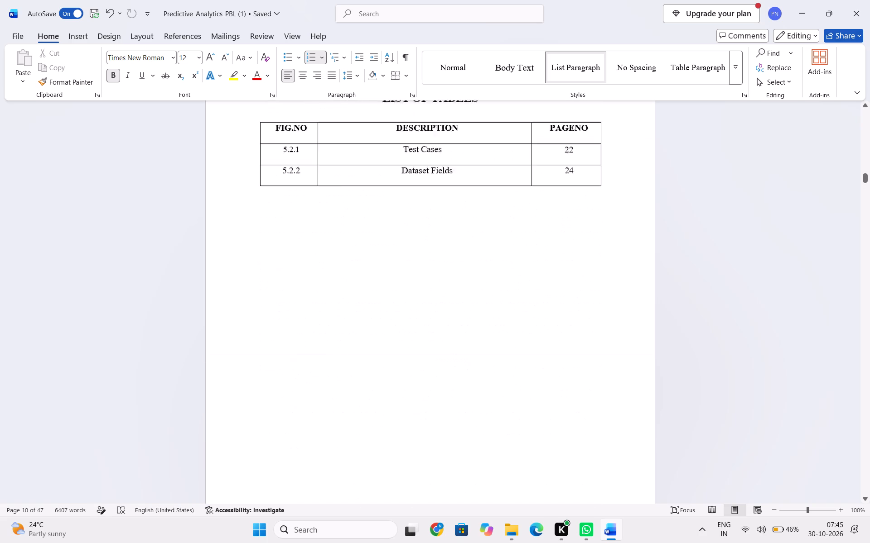
pyautogui.scroll(9, 527, 426)
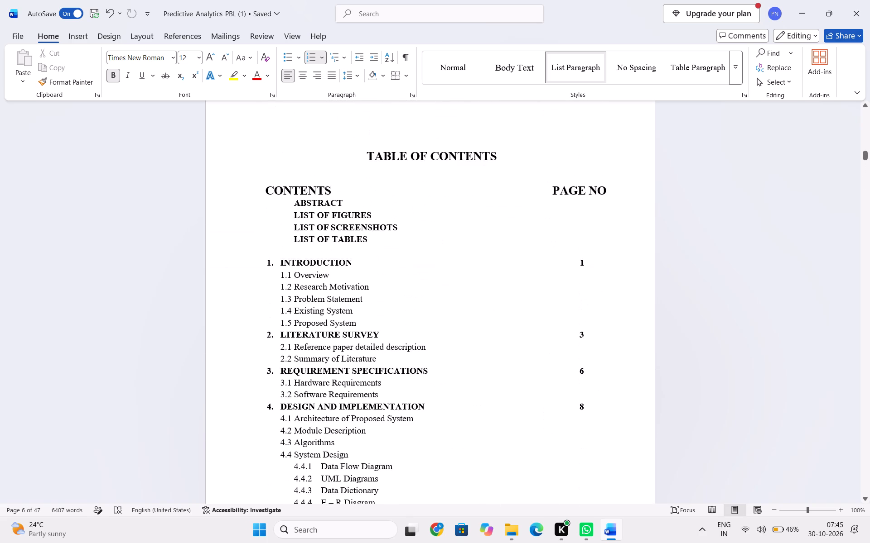
# Compare the table of contents entries with the pages where Chapters 1 to 3 start.
pyautogui.scroll(-15, 527, 426)
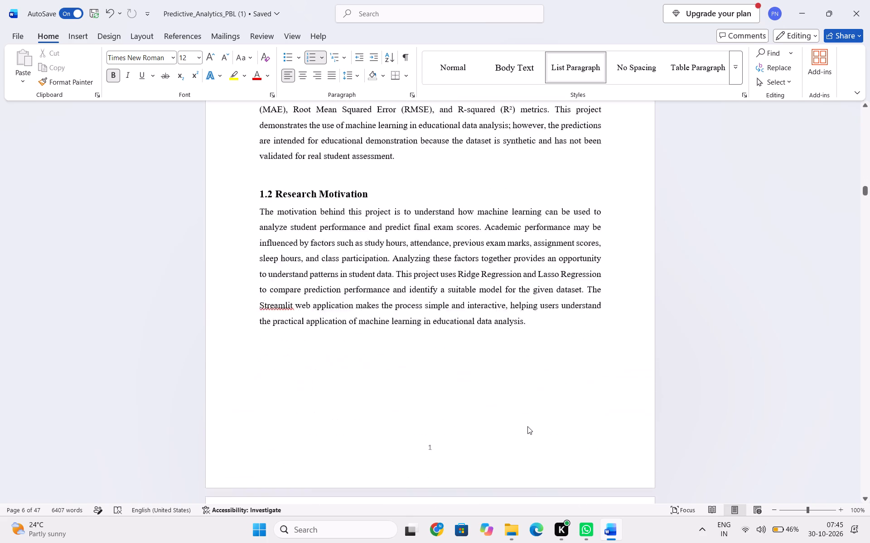
pyautogui.scroll(-5, 527, 426)
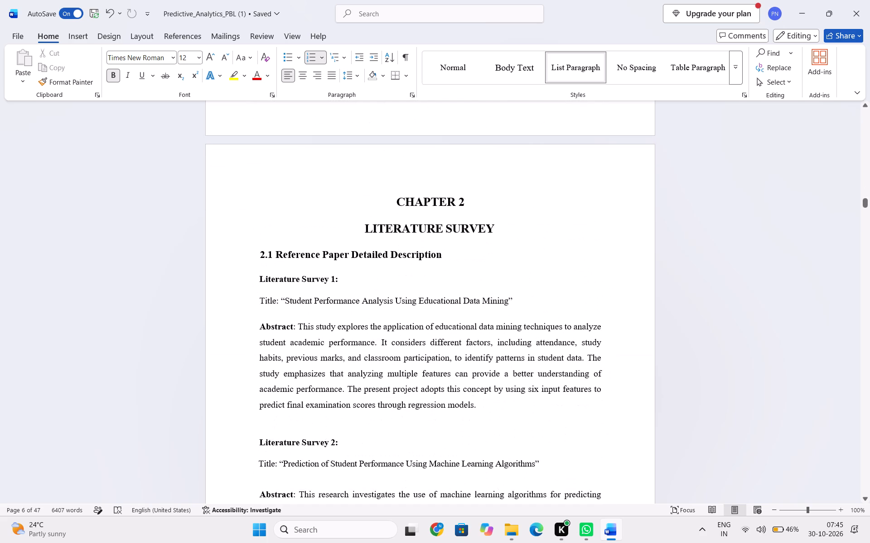
pyautogui.scroll(4, 527, 426)
pyautogui.scroll(-6, 527, 426)
pyautogui.scroll(18, 527, 426)
pyautogui.scroll(4, 527, 426)
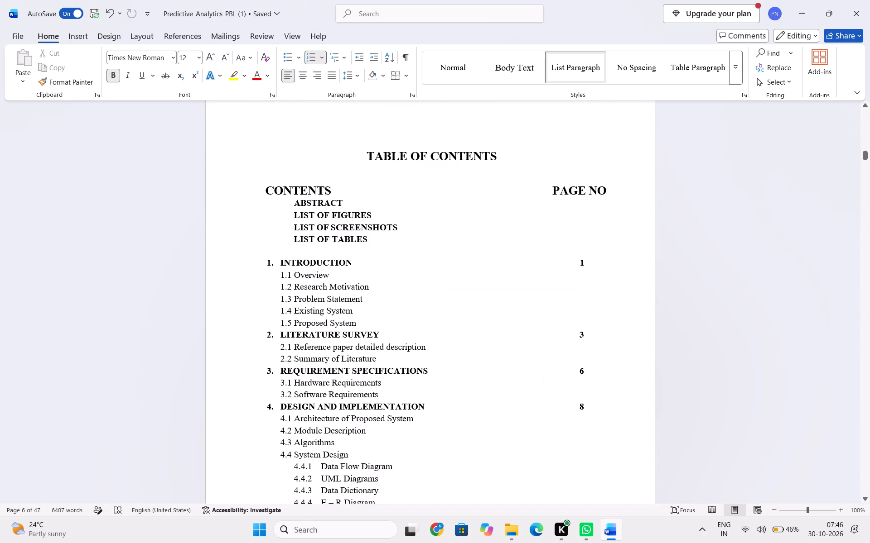
pyautogui.scroll(-7, 527, 426)
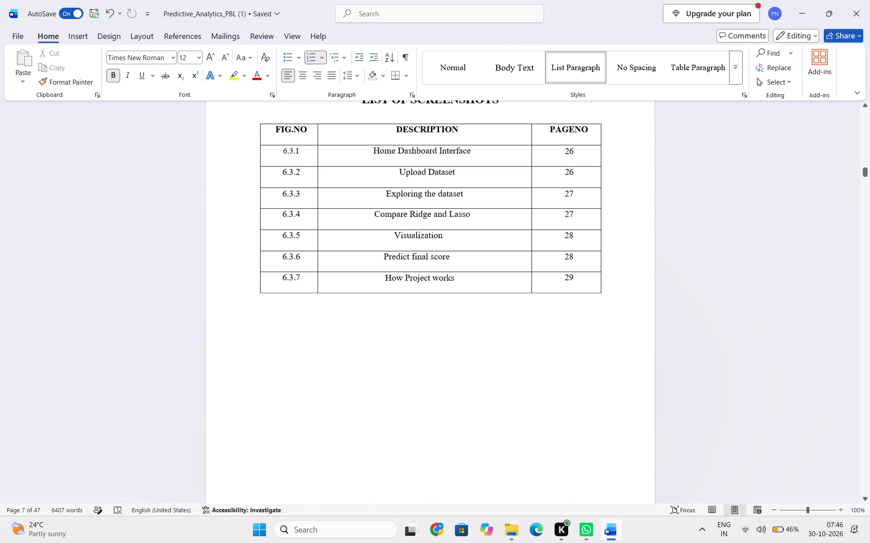
pyautogui.scroll(-15, 527, 426)
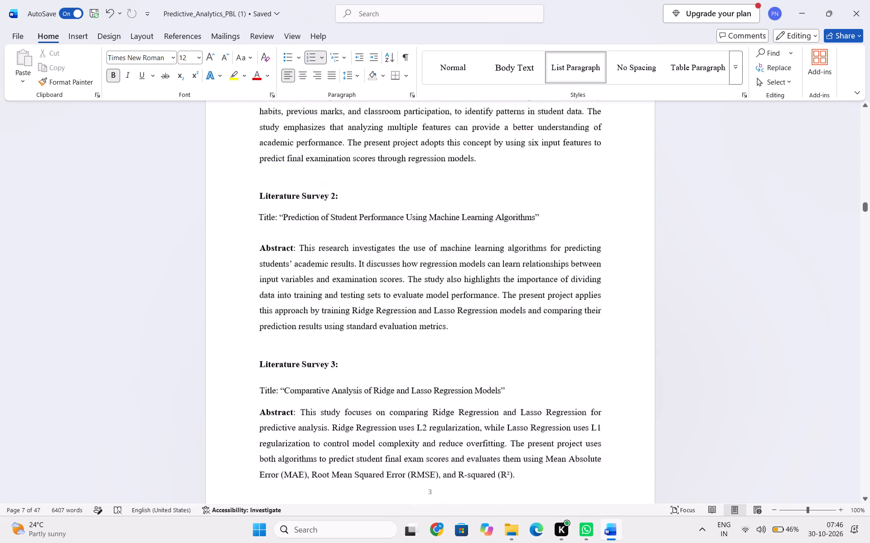
pyautogui.scroll(-9, 527, 426)
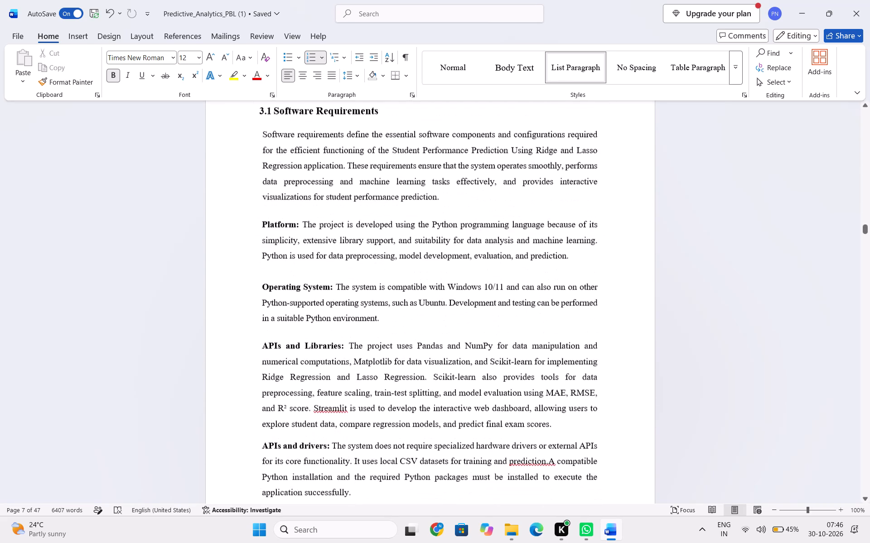
# Tighten the gap between the CHAPTER 3 and REQUIREMENTS SPECIFICATIONS headings by replacing the blank line between them.
pyautogui.scroll(2, 527, 426)
pyautogui.scroll(-1, 527, 426)
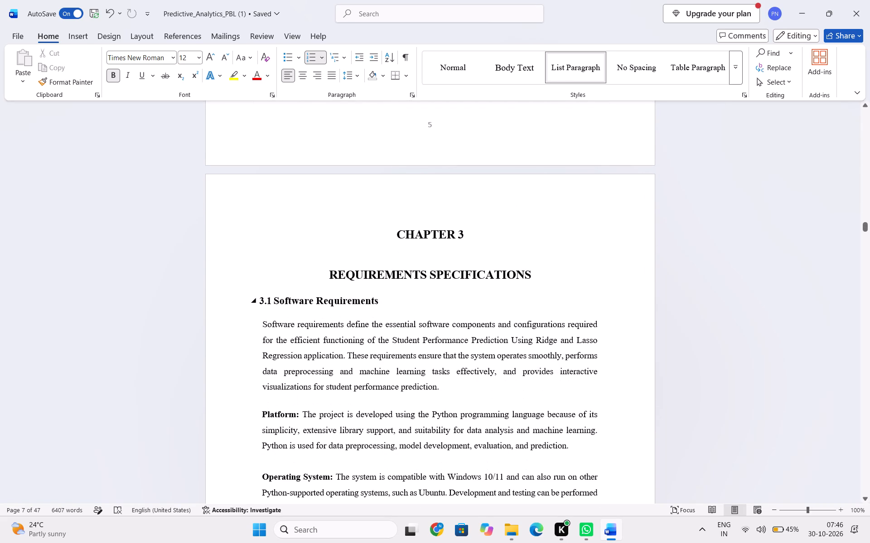
pyautogui.click(434, 262)
pyautogui.press('BackSpace')
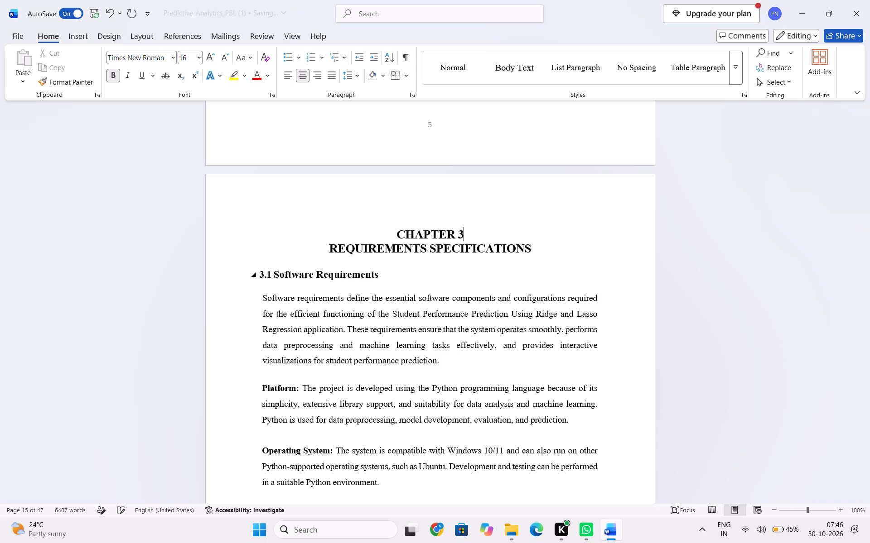
pyautogui.press('Return')
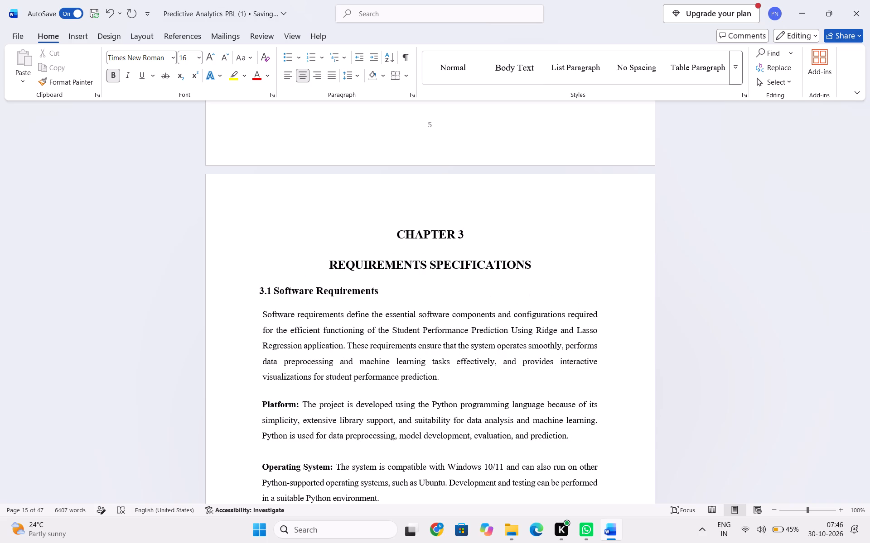
# Examine the rest of Chapter 3 and the start of Chapter 4, and compare their pages with the table of contents.
pyautogui.scroll(-4, 434, 262)
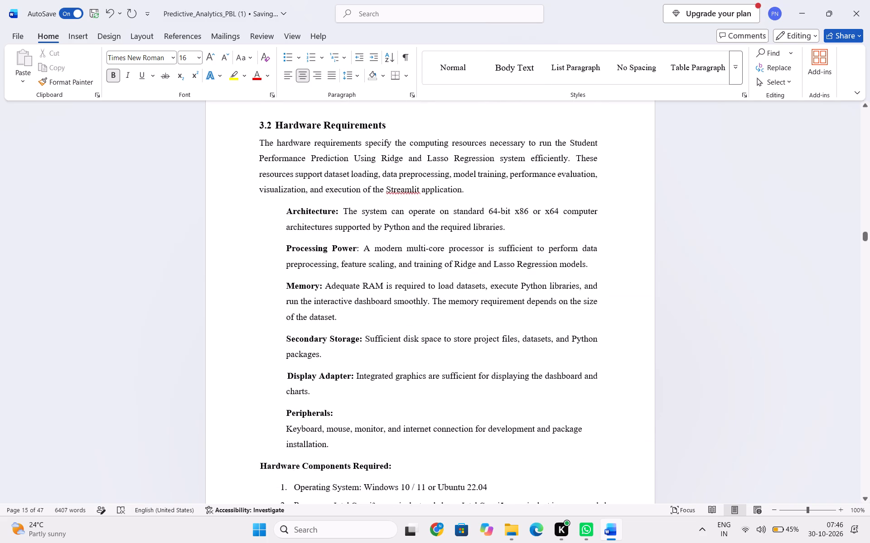
pyautogui.scroll(-5, 434, 262)
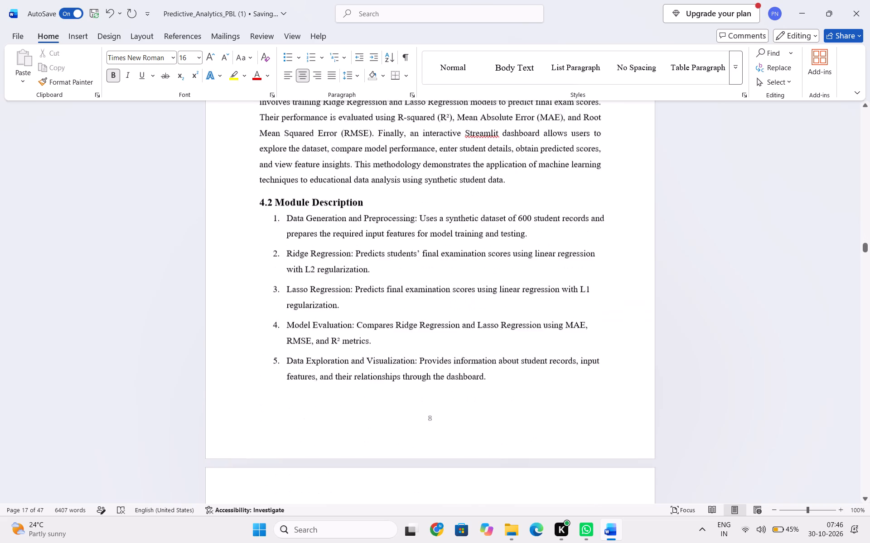
pyautogui.scroll(16, 434, 262)
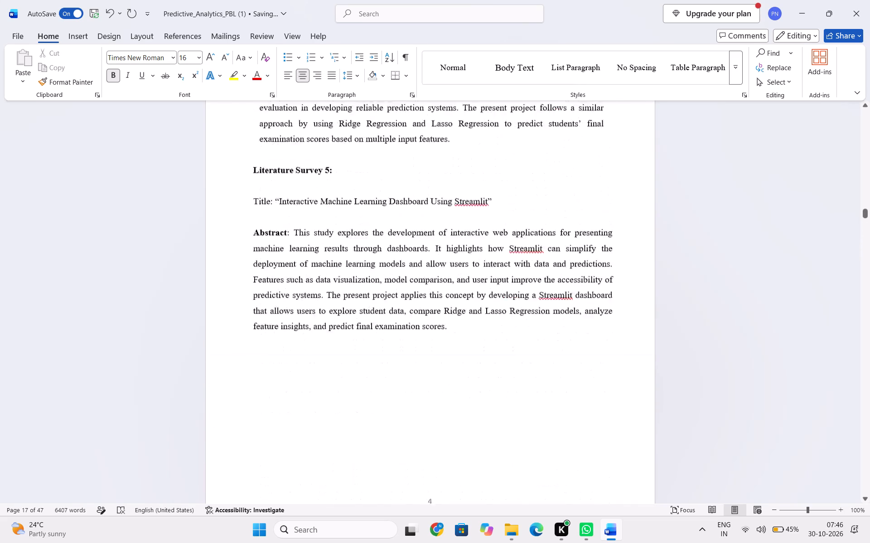
pyautogui.scroll(17, 434, 260)
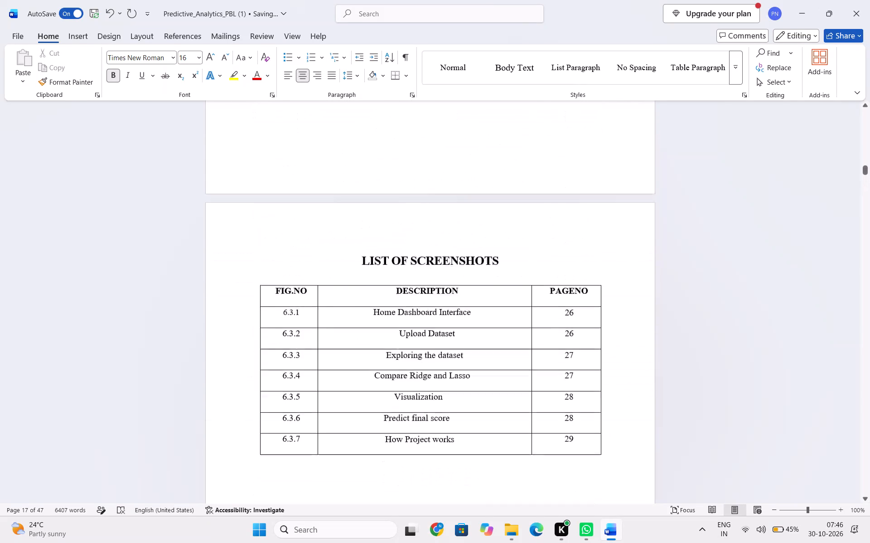
pyautogui.scroll(6, 434, 260)
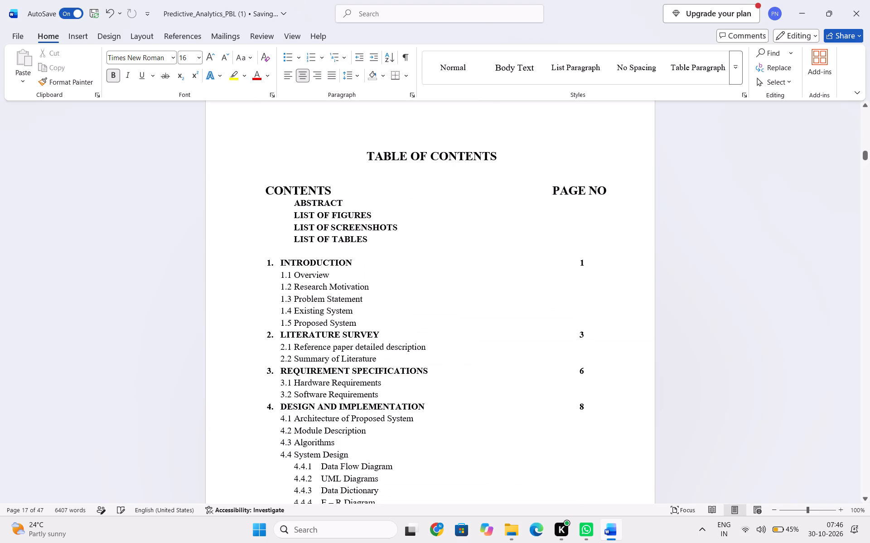
# Review the report from the table of contents through Chapter 4 to Chapter 5, checking the page where SYSTEM TESTING starts.
pyautogui.scroll(-1, 434, 260)
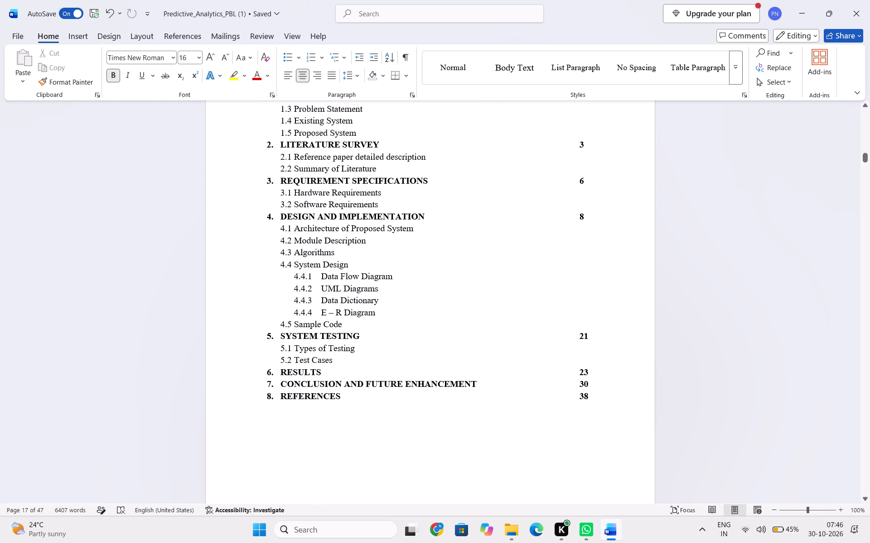
pyautogui.scroll(-14, 434, 260)
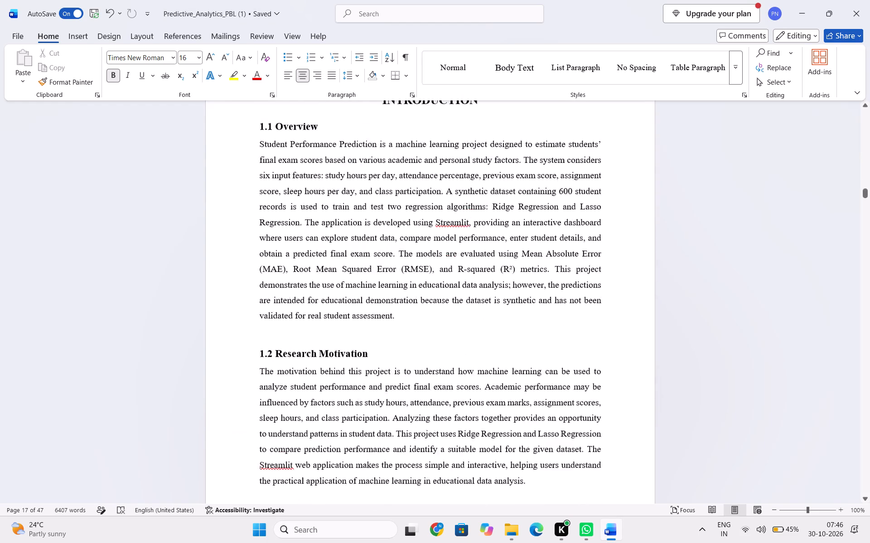
pyautogui.scroll(-16, 434, 260)
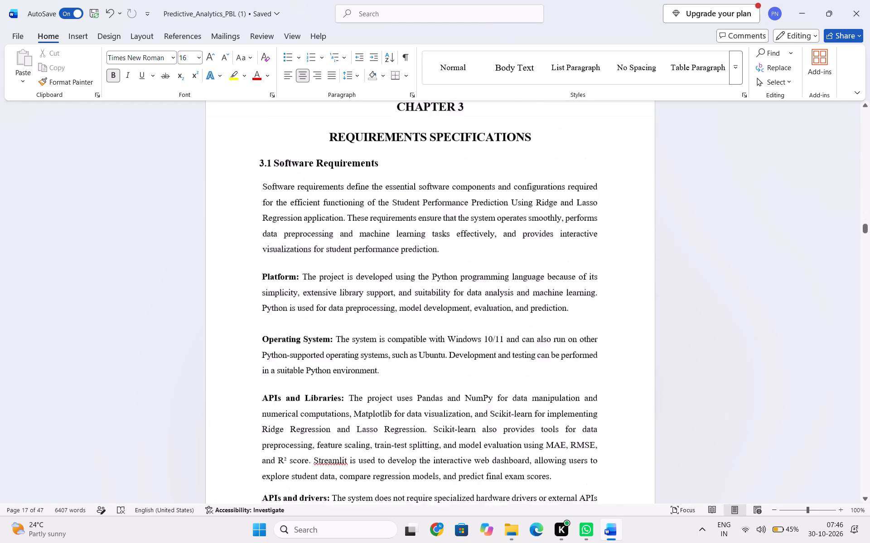
pyautogui.scroll(-1, 434, 260)
pyautogui.scroll(3, 434, 260)
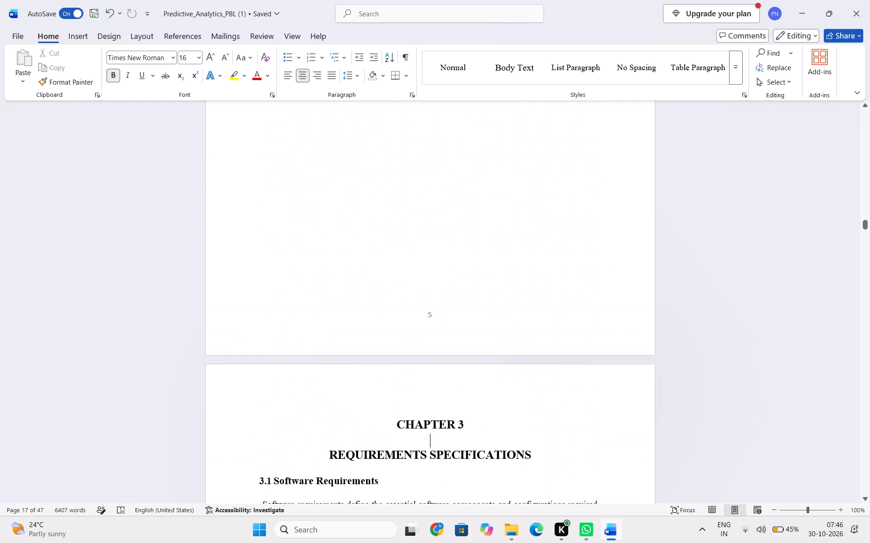
pyautogui.scroll(-11, 434, 260)
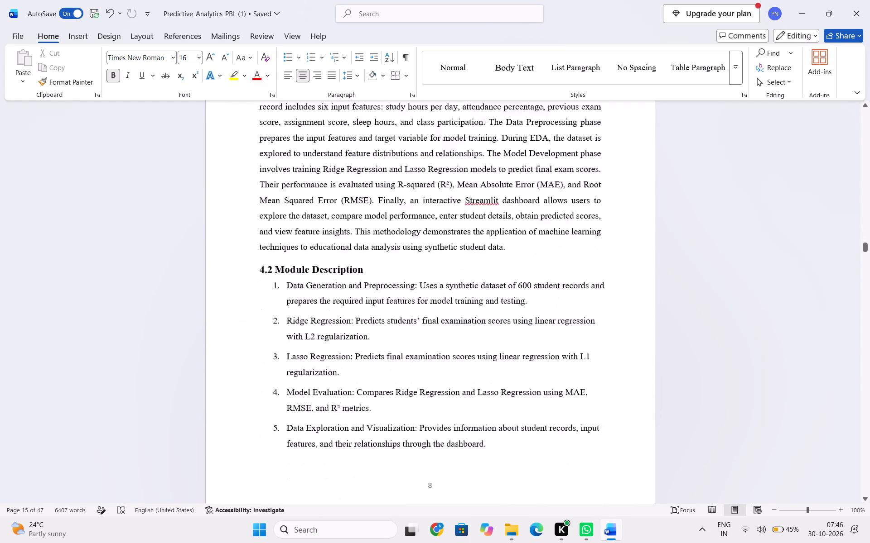
pyautogui.scroll(-7, 434, 260)
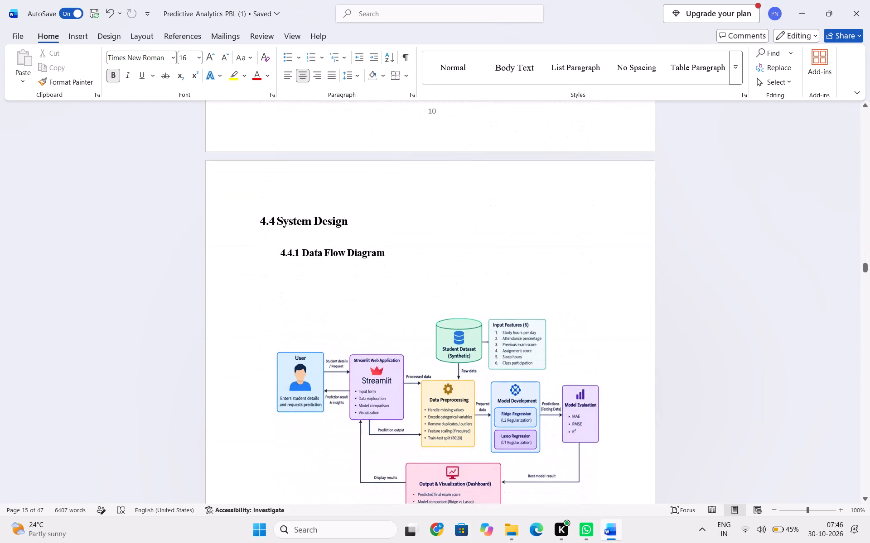
pyautogui.scroll(-4, 434, 260)
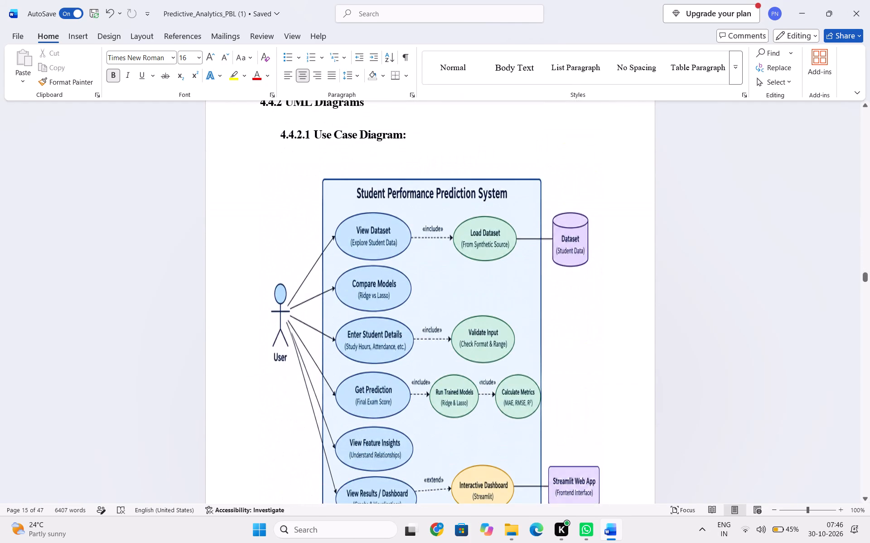
pyautogui.scroll(-8, 434, 260)
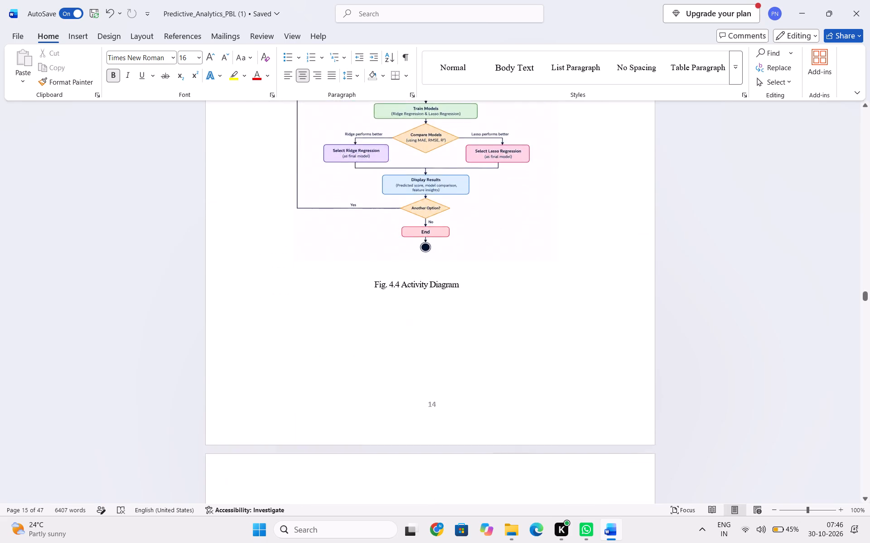
pyautogui.scroll(-10, 434, 260)
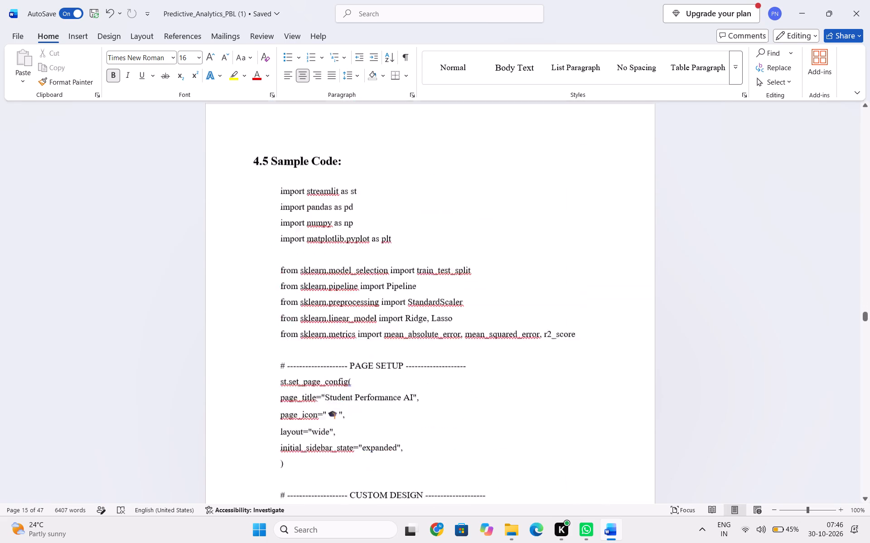
pyautogui.scroll(-8, 434, 260)
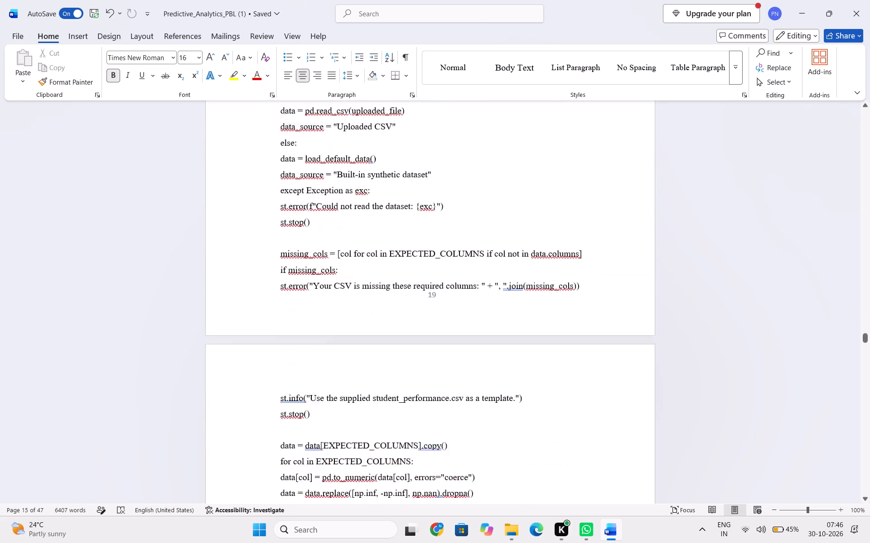
pyautogui.scroll(-12, 434, 260)
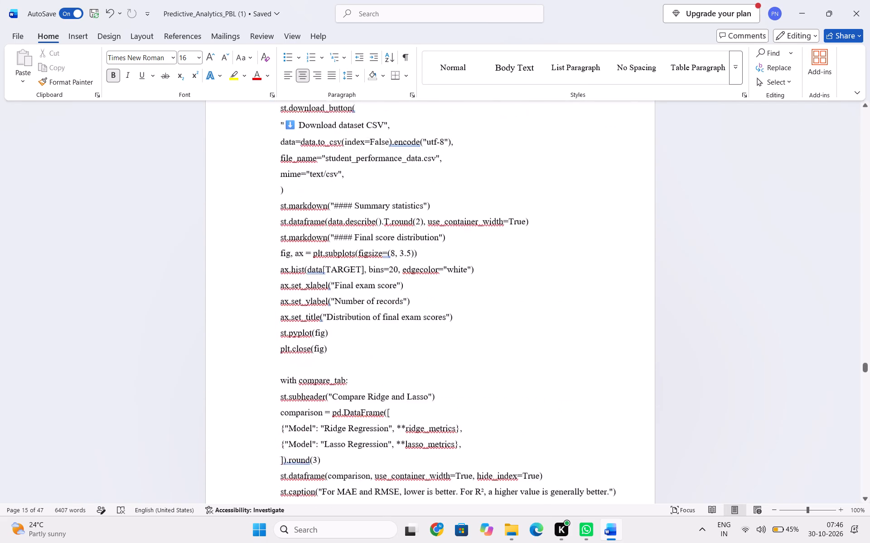
pyautogui.scroll(-16, 434, 260)
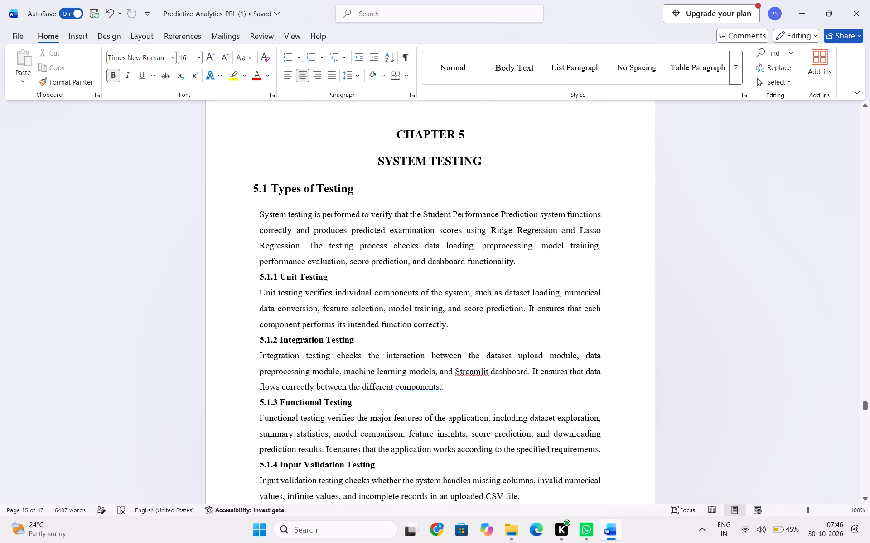
pyautogui.scroll(-1, 425, 230)
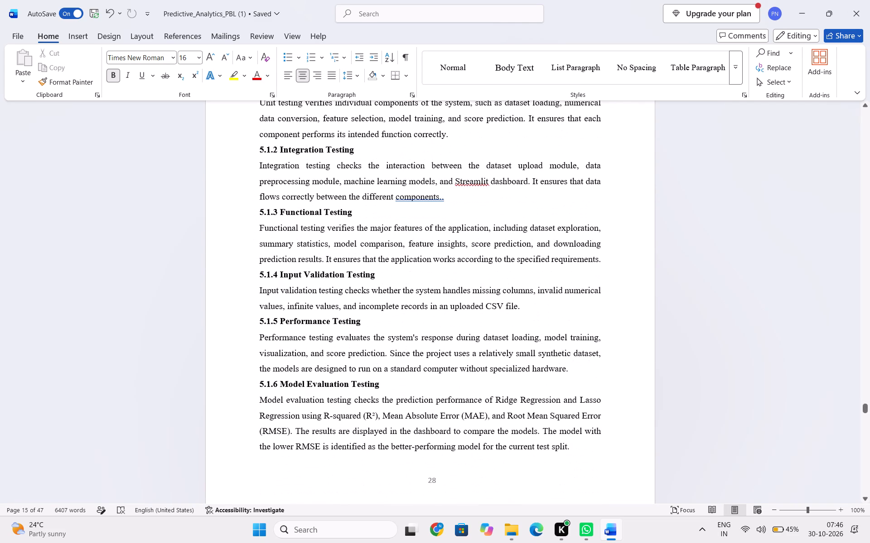
# Change the page number of the SYSTEM TESTING entry in the table of contents to 28.
pyautogui.scroll(17, 425, 230)
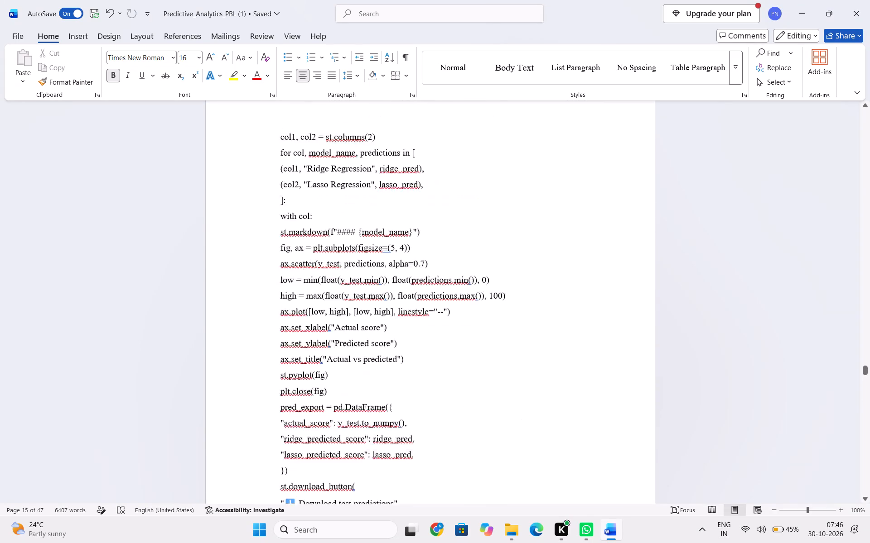
pyautogui.scroll(10, 425, 230)
pyautogui.scroll(-1, 425, 230)
pyautogui.scroll(20, 425, 230)
pyautogui.scroll(3, 425, 230)
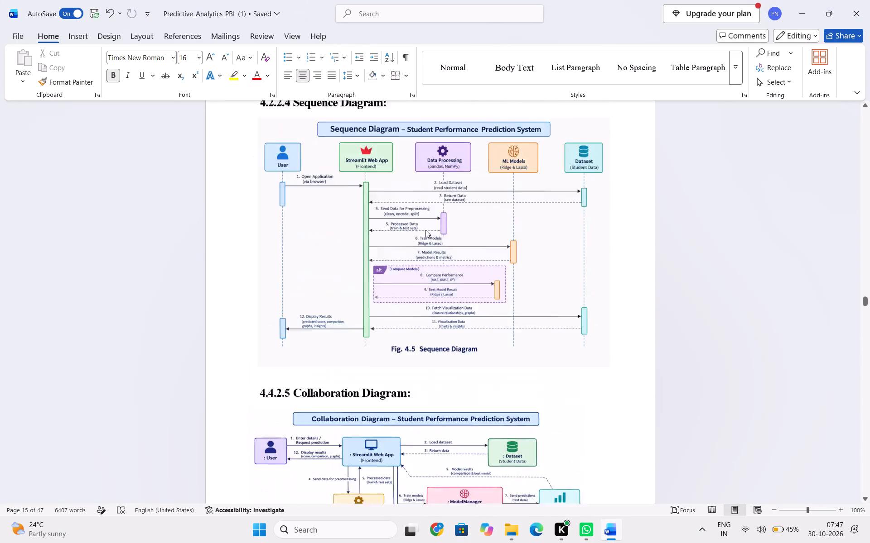
pyautogui.scroll(20, 425, 230)
pyautogui.scroll(13, 425, 230)
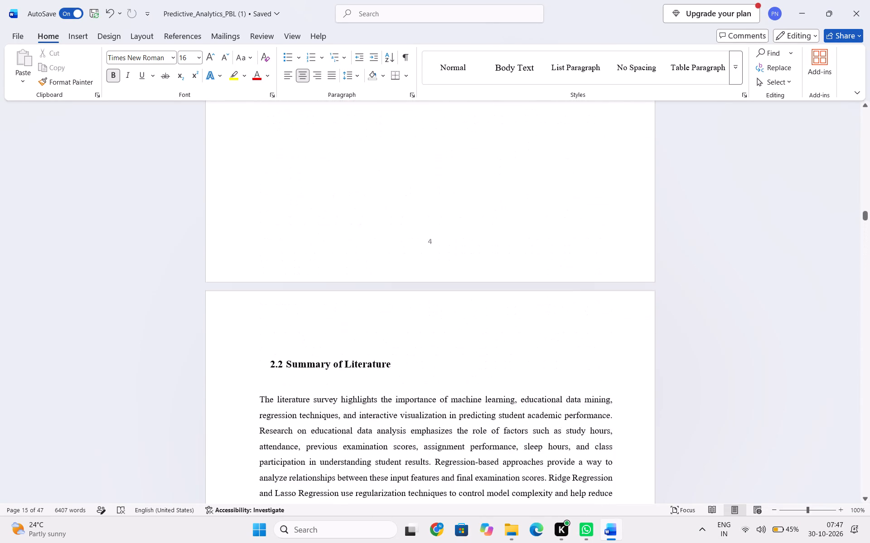
pyautogui.scroll(14, 425, 230)
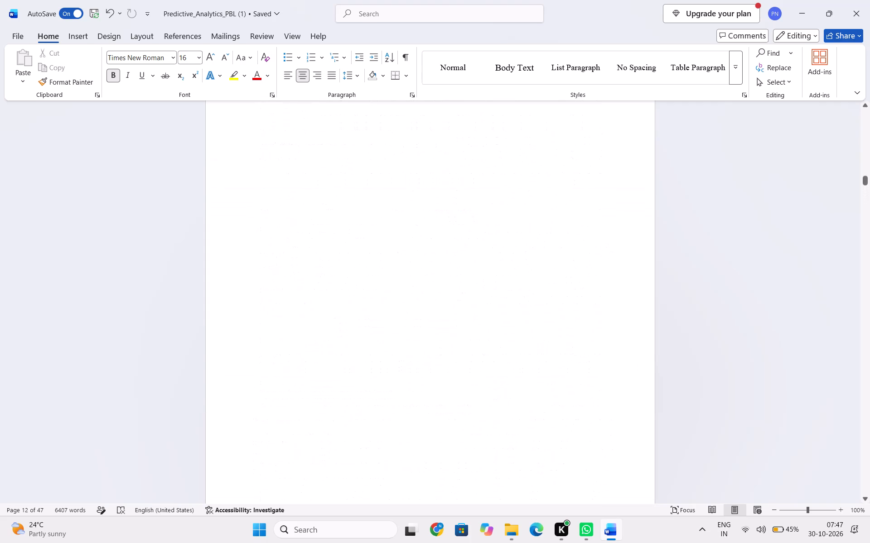
pyautogui.scroll(8, 425, 230)
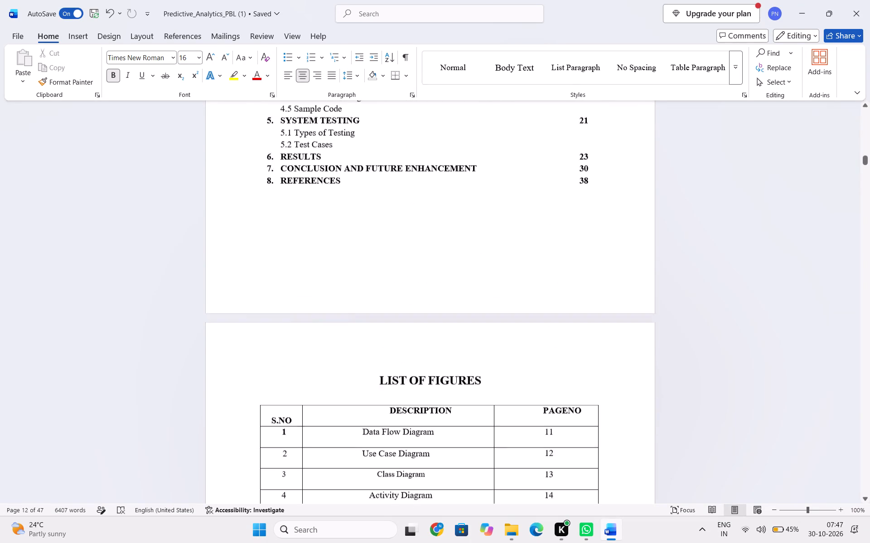
pyautogui.scroll(2, 425, 230)
pyautogui.scroll(-1, 425, 230)
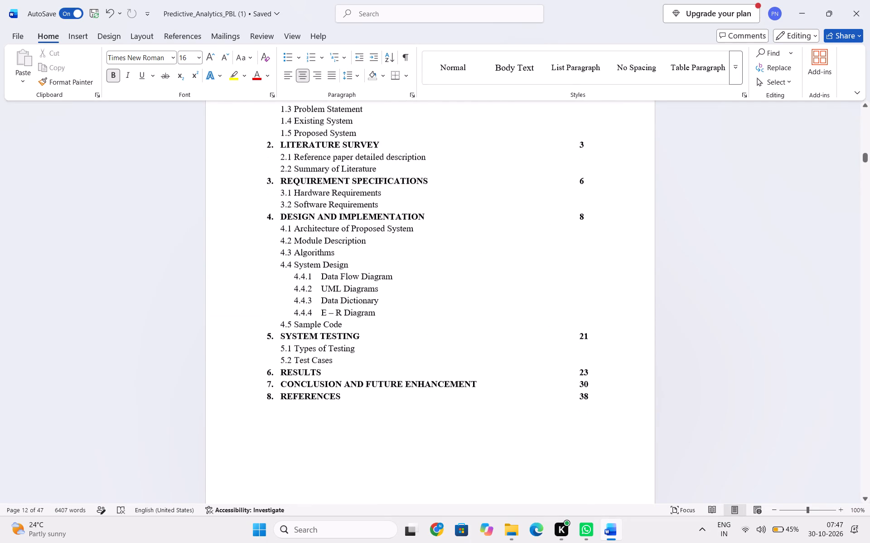
pyautogui.click(590, 337)
pyautogui.press('BackSpace')
pyautogui.press('8')
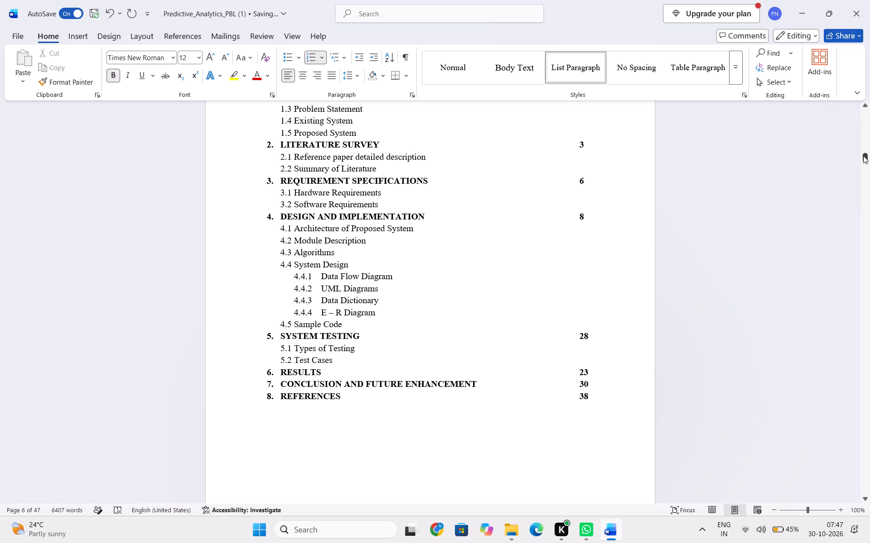
# Examine Chapters 5 and 6 to check the page where RESULTS starts against the table of contents.
pyautogui.moveTo(863, 156); pyautogui.dragTo(869, 429)
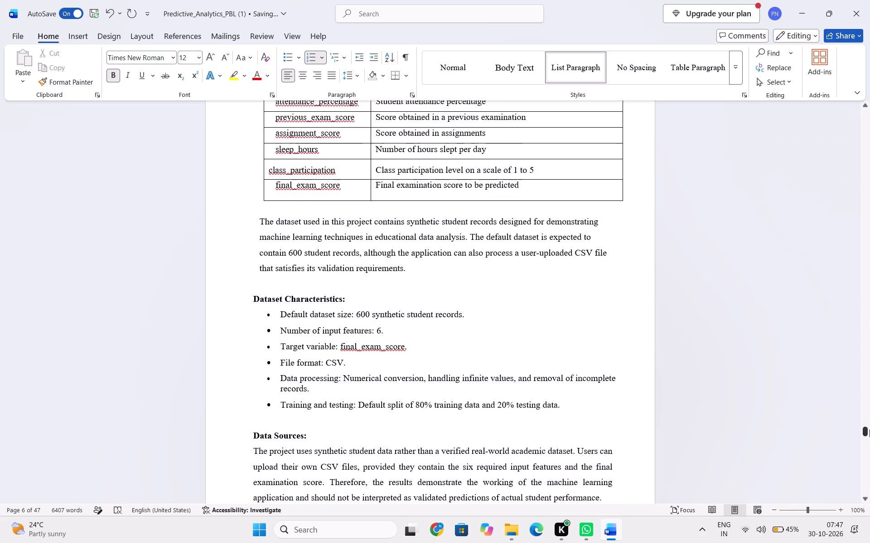
pyautogui.scroll(-4, 447, 435)
pyautogui.scroll(7, 447, 435)
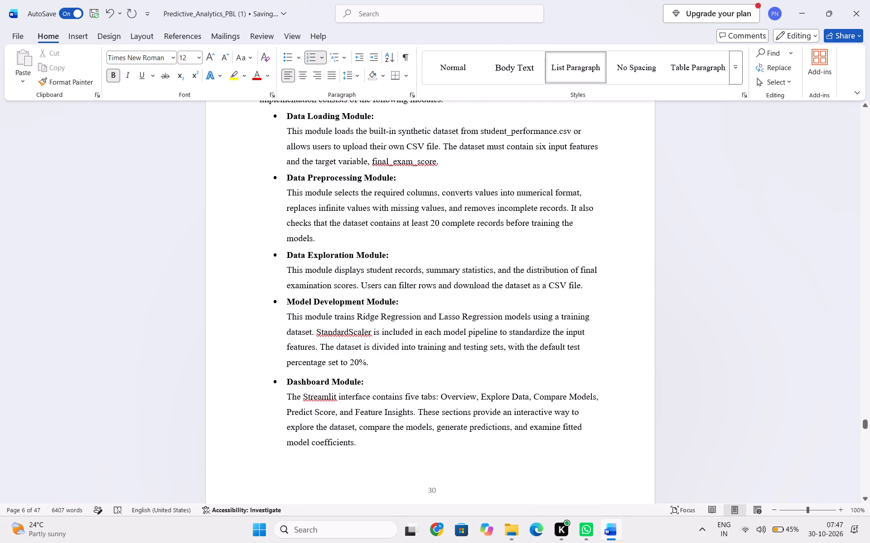
pyautogui.scroll(1, 445, 433)
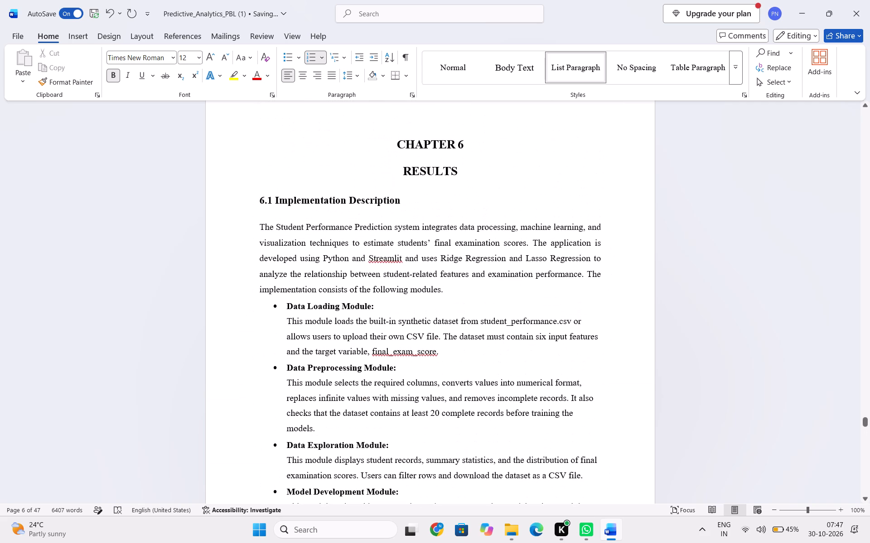
pyautogui.scroll(1, 445, 433)
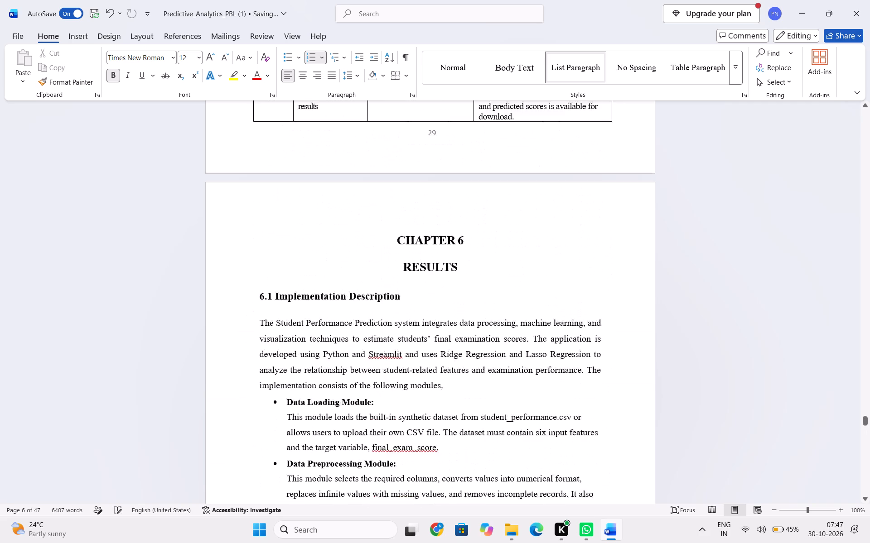
pyautogui.scroll(5, 445, 433)
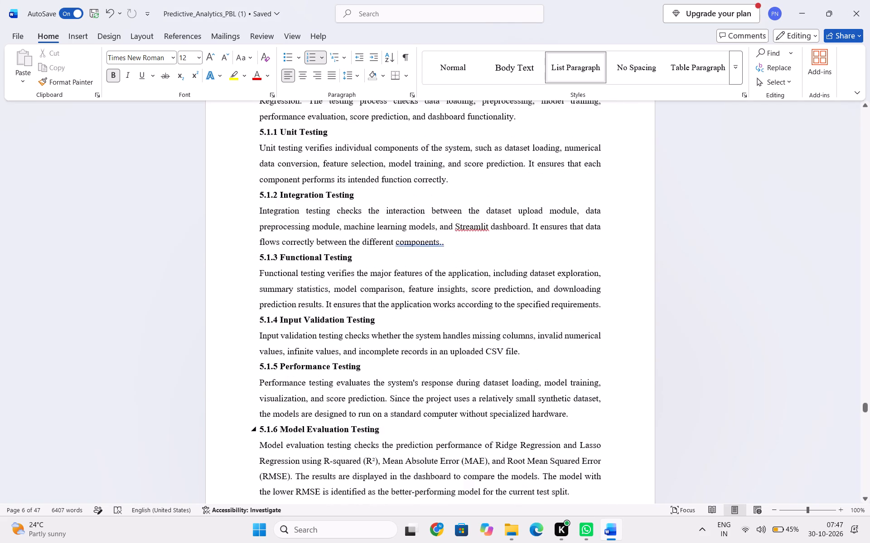
pyautogui.scroll(2, 445, 433)
pyautogui.scroll(-3, 445, 433)
pyautogui.scroll(2, 445, 433)
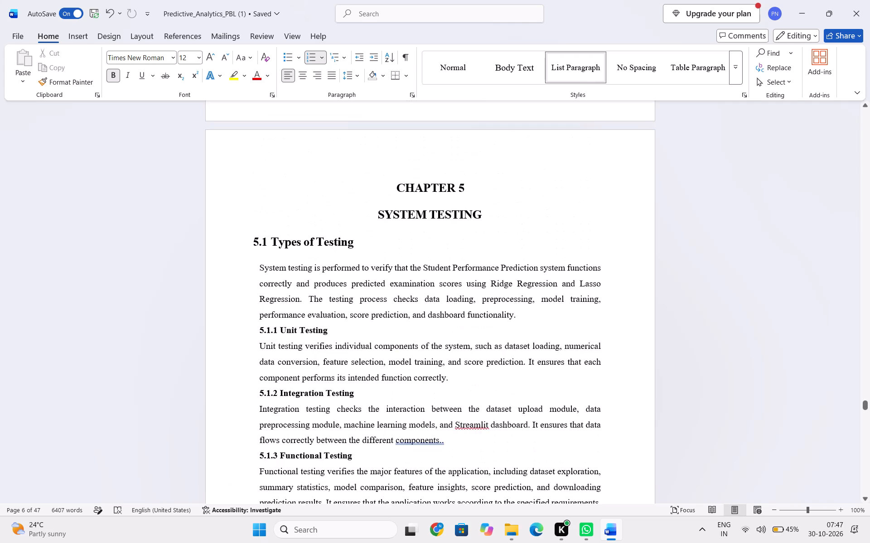
pyautogui.scroll(-10, 445, 433)
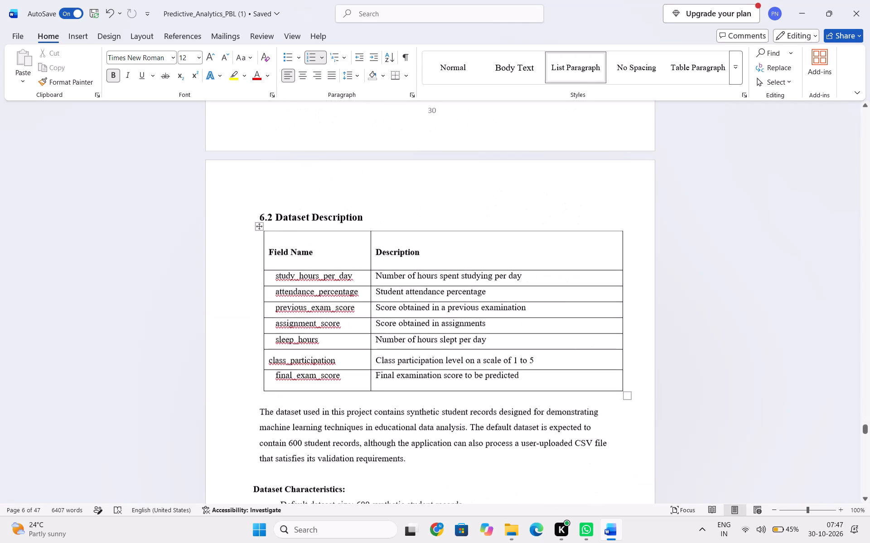
pyautogui.scroll(-3, 445, 433)
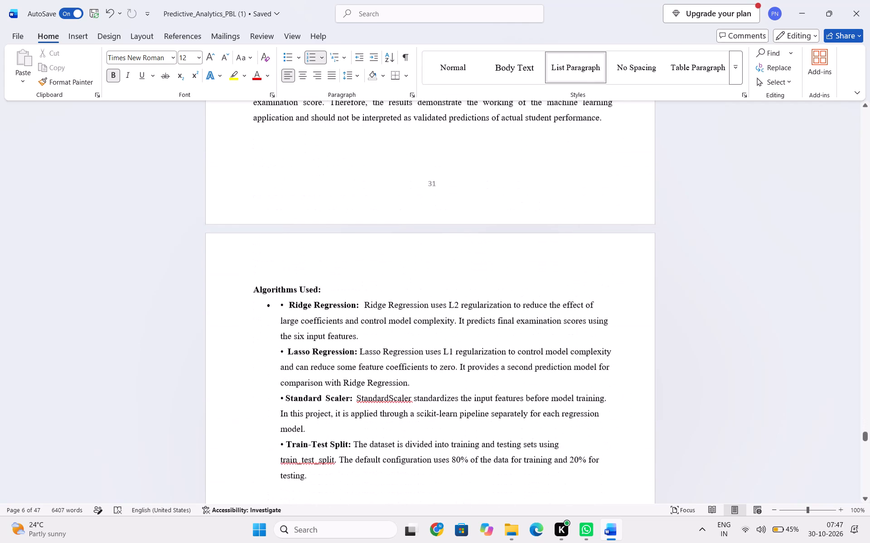
pyautogui.scroll(7, 445, 433)
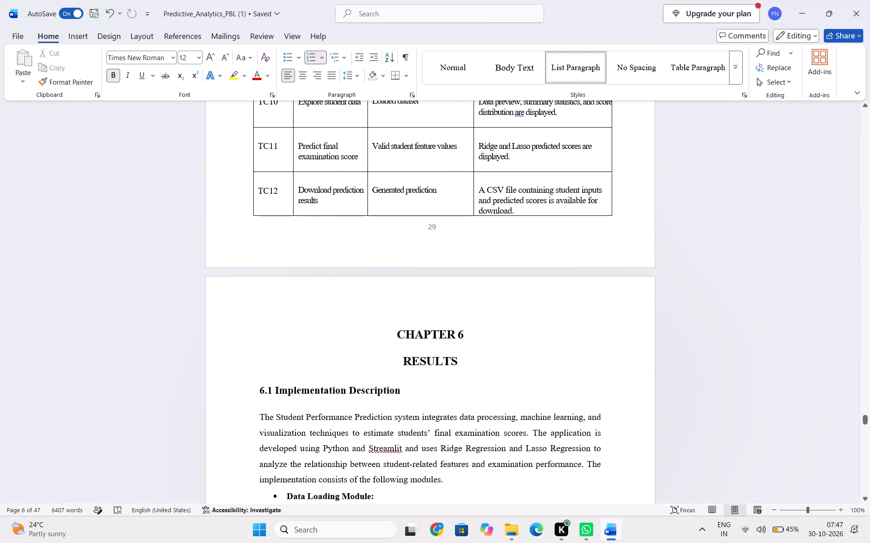
pyautogui.scroll(-2, 445, 433)
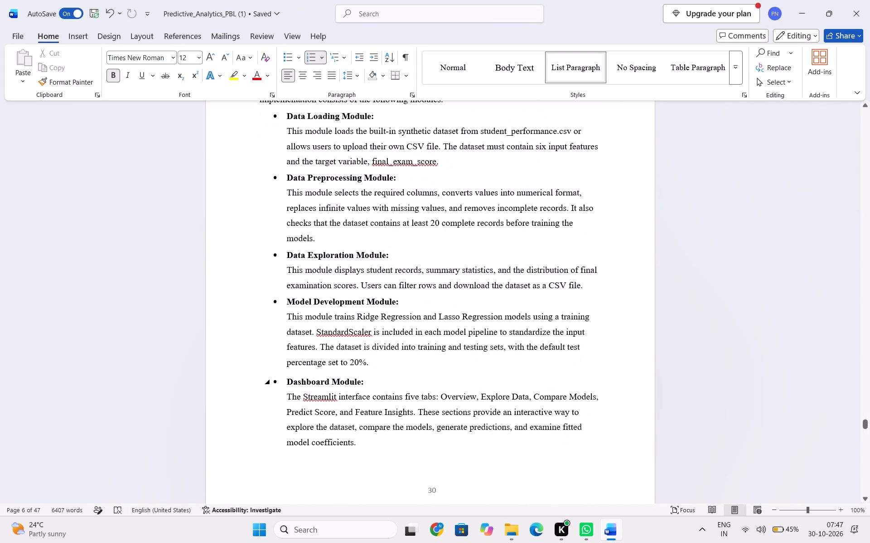
# Change the chapter number above the CONCLUSIONS AND FUTURE ENHANCEMENT heading to 7.
pyautogui.scroll(-17, 607, 438)
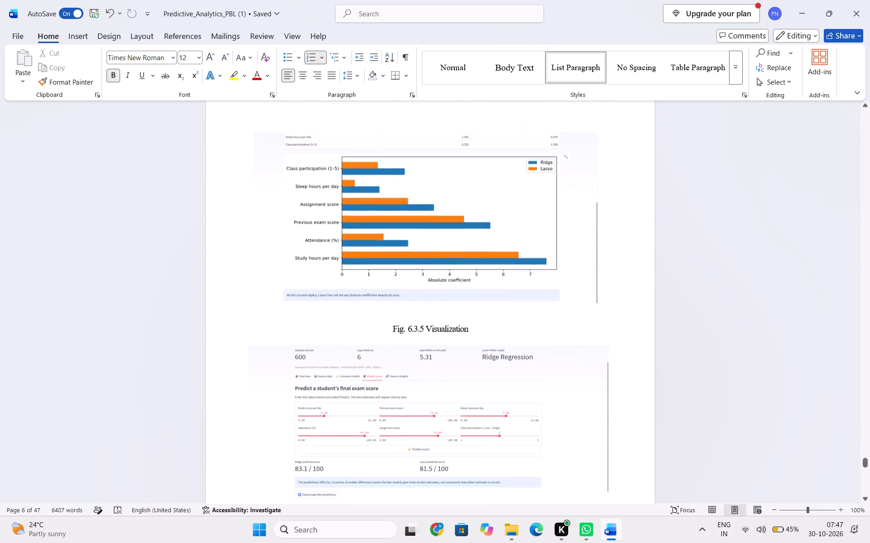
pyautogui.scroll(-6, 604, 435)
pyautogui.scroll(1, 604, 435)
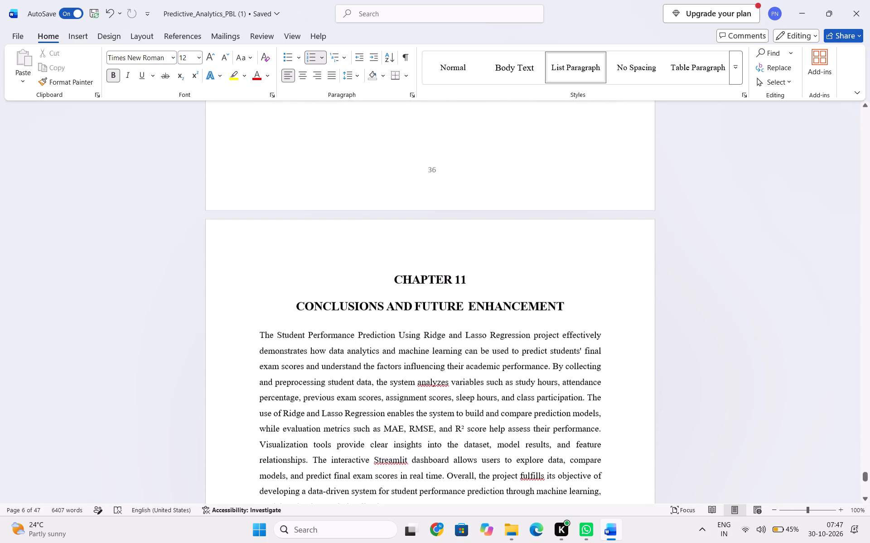
pyautogui.click(469, 283)
pyautogui.press('BackSpace')
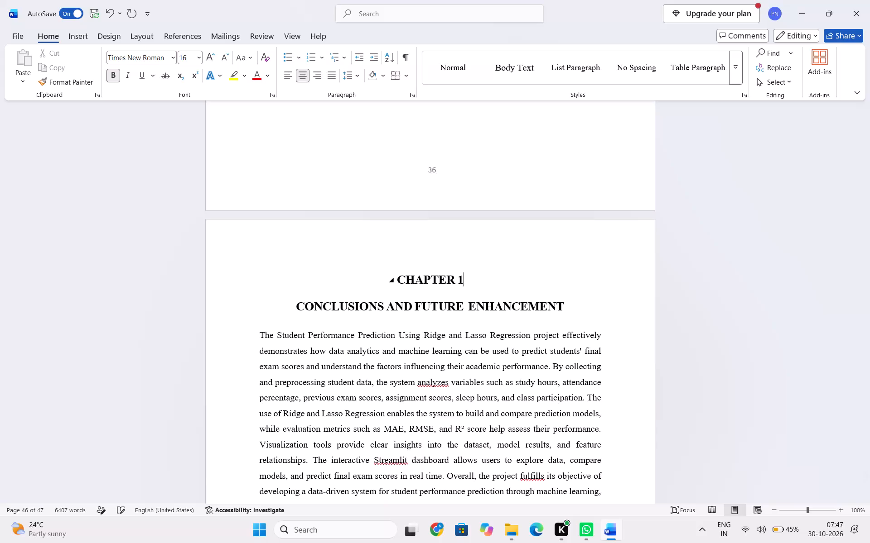
pyautogui.press('BackSpace')
pyautogui.press('7')
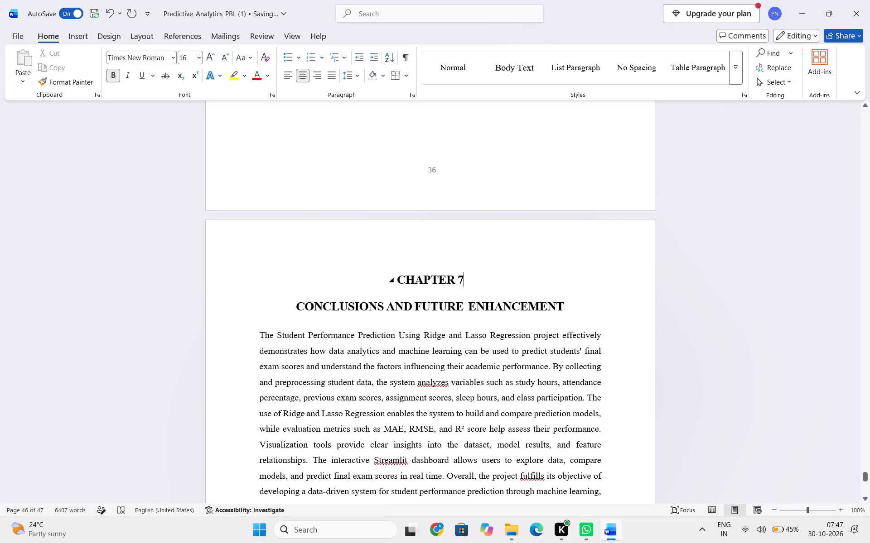
# Copy the CHAPTER 7 heading line and paste it on a new line above the REFERENCES heading.
pyautogui.scroll(-4, 470, 283)
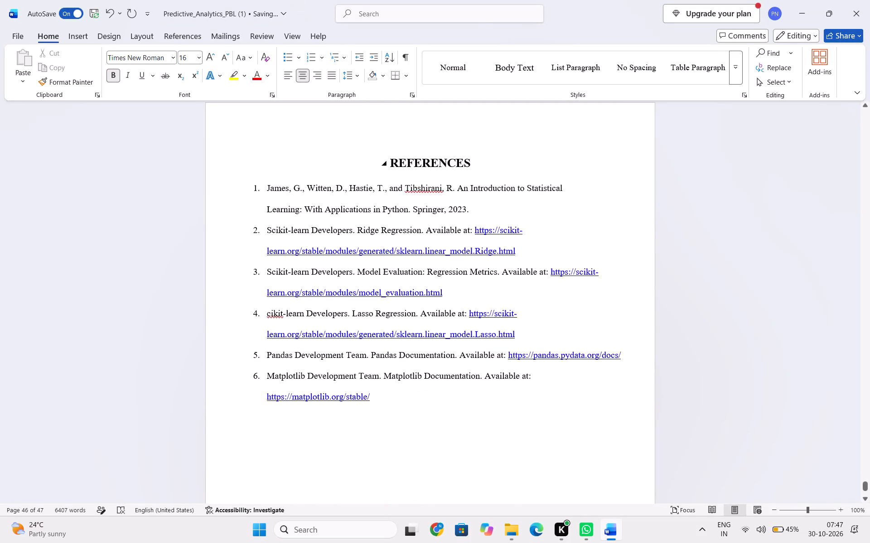
pyautogui.scroll(4, 454, 157)
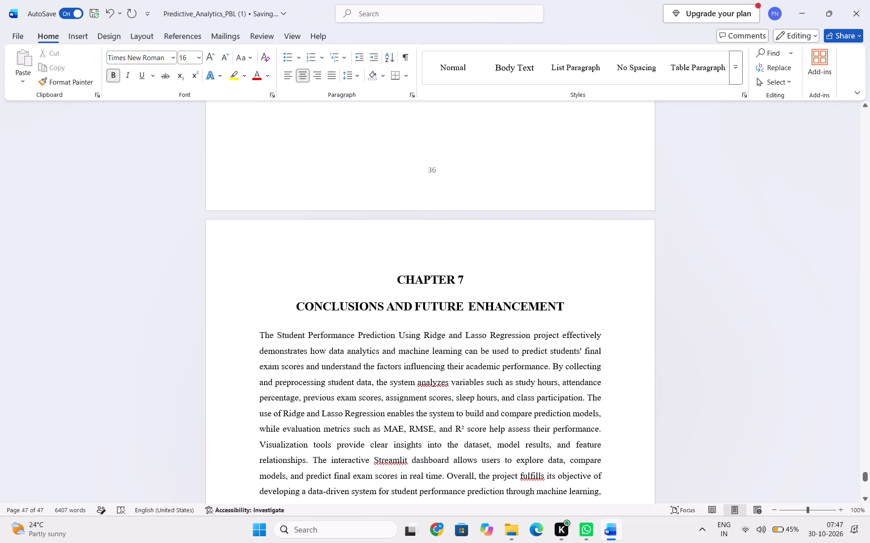
pyautogui.moveTo(398, 282); pyautogui.dragTo(472, 274)
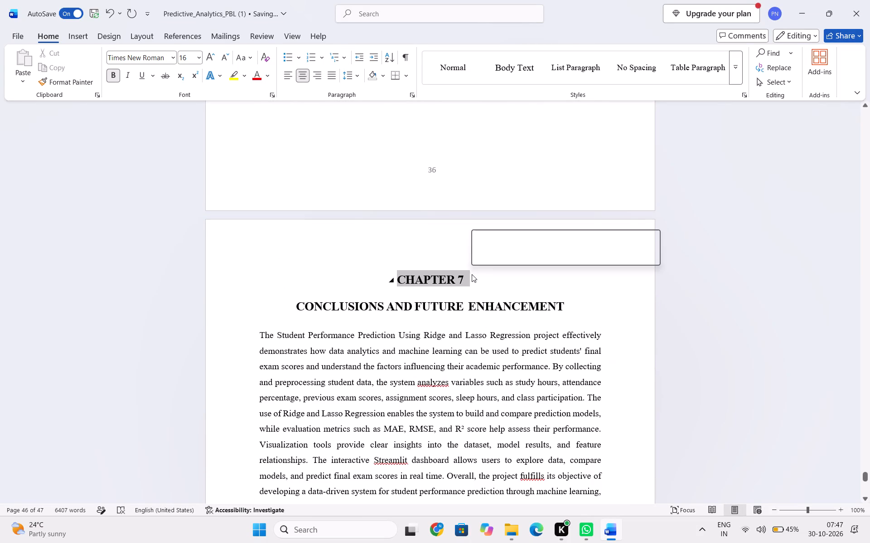
pyautogui.hotkey('ctrl', 'c')
pyautogui.scroll(-3, 471, 301)
pyautogui.click(424, 335)
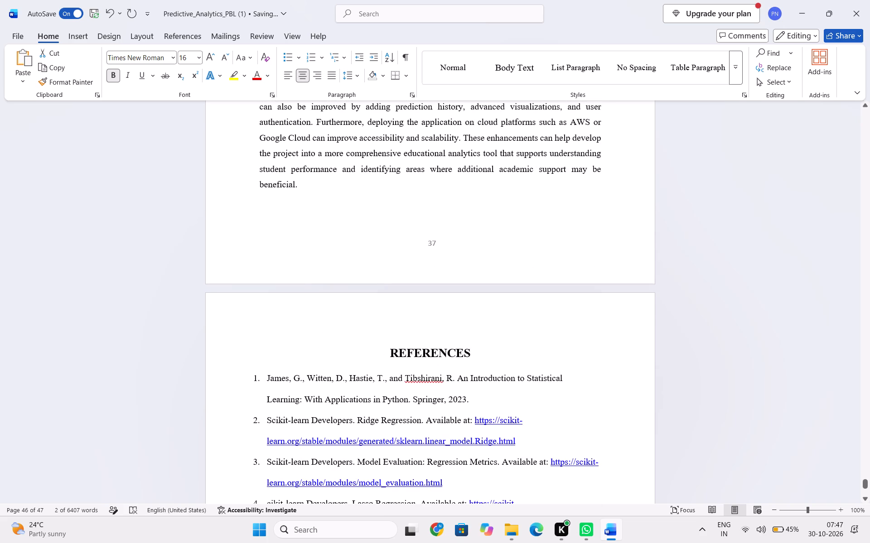
pyautogui.press('Left')
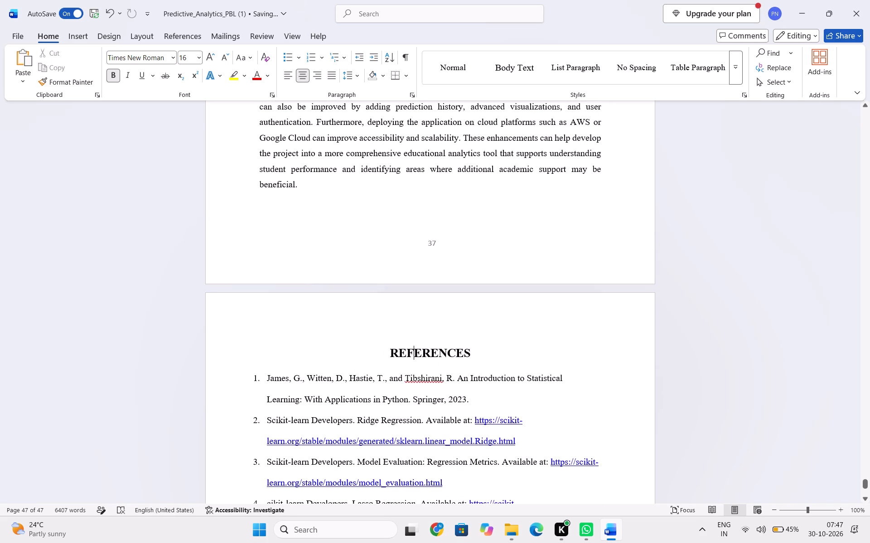
pyautogui.press('Left')
pyautogui.press('Left')
pyautogui.press('Left')
pyautogui.press('Return')
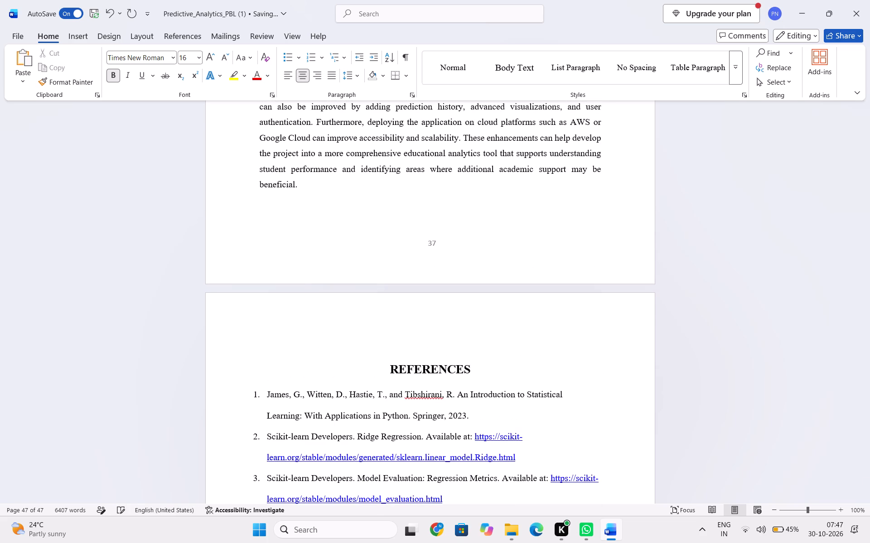
pyautogui.press('Up')
pyautogui.hotkey('ctrl', 'v')
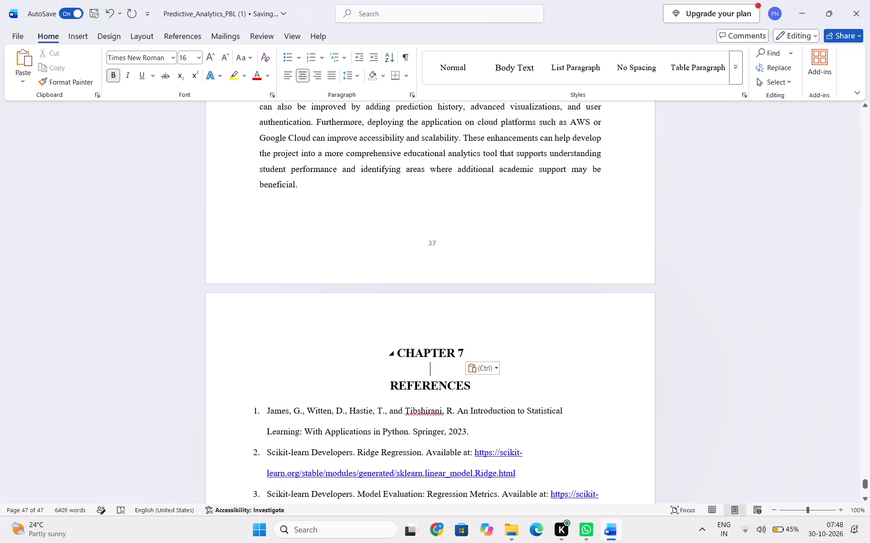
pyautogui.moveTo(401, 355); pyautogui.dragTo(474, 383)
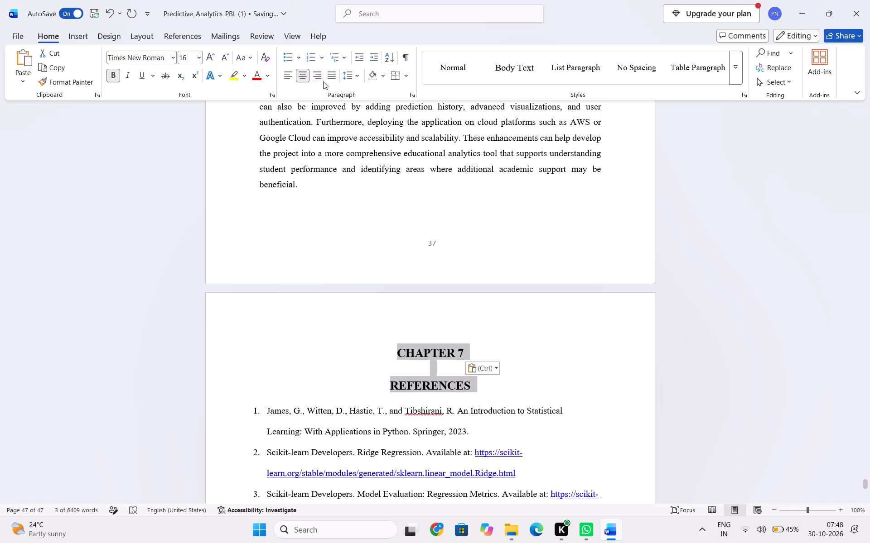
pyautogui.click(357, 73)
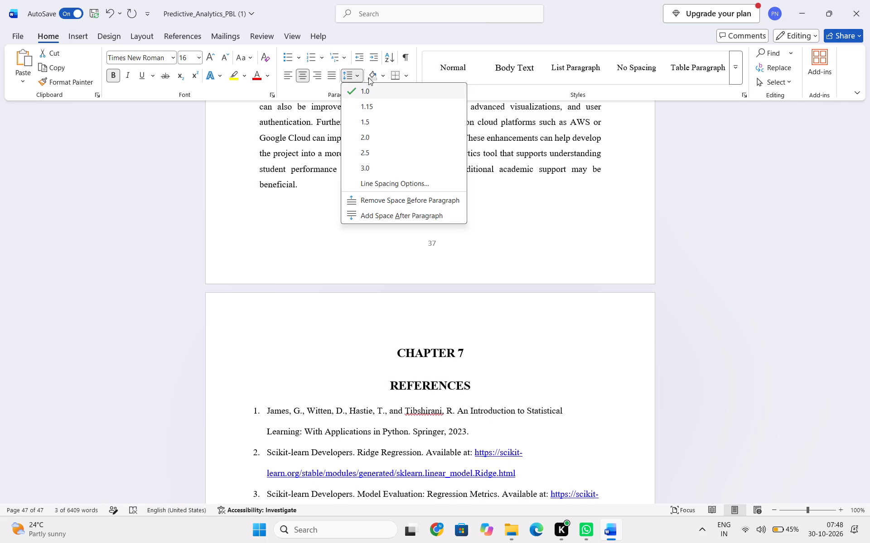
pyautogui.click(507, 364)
# Remove the blank line between the pasted chapter heading and the REFERENCES heading.
pyautogui.click(468, 368)
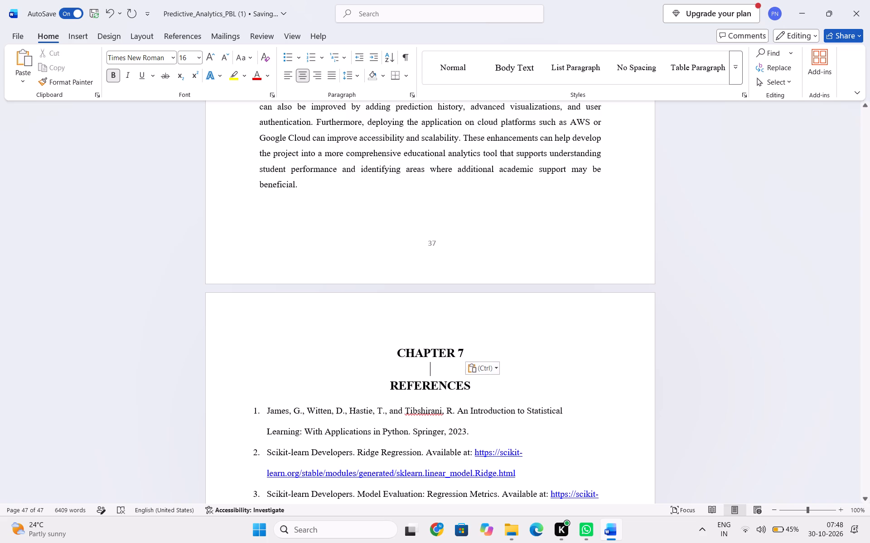
pyautogui.press('BackSpace')
pyautogui.press('BackSpace')
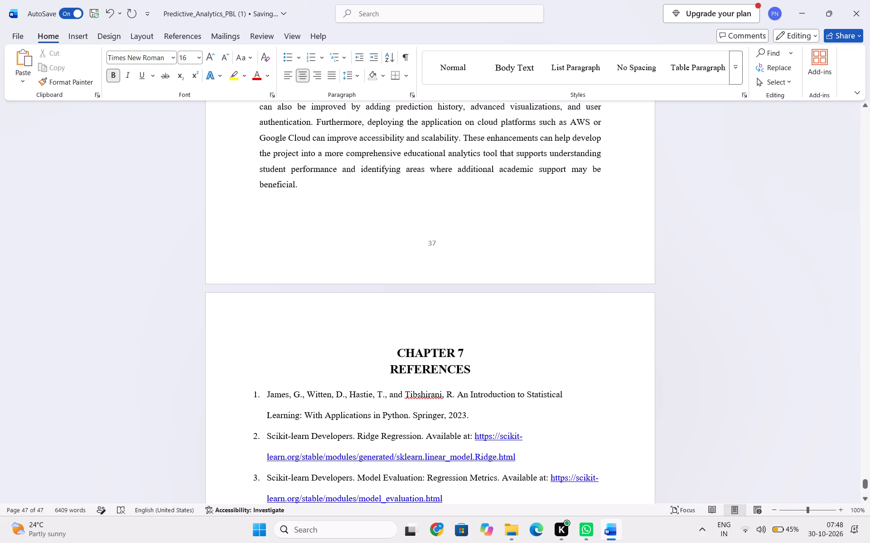
# Change the chapter number above the REFERENCES heading to 8.
pyautogui.scroll(4, 486, 335)
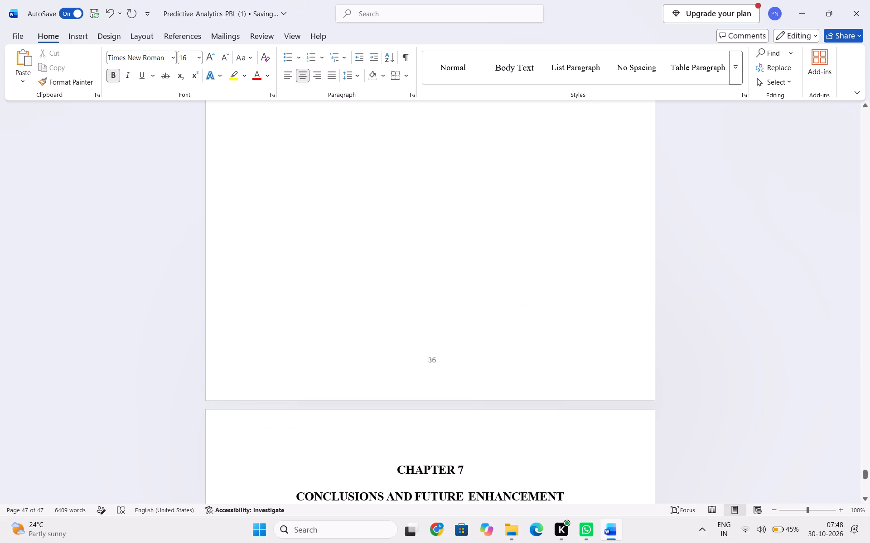
pyautogui.scroll(-3, 486, 335)
pyautogui.scroll(-1, 447, 416)
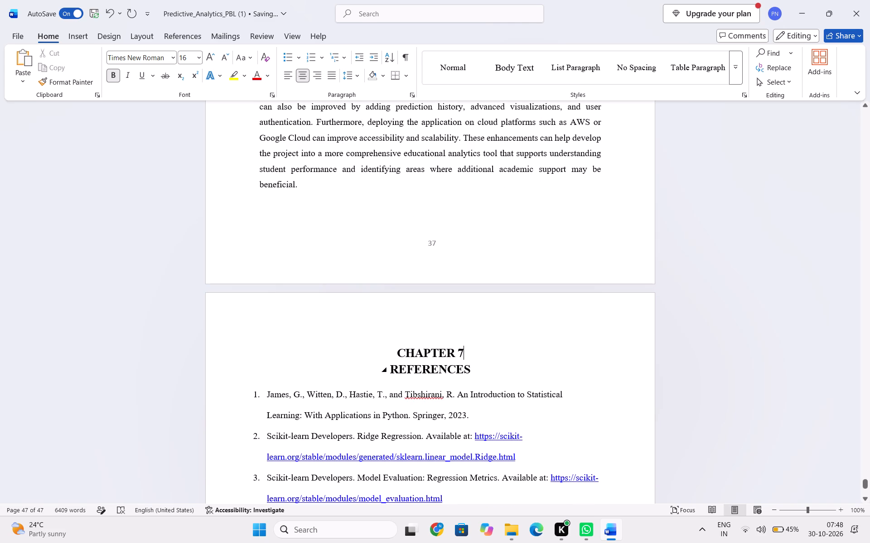
pyautogui.press('BackSpace')
pyautogui.press('8')
# Switch the CHAPTER 8 heading to left alignment and pad it with leading spacing until it sits centred above REFERENCES.
pyautogui.click(398, 354)
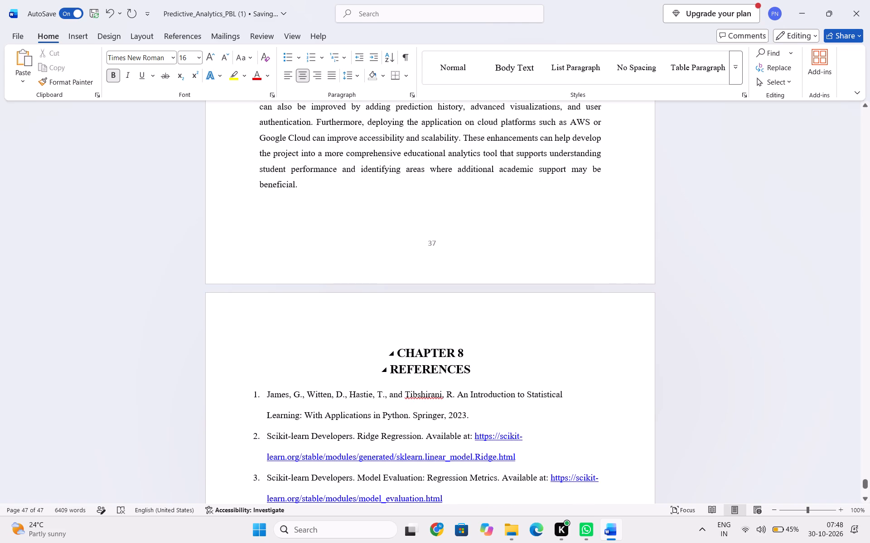
pyautogui.press('BackSpace')
pyautogui.press('Tab')
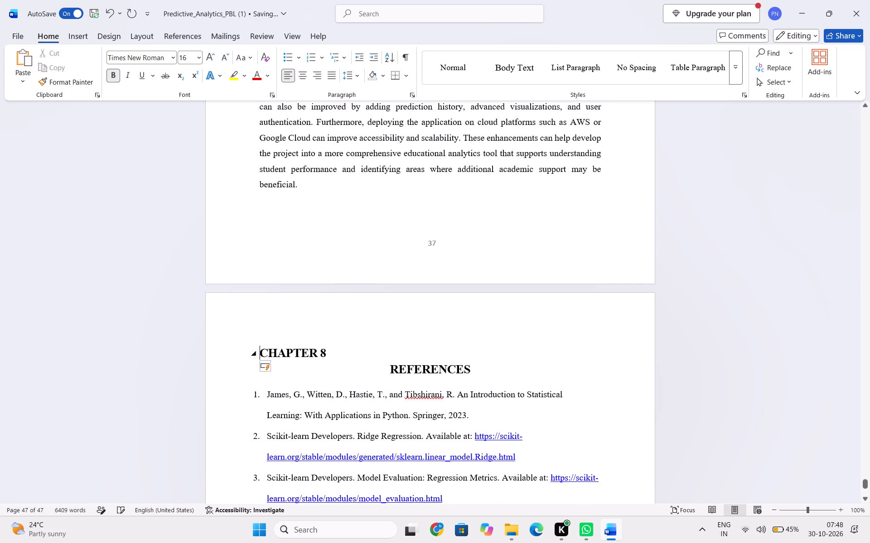
pyautogui.press('Tab')
pyautogui.press('Tab')
pyautogui.press('Tab')
pyautogui.press('Tab')
pyautogui.press('space')
pyautogui.press('space')
pyautogui.press('space')
pyautogui.press('space')
pyautogui.press('space')
pyautogui.press('space')
pyautogui.press('space')
pyautogui.press('space')
pyautogui.press('space')
pyautogui.press('space')
pyautogui.press('space')
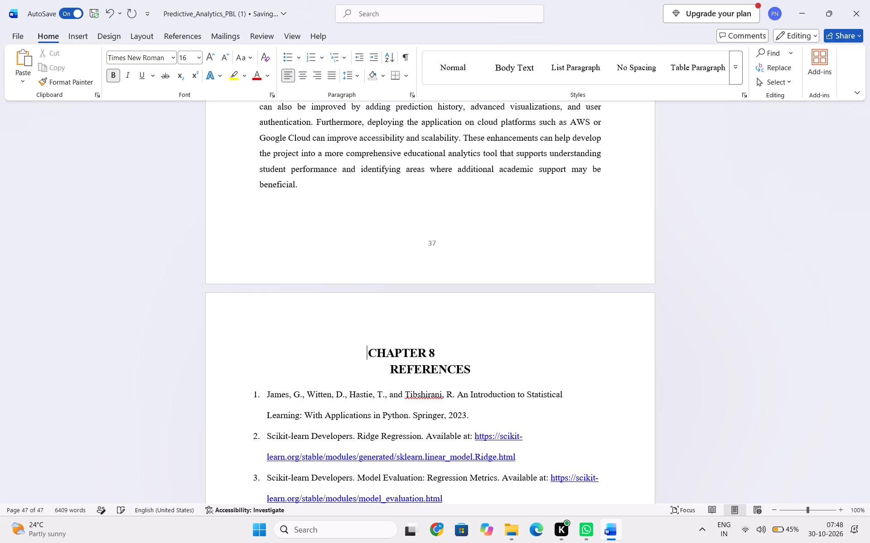
pyautogui.press('space')
pyautogui.press('space')
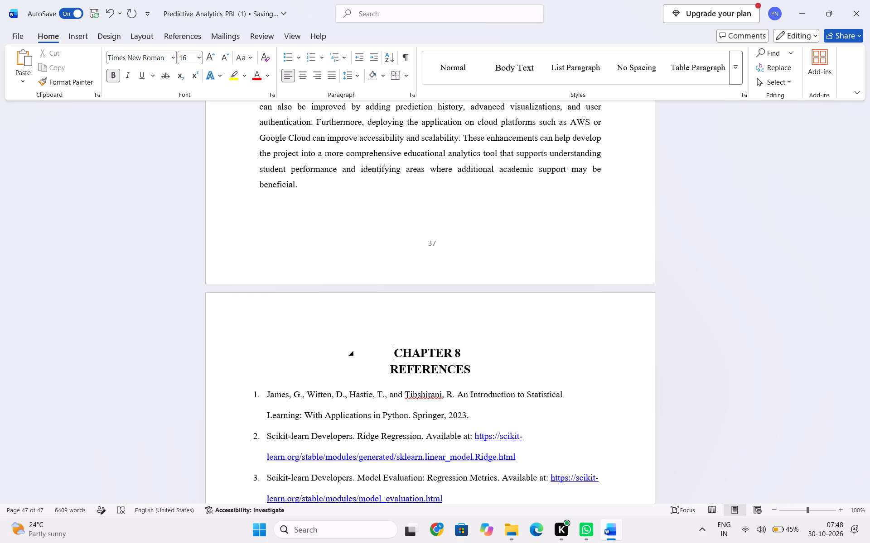
pyautogui.press('space')
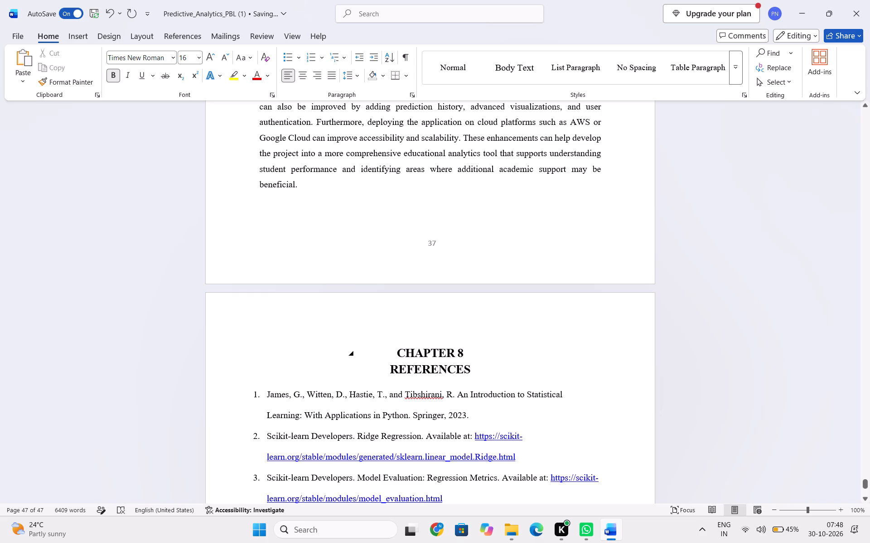
# Check the starting pages of the conclusion and results chapters in the report body.
pyautogui.scroll(3, 493, 359)
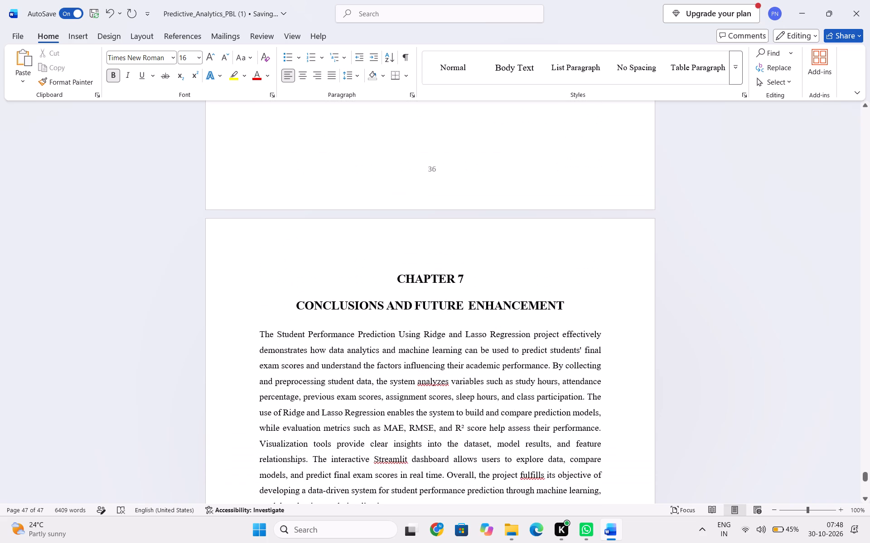
pyautogui.scroll(11, 493, 359)
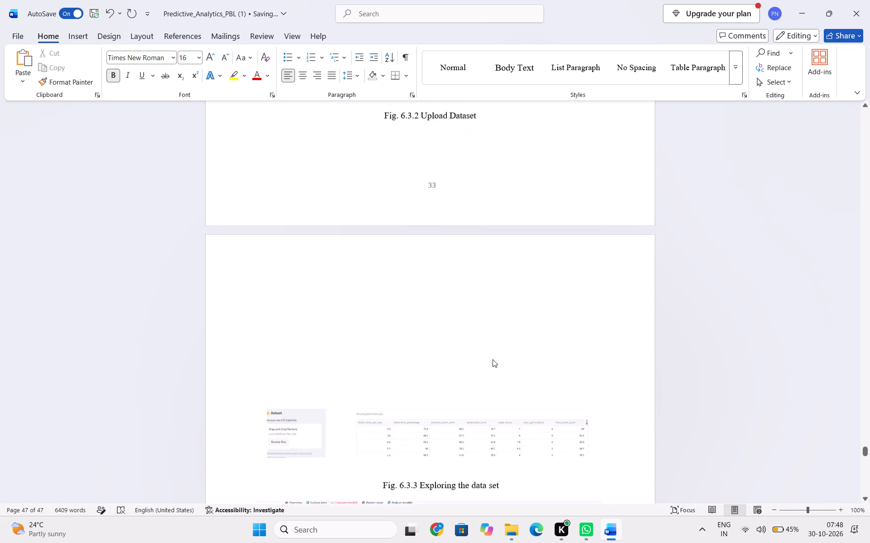
pyautogui.scroll(9, 493, 359)
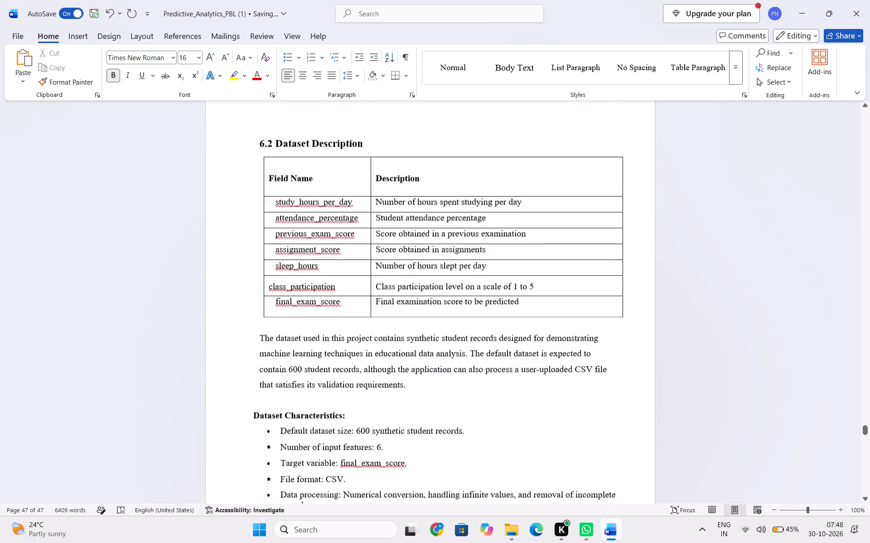
pyautogui.scroll(3, 493, 359)
pyautogui.scroll(-1, 493, 359)
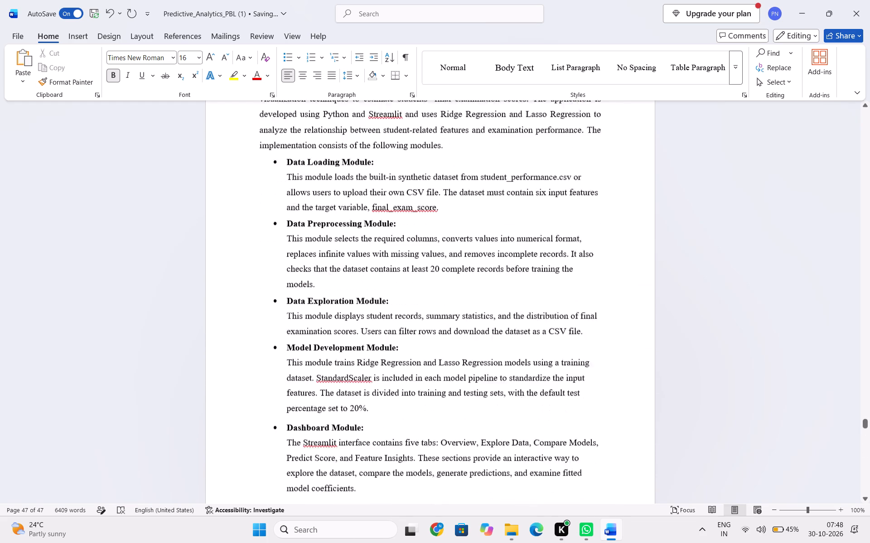
pyautogui.scroll(6, 493, 359)
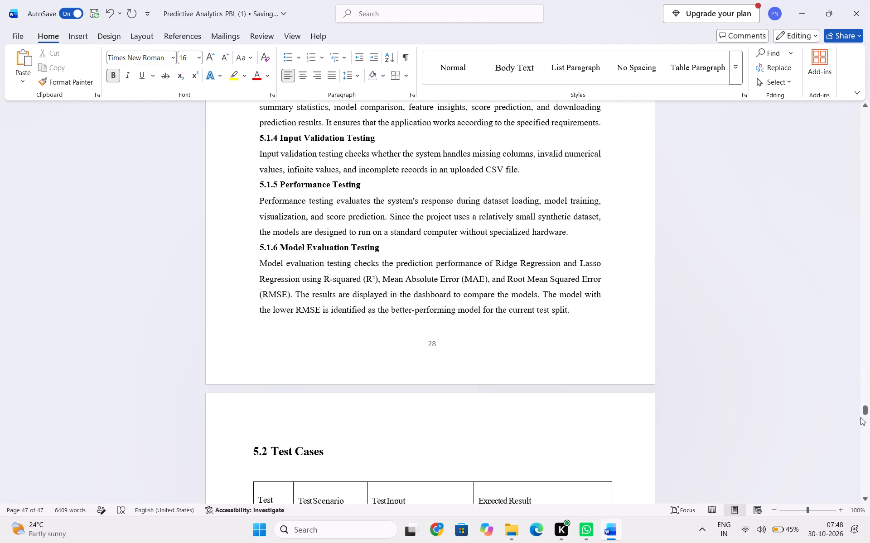
# Set the page number of the RESULTS entry in the table of contents to 30.
pyautogui.moveTo(865, 414); pyautogui.dragTo(803, 193)
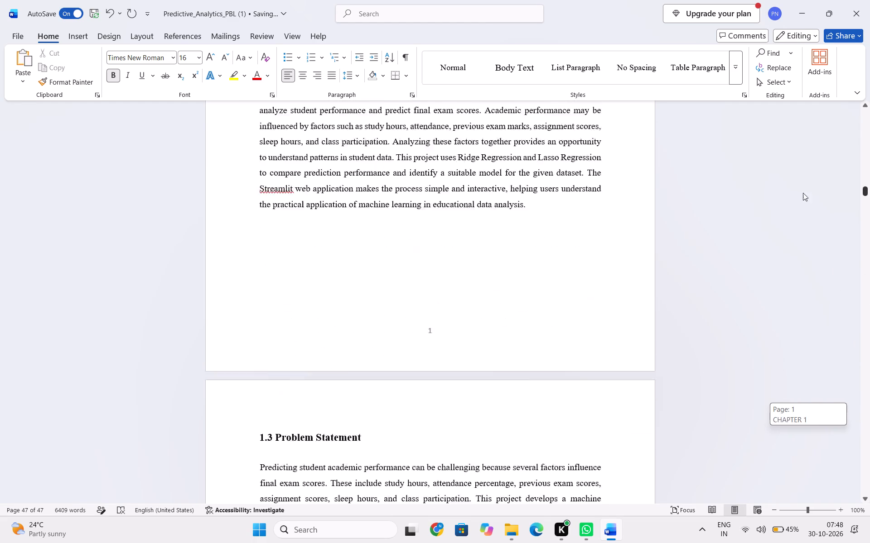
pyautogui.moveTo(803, 193); pyautogui.dragTo(797, 149)
pyautogui.click(797, 148)
pyautogui.scroll(1, 480, 351)
pyautogui.scroll(-10, 480, 351)
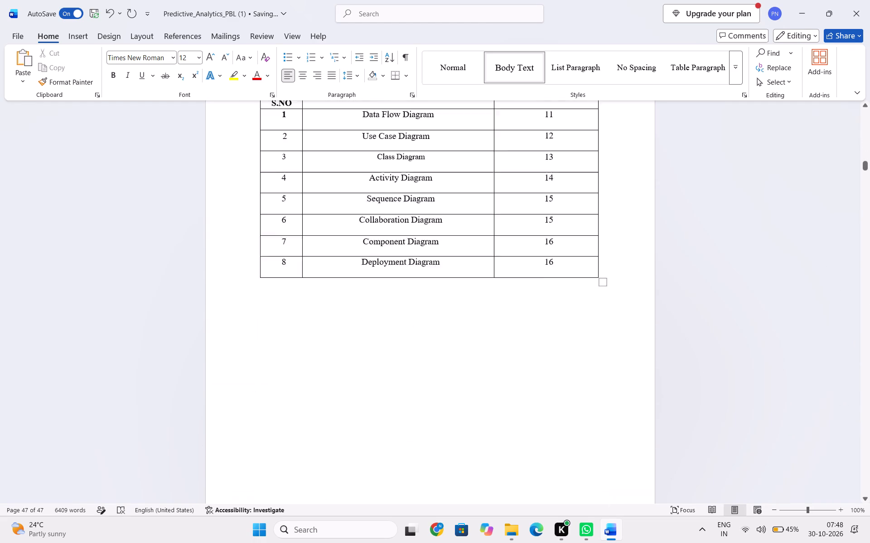
pyautogui.scroll(-2, 479, 350)
pyautogui.scroll(1, 479, 350)
pyautogui.scroll(-2, 479, 350)
pyautogui.scroll(7, 479, 350)
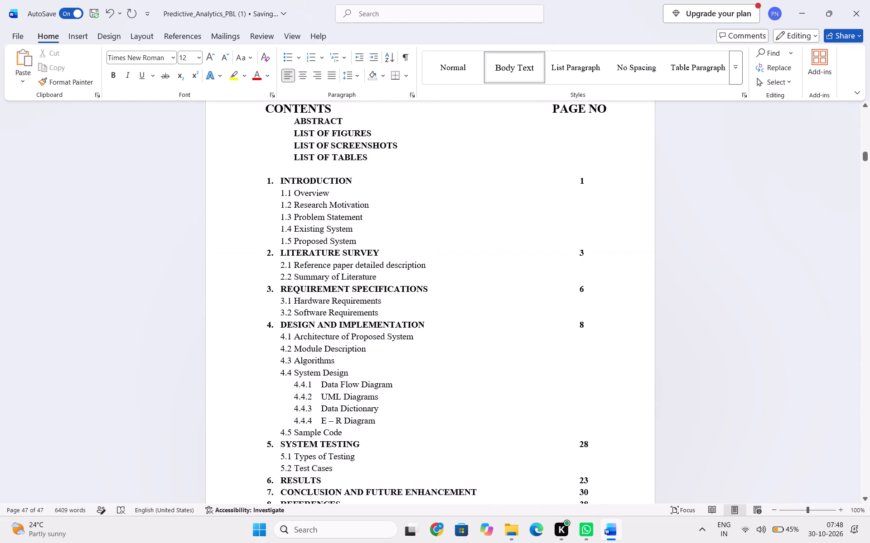
pyautogui.scroll(-1, 517, 366)
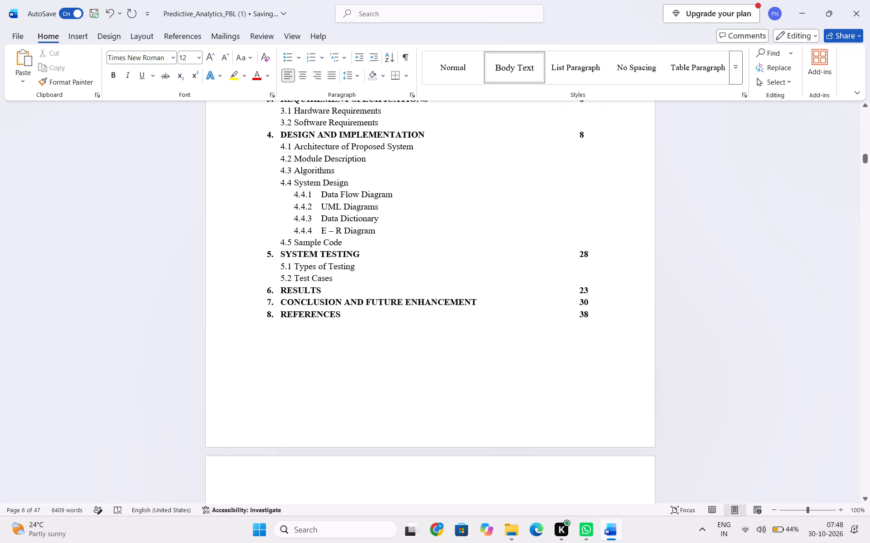
pyautogui.click(587, 288)
pyautogui.press('BackSpace')
pyautogui.press('BackSpace')
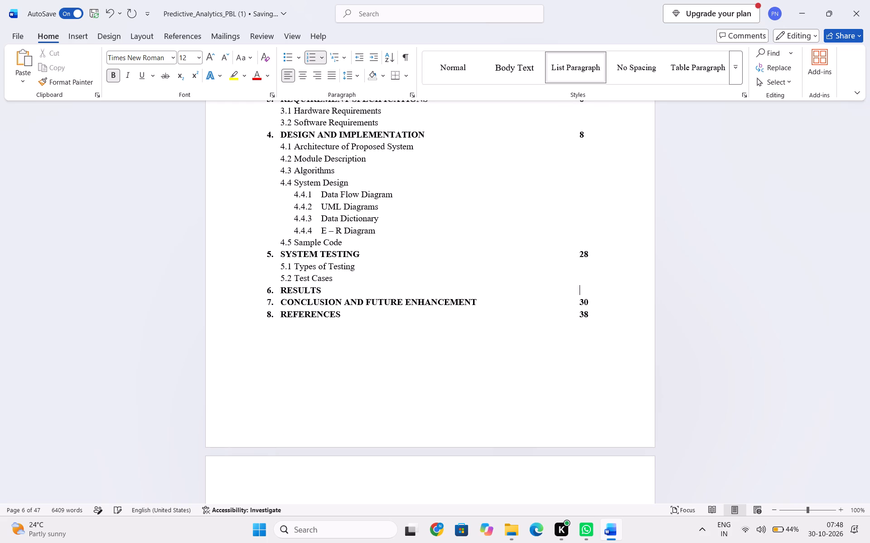
pyautogui.write('30')
# Set the page number of the CONCLUSION AND FUTURE ENHANCEMENT contents entry to 37.
pyautogui.press('Down')
pyautogui.press('BackSpace')
pyautogui.press('7')
# Check the LIST OF FIGURES page numbers against the pages holding the data flow and UML diagrams in section 4.4.
pyautogui.scroll(-2, 499, 333)
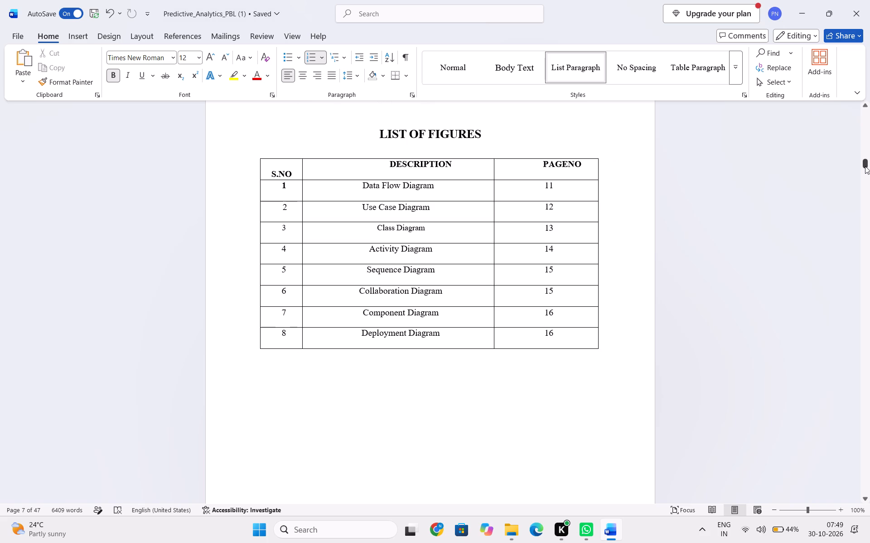
pyautogui.moveTo(865, 166); pyautogui.dragTo(869, 272)
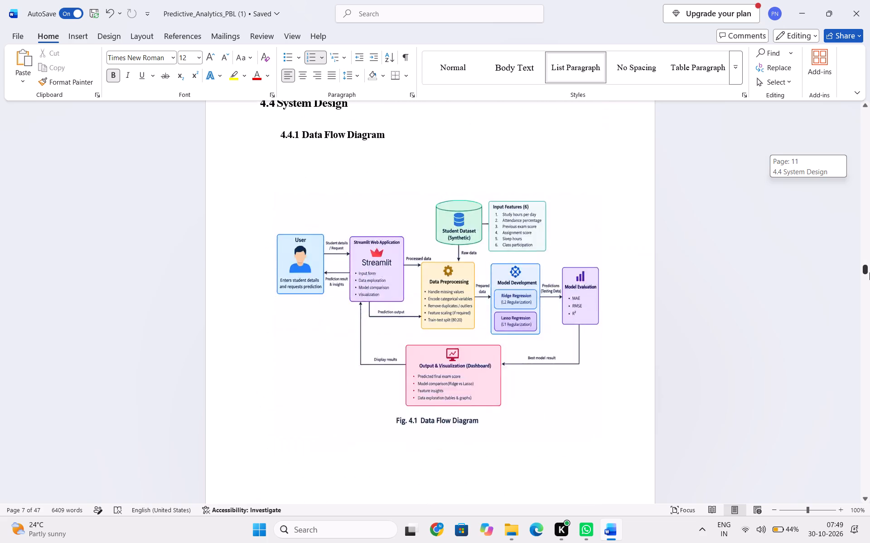
pyautogui.moveTo(869, 272); pyautogui.dragTo(869, 281)
pyautogui.click(869, 281)
pyautogui.scroll(3, 493, 311)
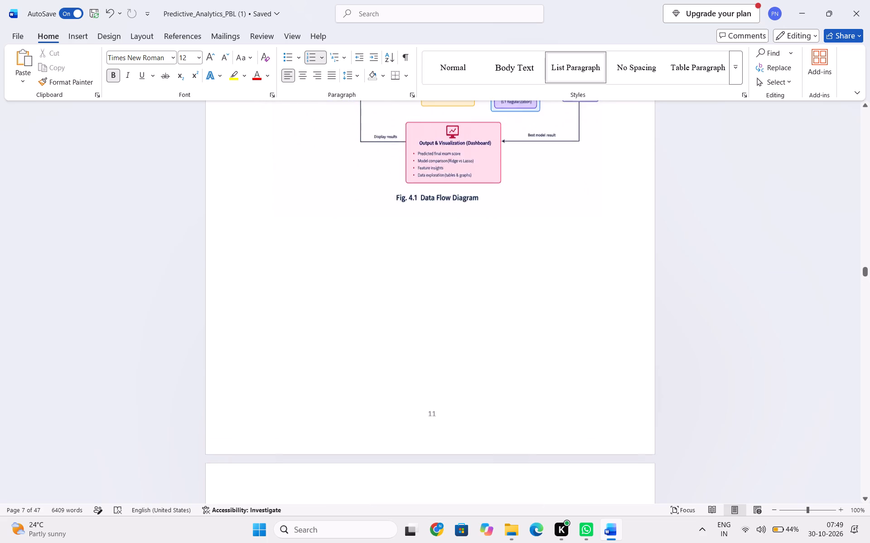
pyautogui.scroll(2, 495, 308)
pyautogui.scroll(-4, 495, 307)
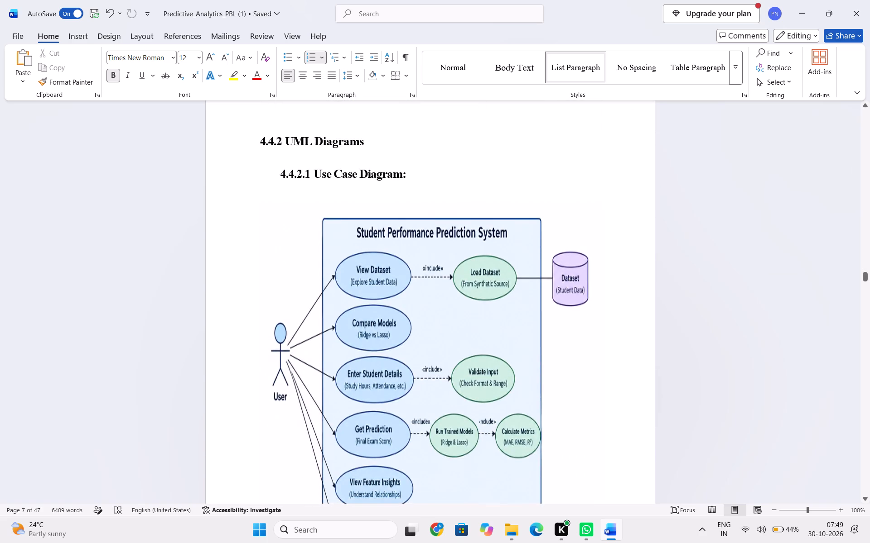
pyautogui.scroll(-5, 495, 307)
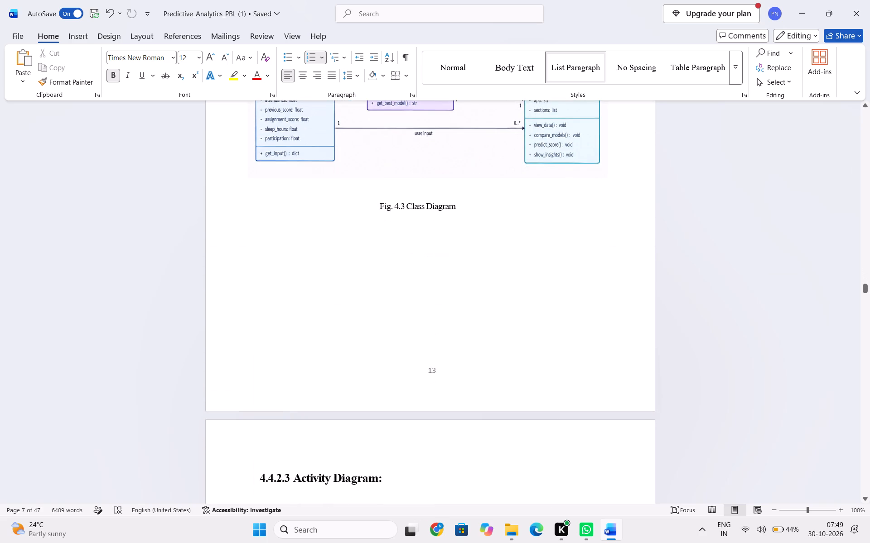
pyautogui.scroll(-6, 495, 307)
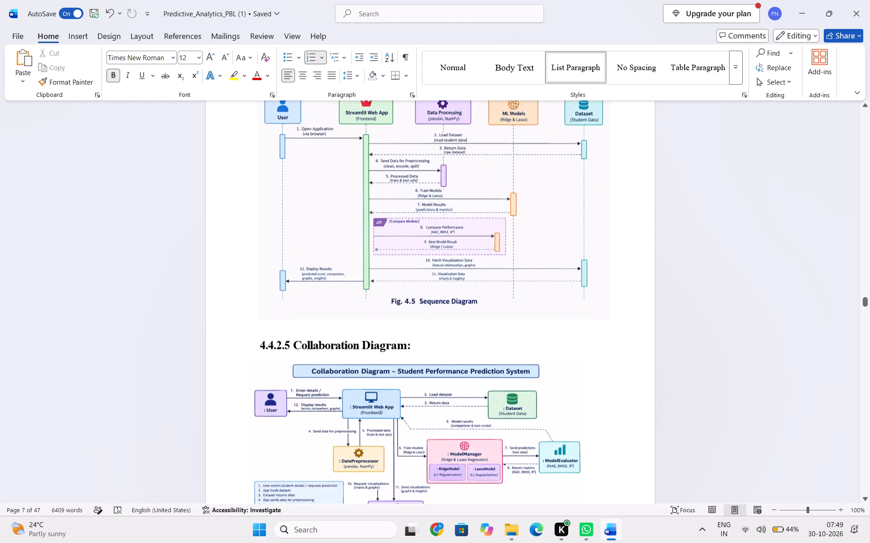
pyautogui.scroll(-1, 495, 307)
pyautogui.scroll(2, 495, 307)
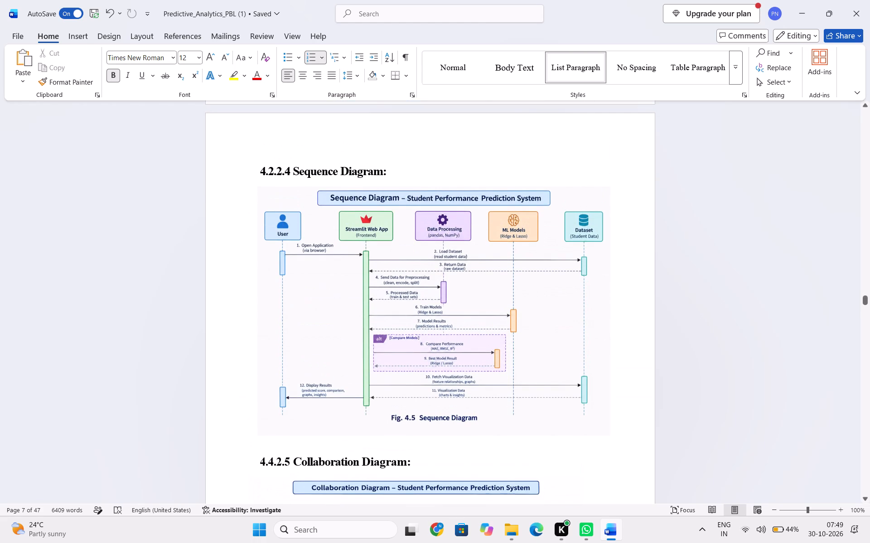
pyautogui.scroll(-5, 495, 307)
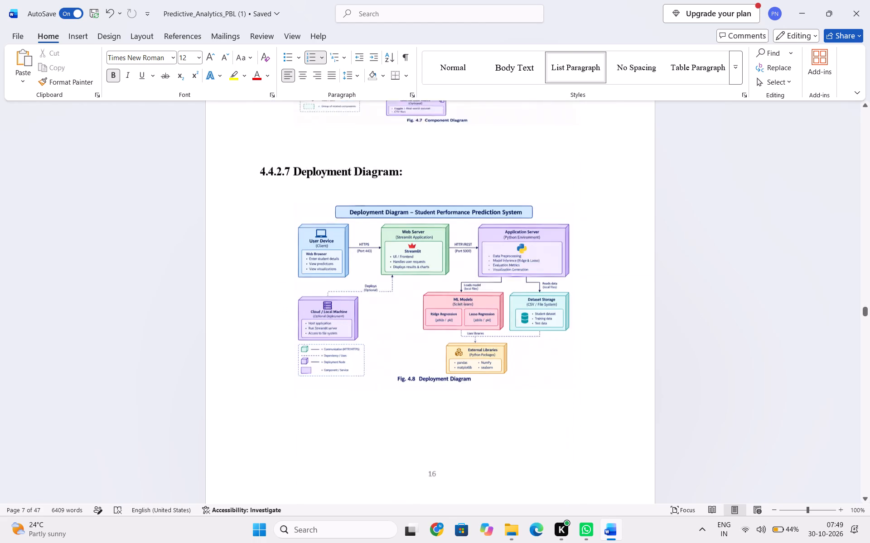
pyautogui.scroll(-1, 495, 307)
pyautogui.scroll(13, 495, 307)
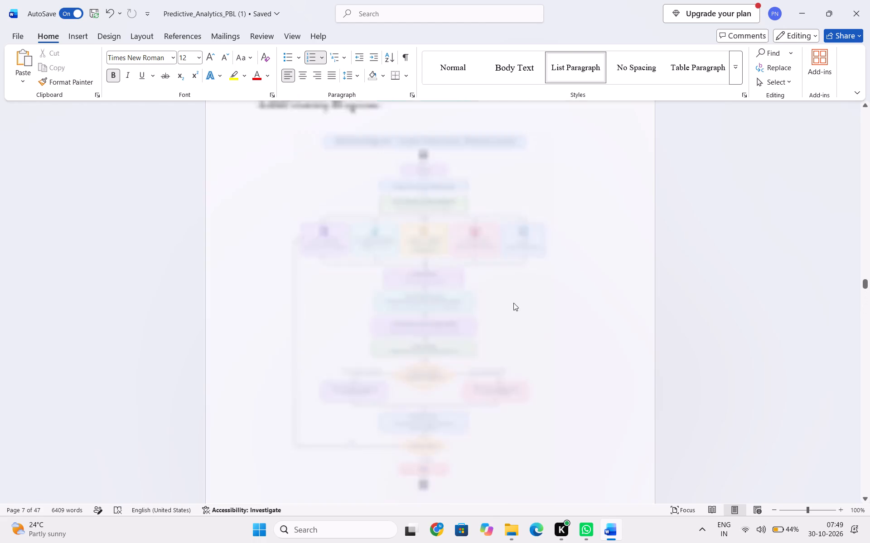
pyautogui.scroll(20, 513, 303)
pyautogui.scroll(14, 513, 303)
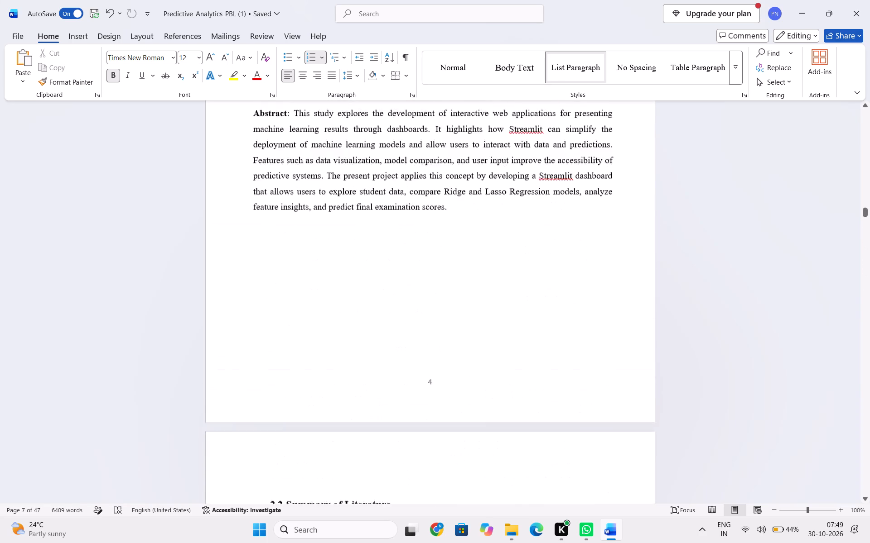
pyautogui.scroll(20, 516, 305)
pyautogui.scroll(-5, 516, 305)
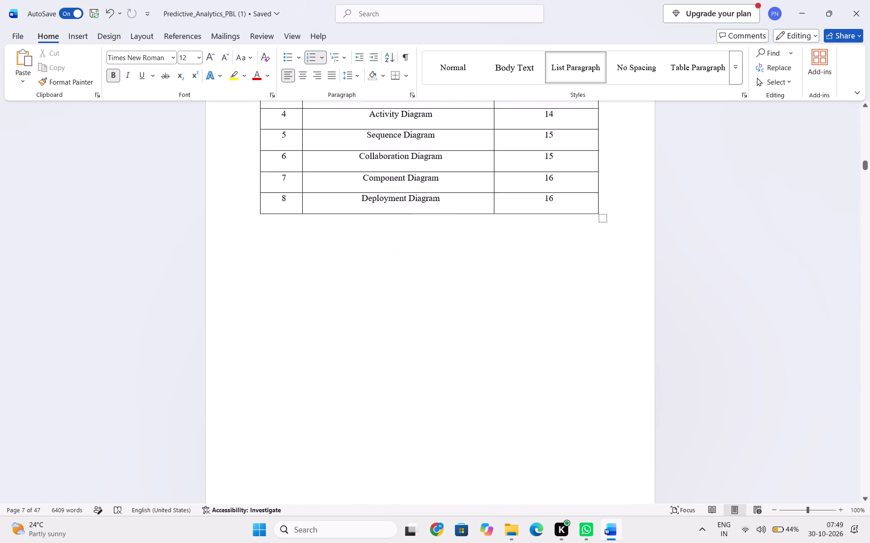
pyautogui.scroll(2, 516, 305)
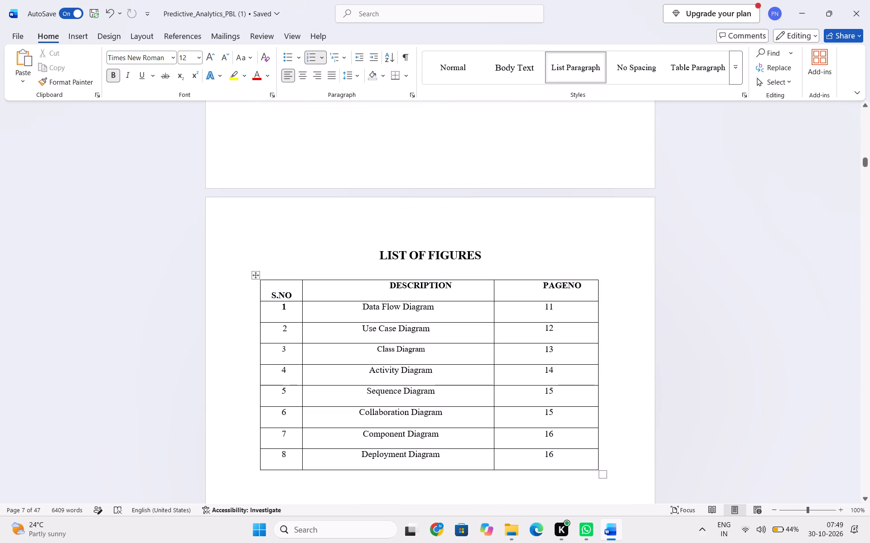
# Check the LIST OF SCREENSHOTS page numbers against the pages holding figures 6.3.1 to 6.3.7 in the results chapter.
pyautogui.scroll(-4, 516, 305)
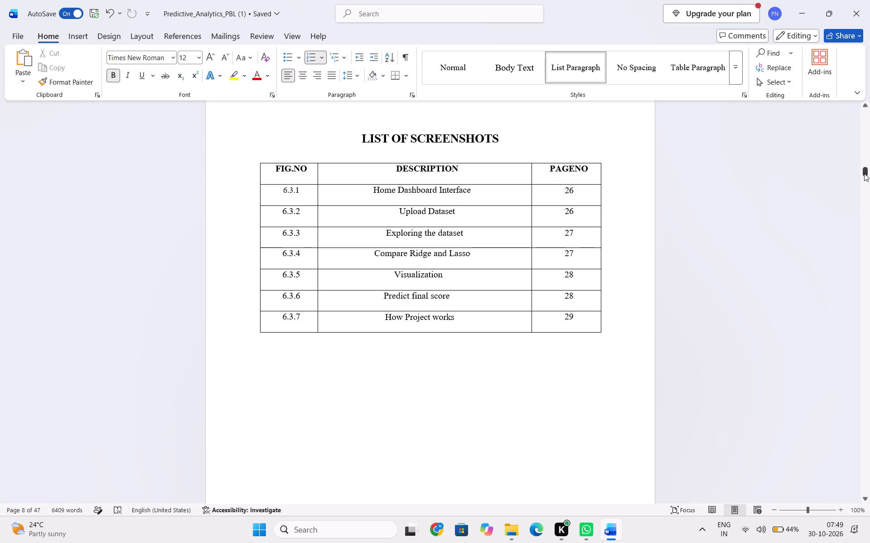
pyautogui.moveTo(864, 173); pyautogui.dragTo(869, 257)
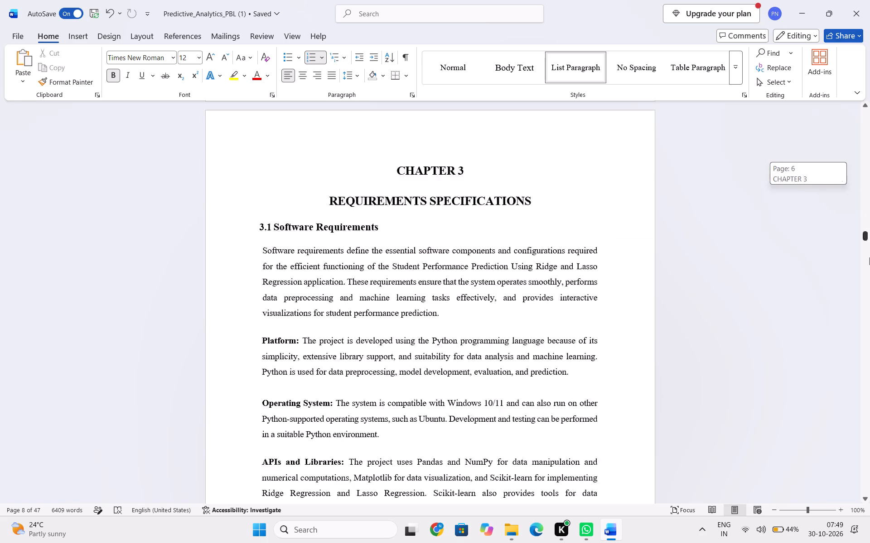
pyautogui.moveTo(869, 257); pyautogui.dragTo(869, 396)
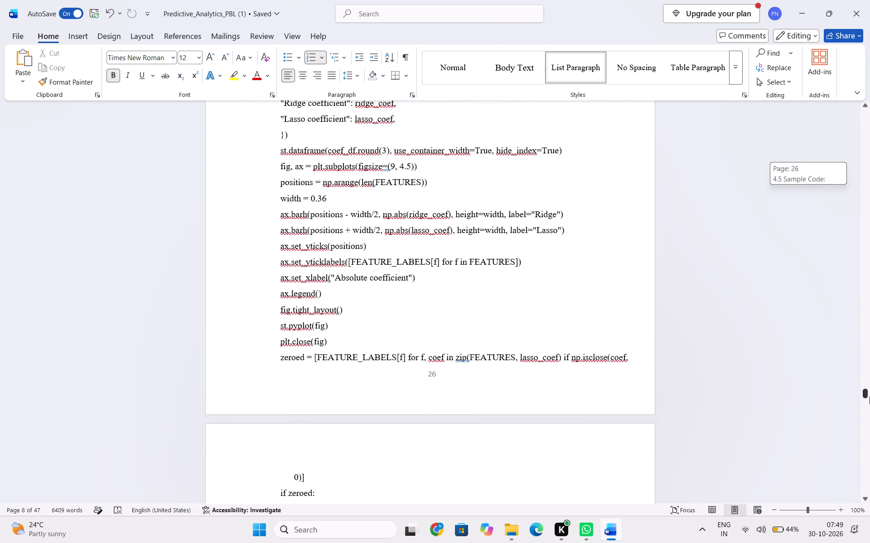
pyautogui.moveTo(869, 396); pyautogui.dragTo(869, 430)
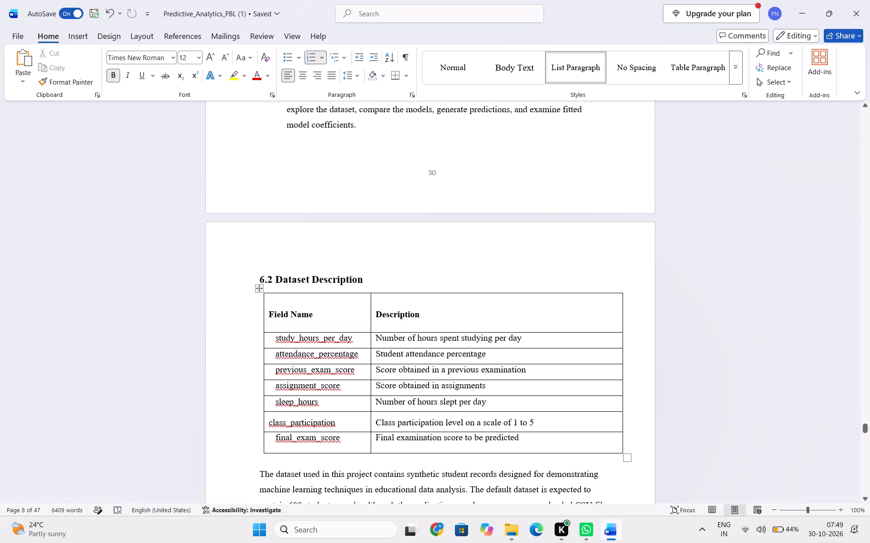
pyautogui.scroll(3, 468, 358)
pyautogui.scroll(-5, 467, 355)
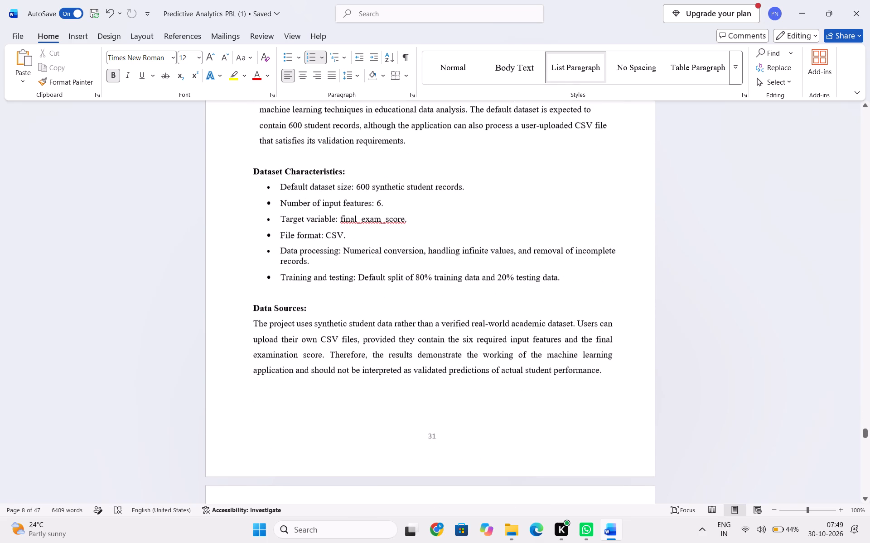
pyautogui.scroll(-4, 467, 355)
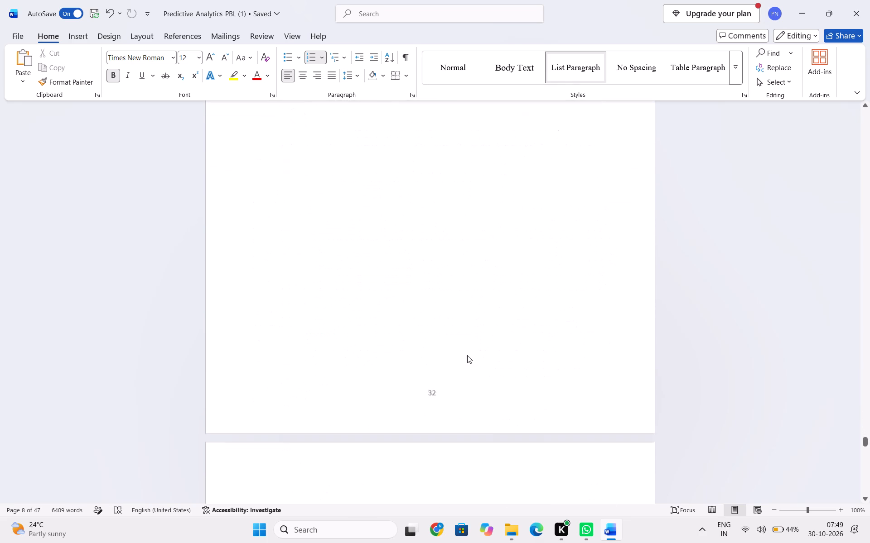
pyautogui.scroll(-2, 467, 355)
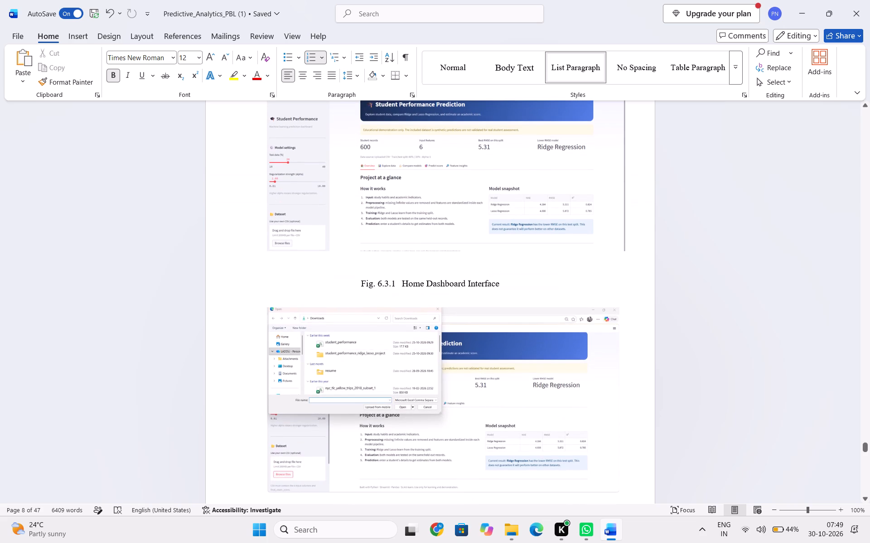
pyautogui.scroll(-4, 467, 355)
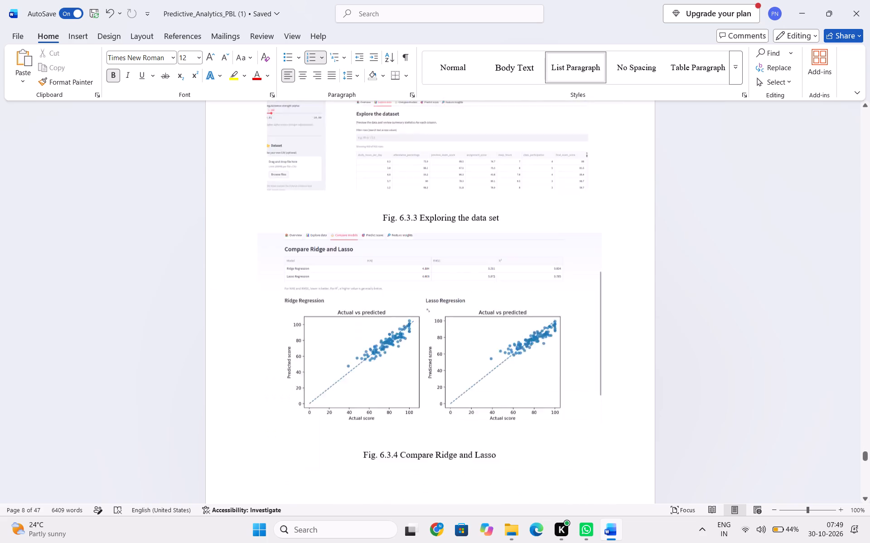
pyautogui.scroll(1, 467, 355)
pyautogui.scroll(-1, 467, 355)
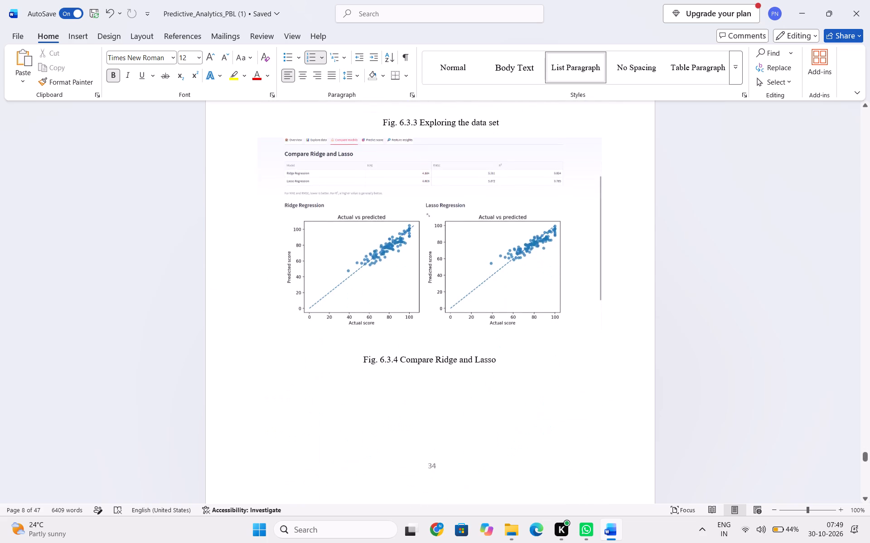
pyautogui.scroll(-6, 467, 355)
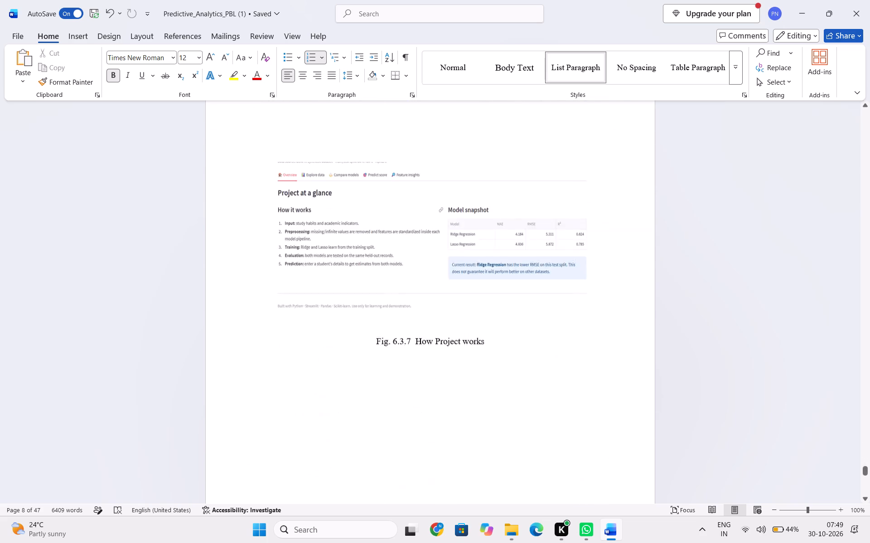
pyautogui.scroll(-1, 467, 355)
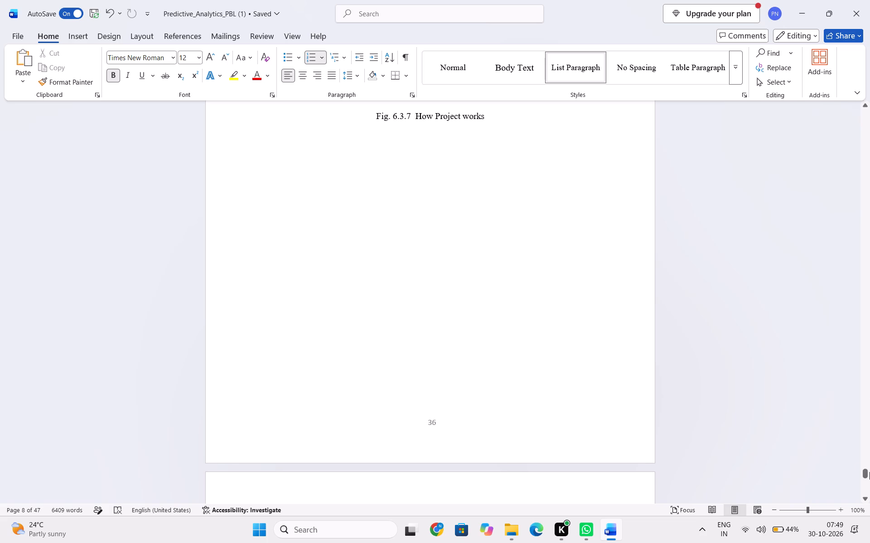
pyautogui.moveTo(866, 471); pyautogui.dragTo(826, 221)
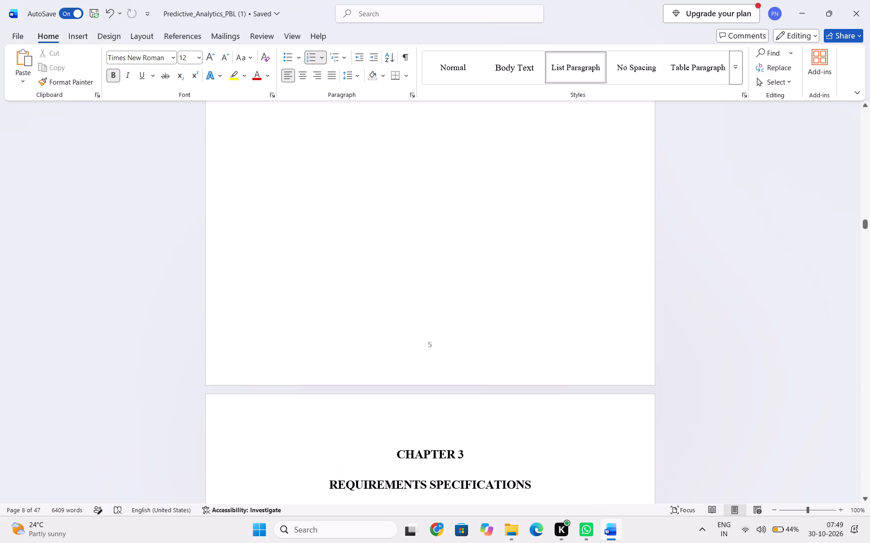
pyautogui.scroll(12, 440, 338)
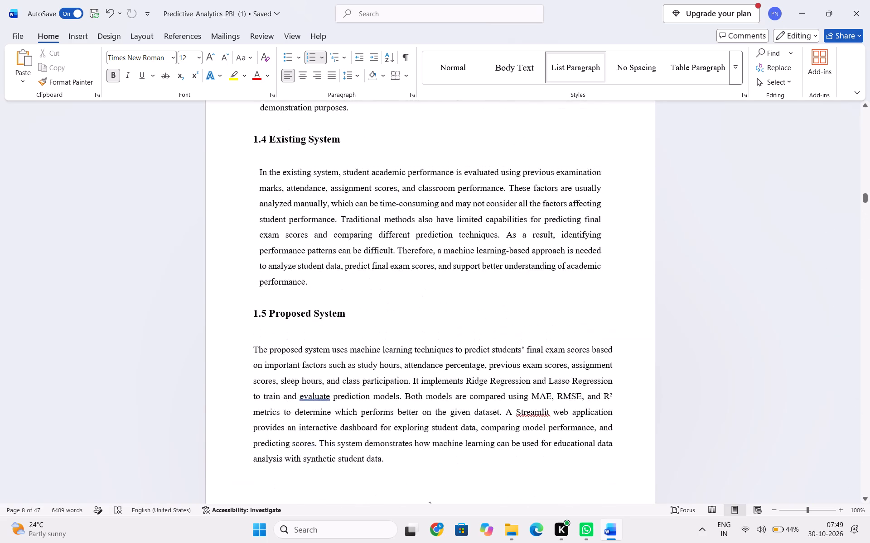
pyautogui.scroll(8, 438, 335)
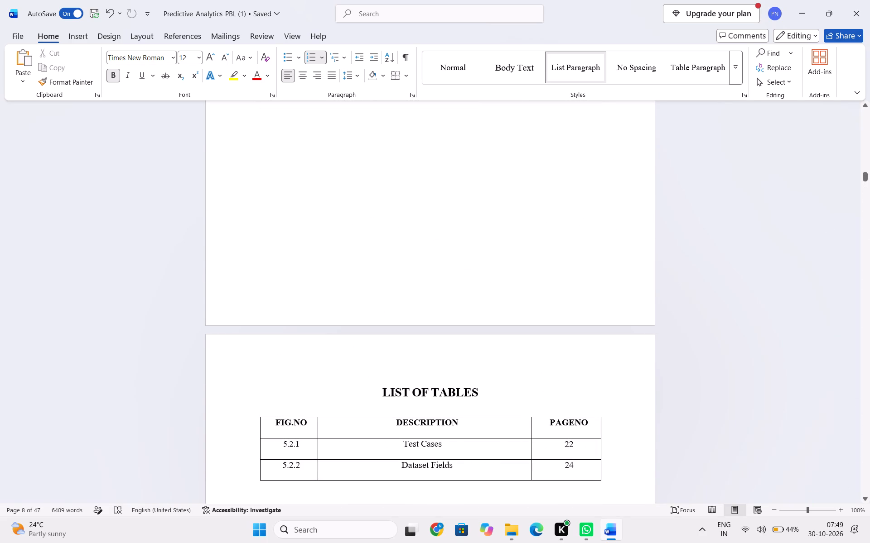
pyautogui.scroll(3, 438, 335)
pyautogui.scroll(-1, 438, 335)
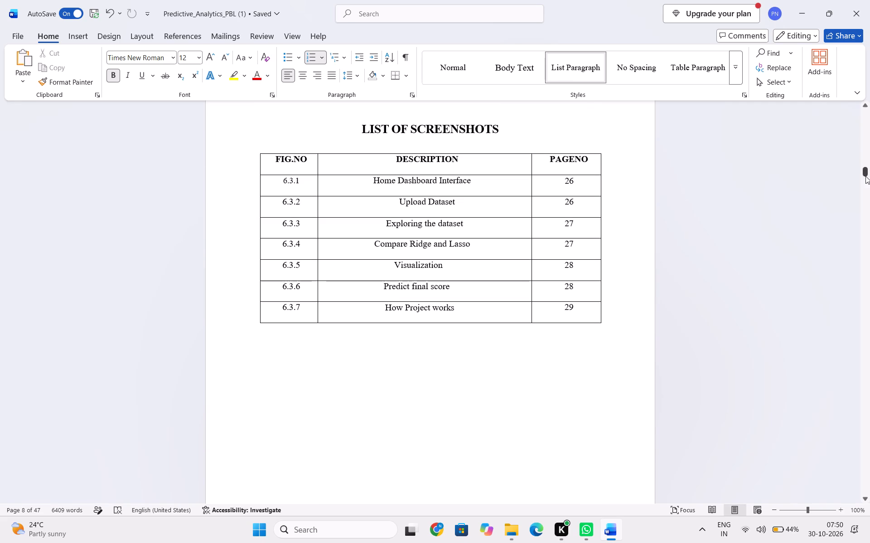
# Recheck which page holds the Home Dashboard Interface and Upload Dataset figures, and return to the LIST OF SCREENSHOTS.
pyautogui.moveTo(865, 170); pyautogui.dragTo(869, 355)
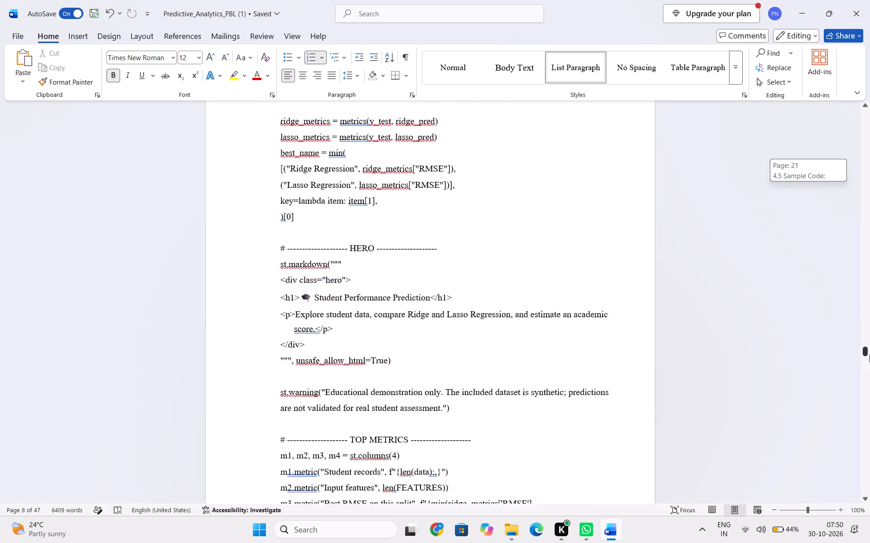
pyautogui.moveTo(869, 355); pyautogui.dragTo(869, 424)
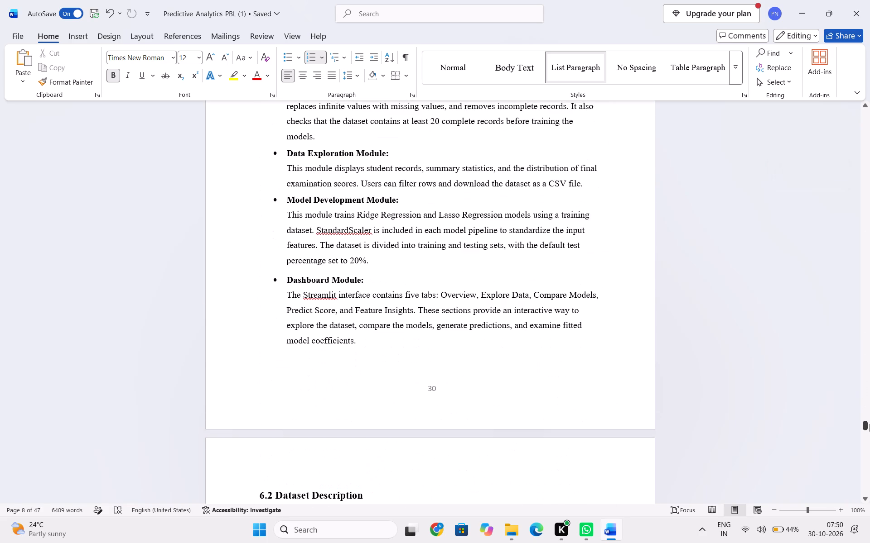
pyautogui.scroll(-3, 374, 375)
pyautogui.scroll(1, 373, 374)
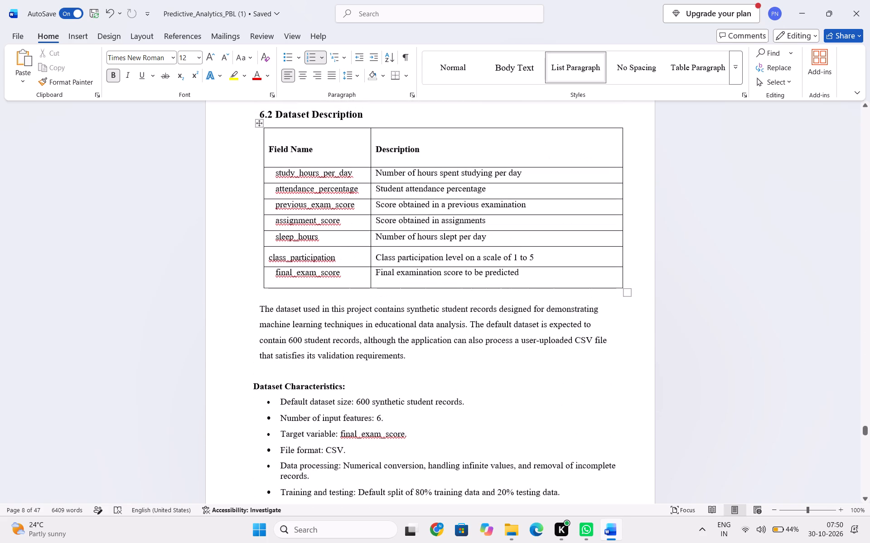
pyautogui.scroll(-7, 373, 373)
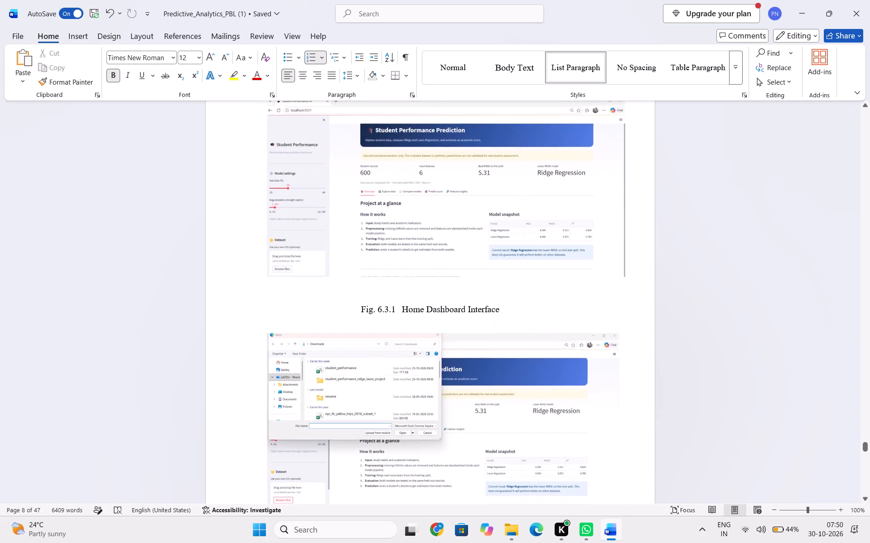
pyautogui.scroll(1, 372, 373)
pyautogui.scroll(-1, 372, 373)
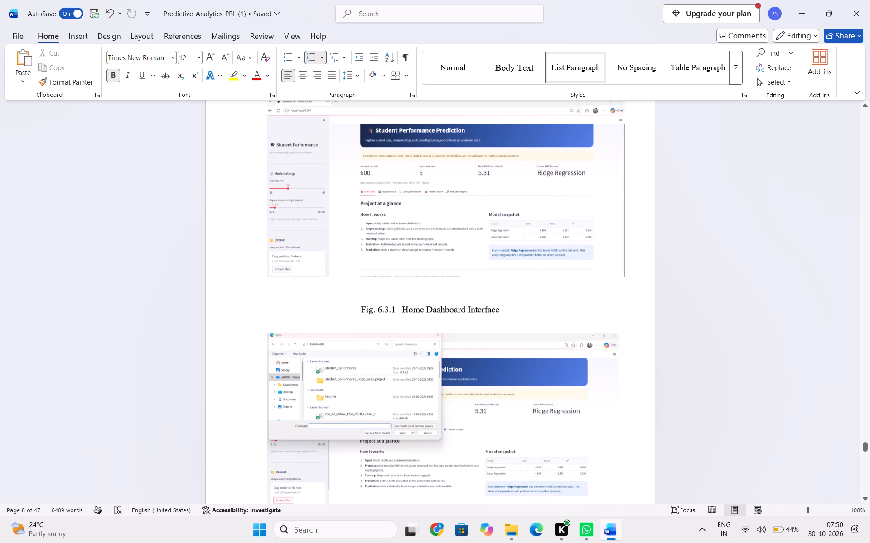
pyautogui.scroll(-1, 372, 373)
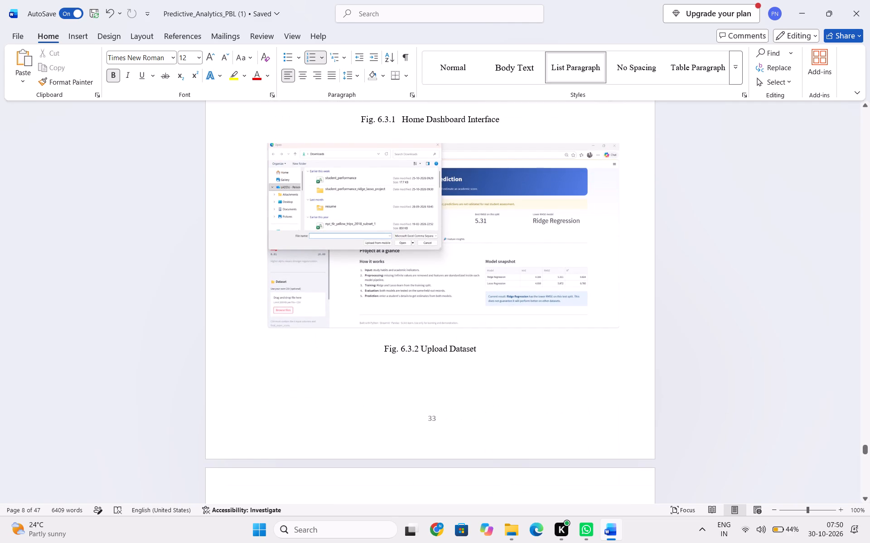
pyautogui.scroll(7, 372, 373)
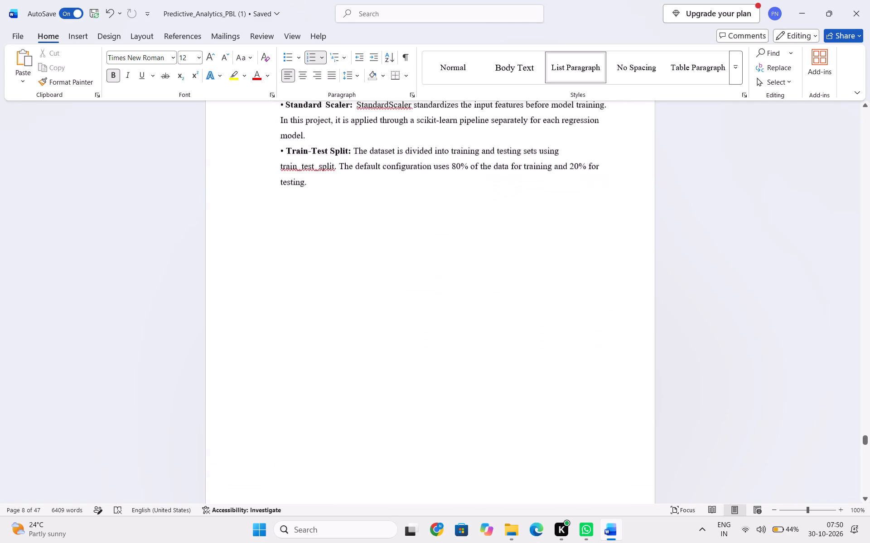
pyautogui.scroll(18, 371, 370)
pyautogui.scroll(-1, 368, 352)
pyautogui.scroll(12, 368, 352)
pyautogui.scroll(-1, 367, 348)
pyautogui.scroll(4, 367, 348)
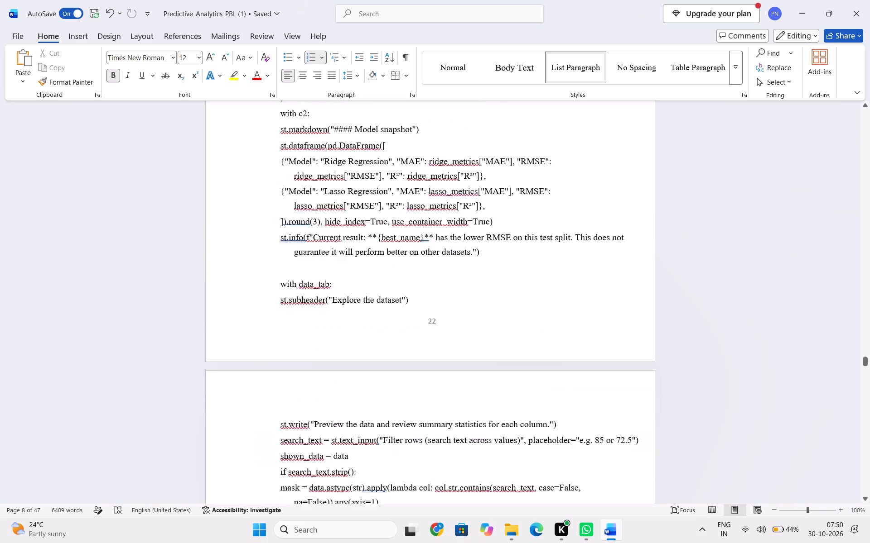
pyautogui.scroll(20, 367, 341)
pyautogui.scroll(3, 367, 341)
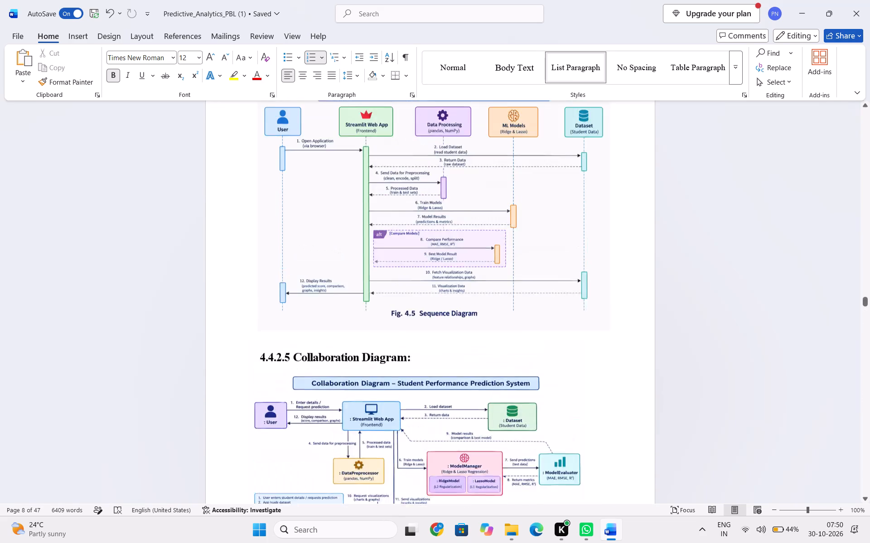
pyautogui.scroll(13, 367, 341)
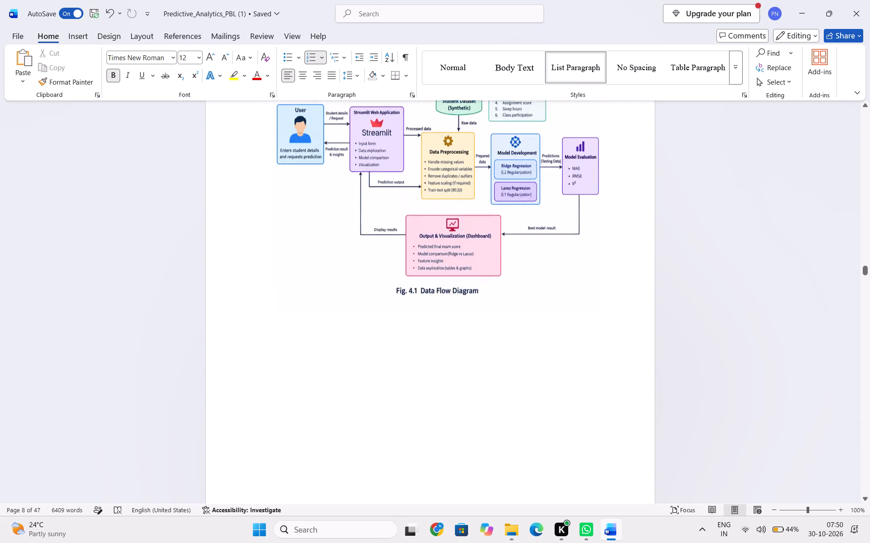
pyautogui.scroll(20, 367, 341)
pyautogui.scroll(8, 367, 341)
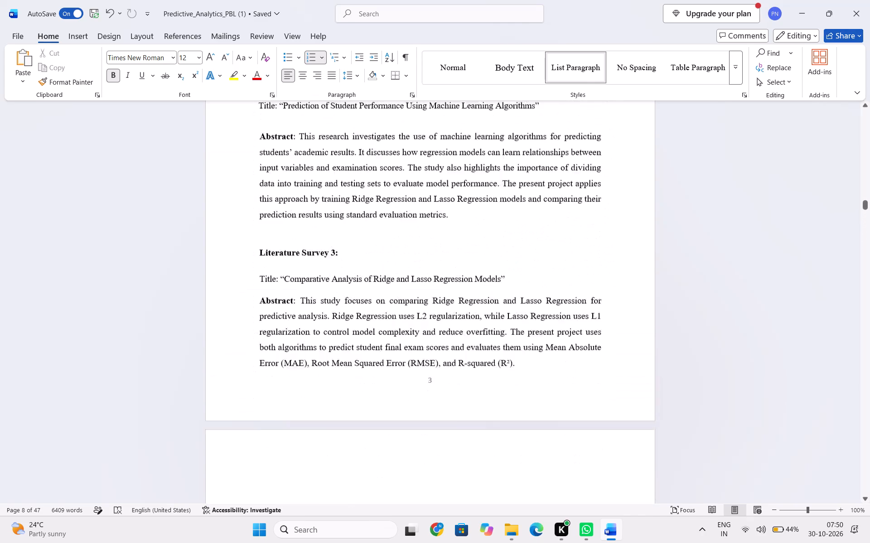
pyautogui.scroll(12, 367, 341)
pyautogui.scroll(-2, 367, 340)
pyautogui.scroll(2, 367, 340)
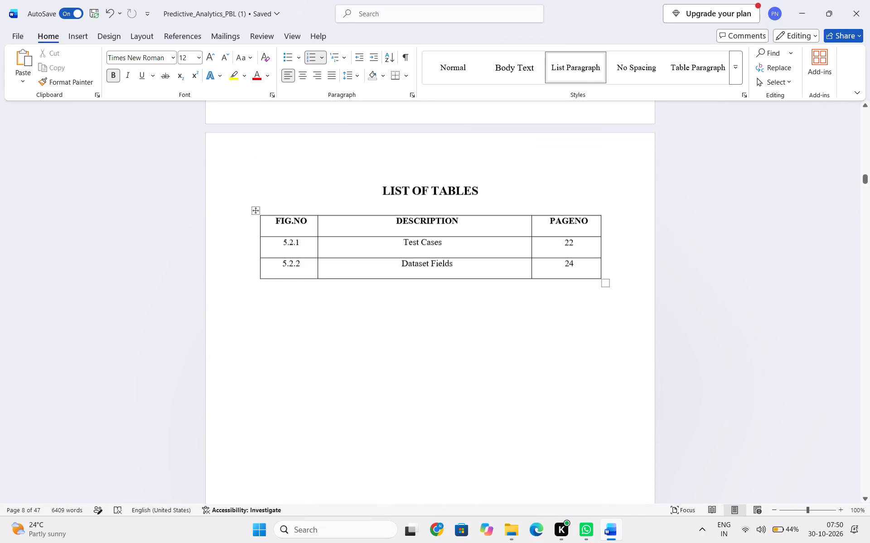
pyautogui.scroll(3, 367, 340)
pyautogui.scroll(-1, 367, 340)
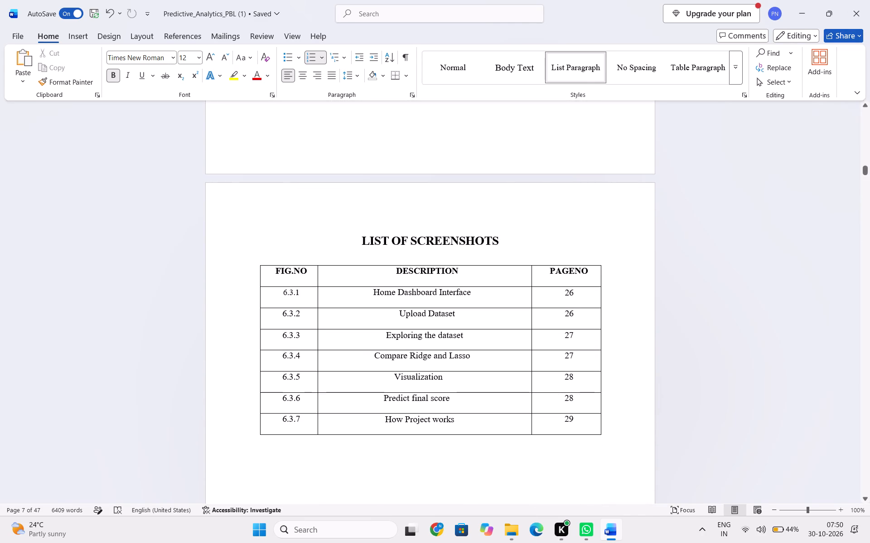
# Set the page numbers of Home Dashboard Interface and Upload Dataset in the LIST OF SCREENSHOTS to 33.
pyautogui.click(572, 297)
pyautogui.press('BackSpace')
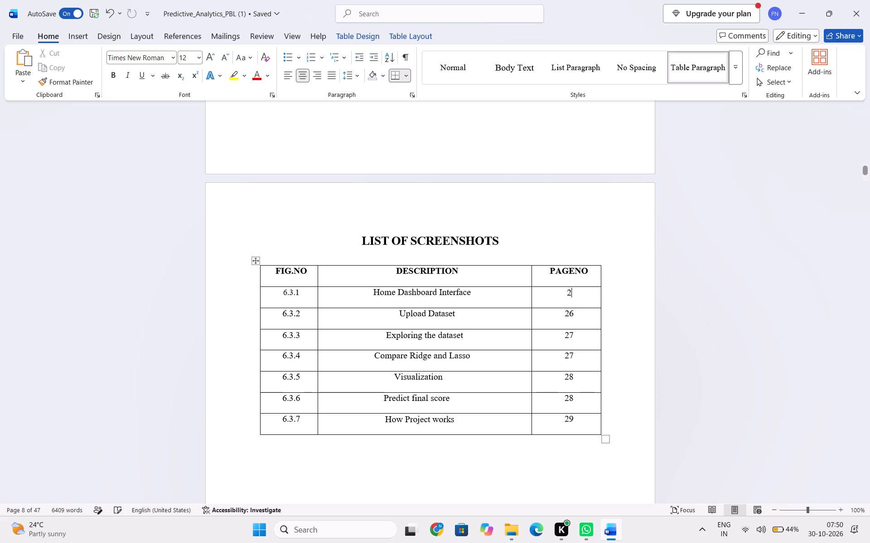
pyautogui.press('BackSpace')
pyautogui.write('33')
pyautogui.press('Down')
pyautogui.press('BackSpace')
pyautogui.press('BackSpace')
pyautogui.write('33')
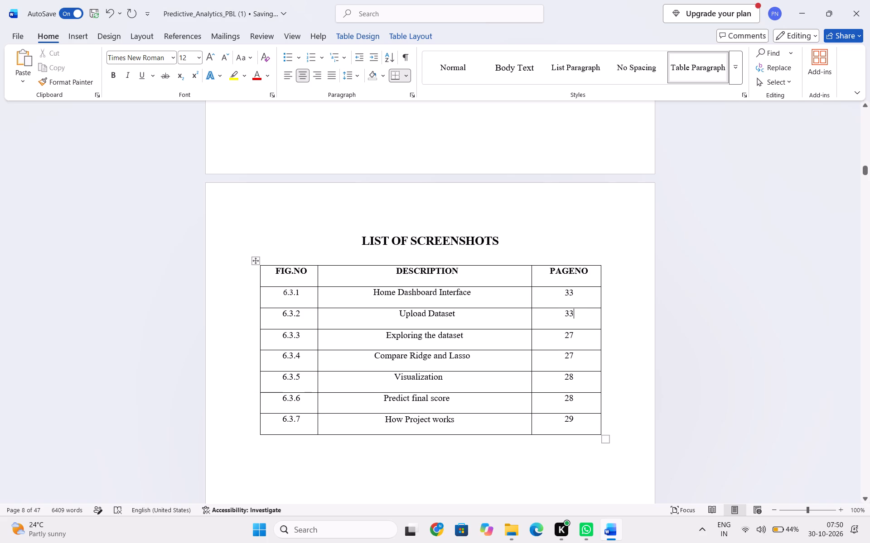
# Set the page numbers of Exploring the dataset and Compare Ridge and Lasso in the LIST OF SCREENSHOTS to 34.
pyautogui.click(575, 338)
pyautogui.press('BackSpace')
pyautogui.press('BackSpace')
pyautogui.write('34')
pyautogui.press('Down')
pyautogui.press('BackSpace')
pyautogui.press('BackSpace')
pyautogui.write('34')
pyautogui.press('Down')
# Set the LIST OF SCREENSHOTS page numbers to 35 for Visualization and Predict final score, and 36 for How Project works.
pyautogui.press('BackSpace')
pyautogui.press('BackSpace')
pyautogui.write('35')
pyautogui.press('Down')
pyautogui.press('BackSpace')
pyautogui.press('BackSpace')
pyautogui.write('35')
pyautogui.press('Down')
pyautogui.press('BackSpace')
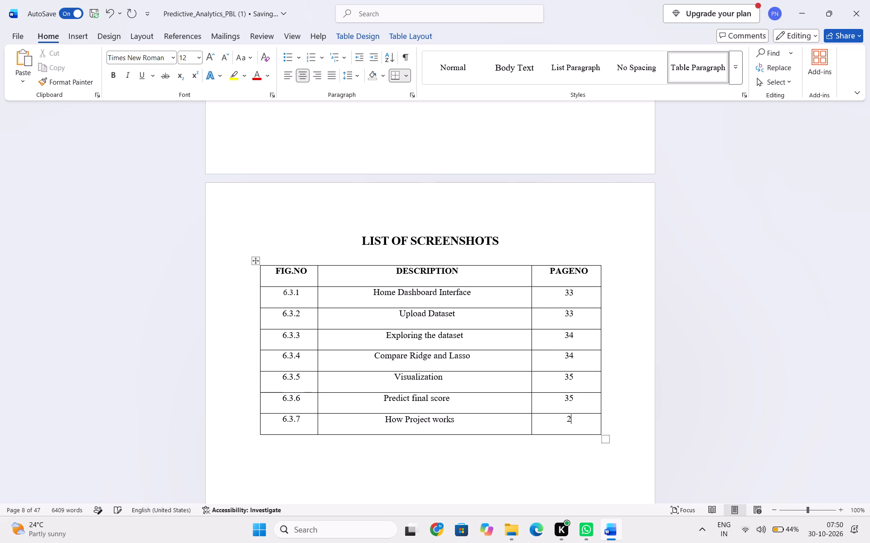
pyautogui.press('BackSpace')
pyautogui.write('36')
# Check the LIST OF TABLES entries against the pages holding the test cases table and the dataset fields table.
pyautogui.scroll(-2, 618, 356)
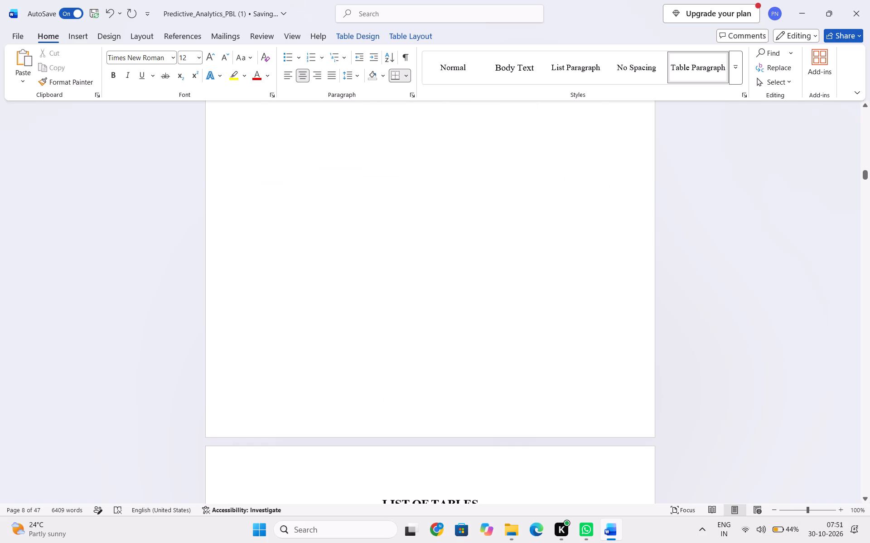
pyautogui.scroll(-1, 618, 356)
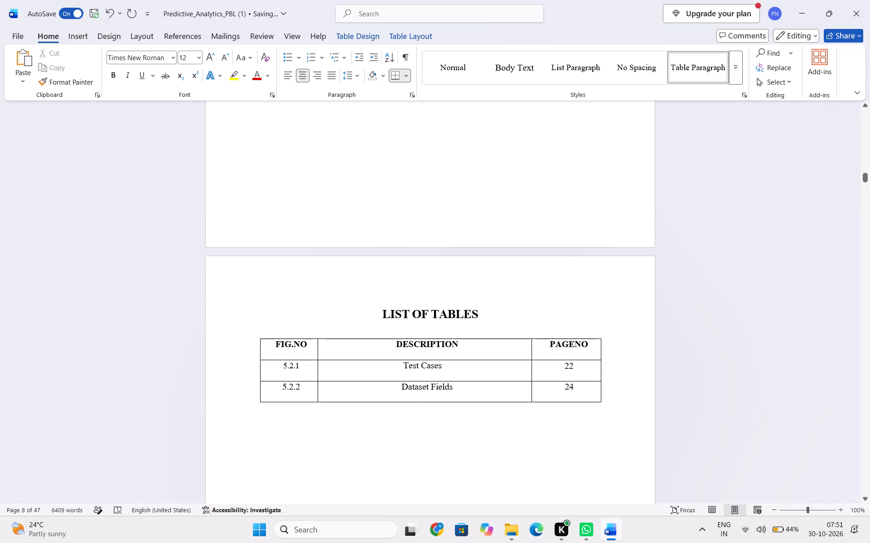
pyautogui.moveTo(864, 176); pyautogui.dragTo(864, 191)
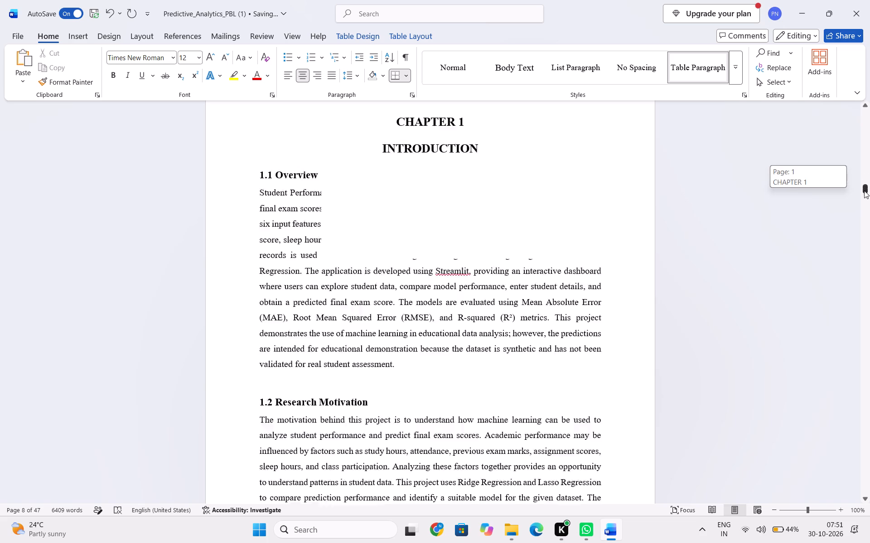
pyautogui.moveTo(864, 191); pyautogui.dragTo(869, 249)
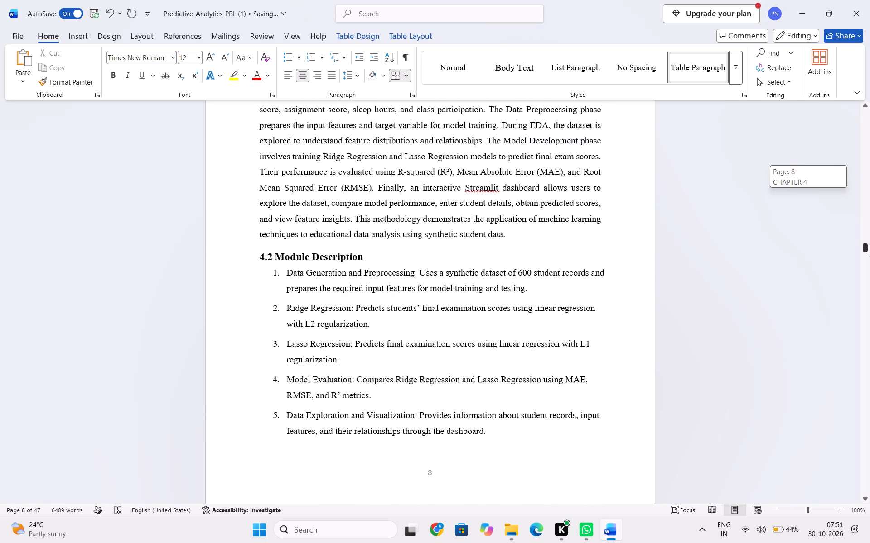
pyautogui.moveTo(869, 249); pyautogui.dragTo(869, 308)
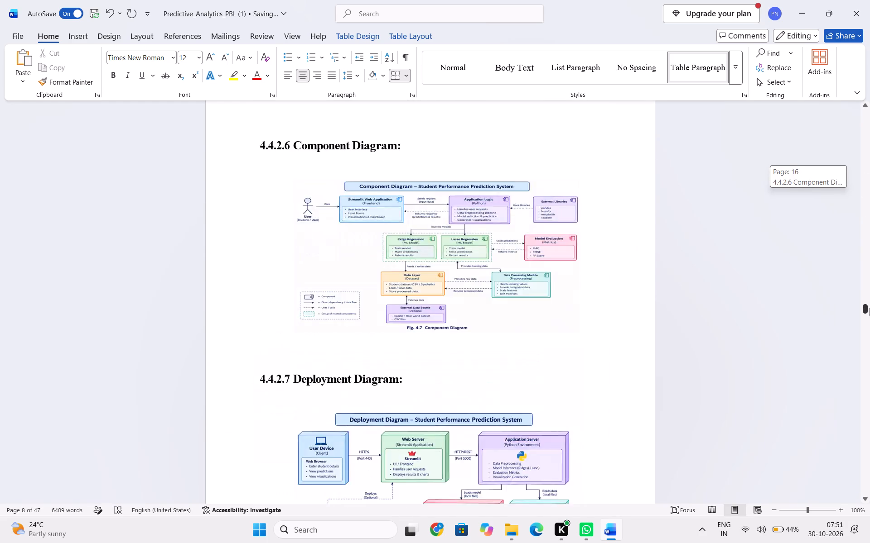
pyautogui.moveTo(869, 308); pyautogui.dragTo(869, 409)
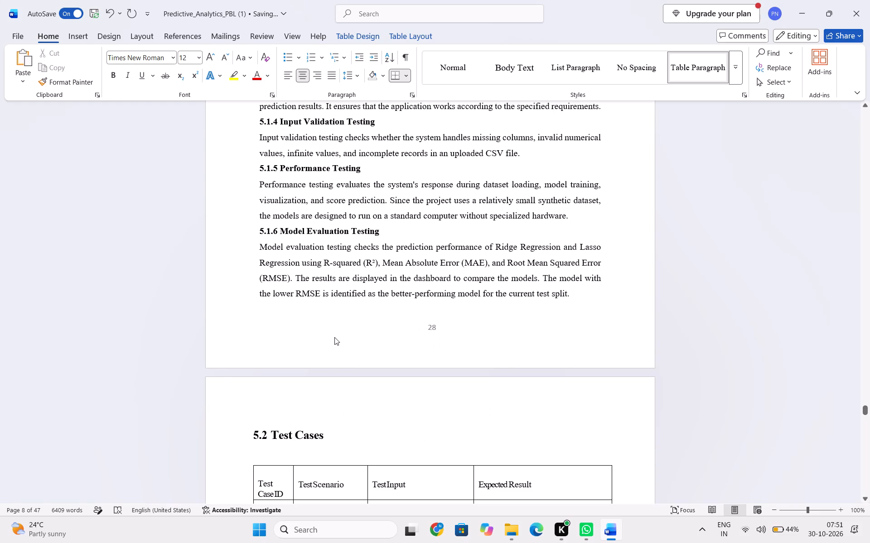
pyautogui.scroll(-4, 334, 337)
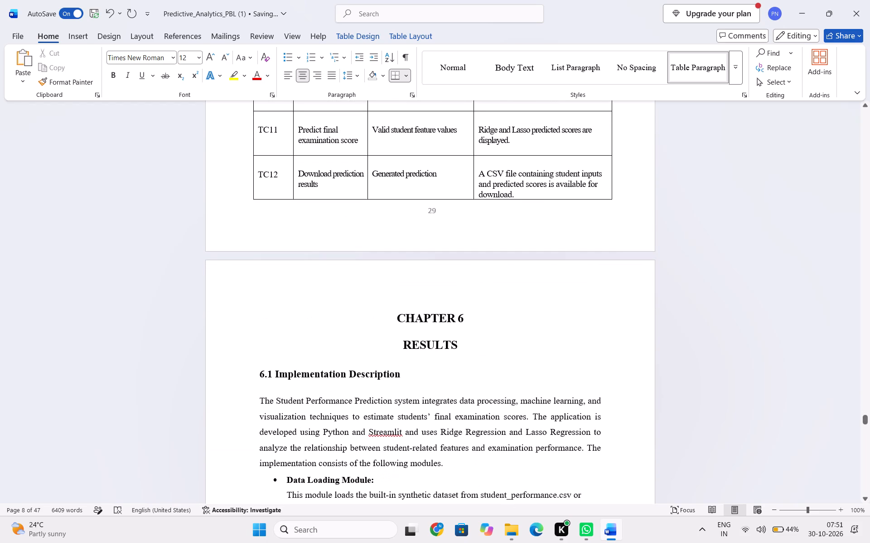
pyautogui.scroll(5, 334, 337)
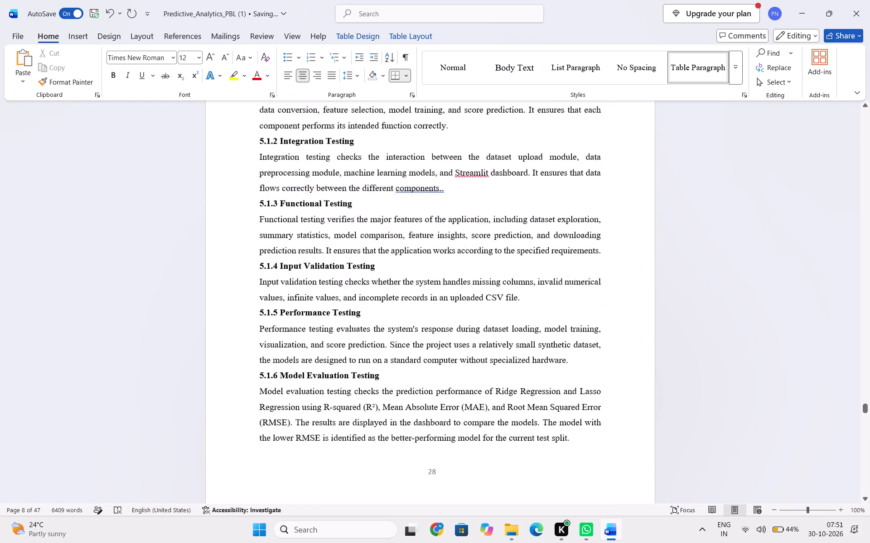
pyautogui.scroll(-2, 334, 337)
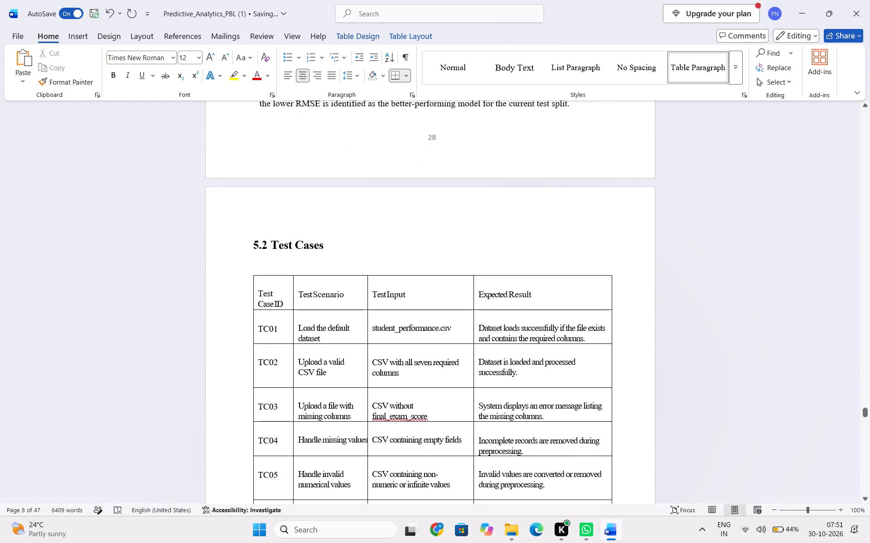
pyautogui.scroll(-7, 334, 337)
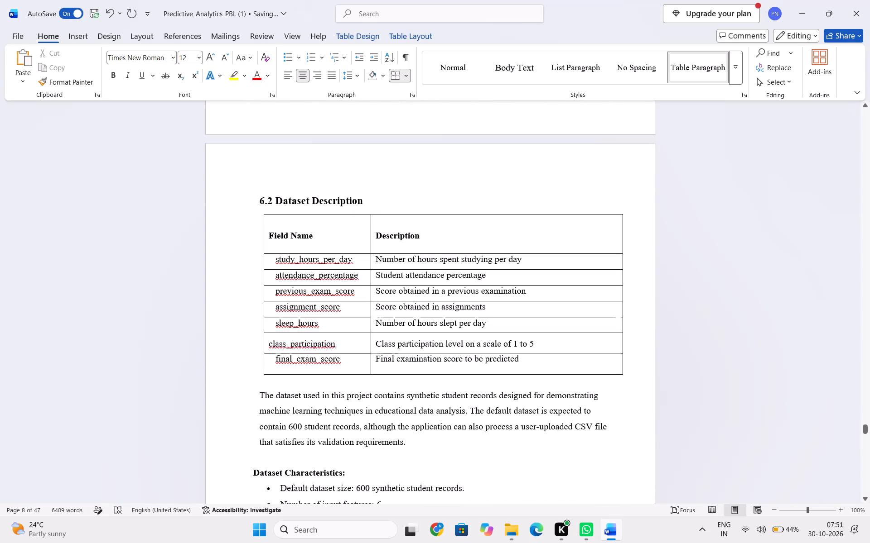
pyautogui.scroll(-1, 334, 337)
pyautogui.scroll(1, 334, 337)
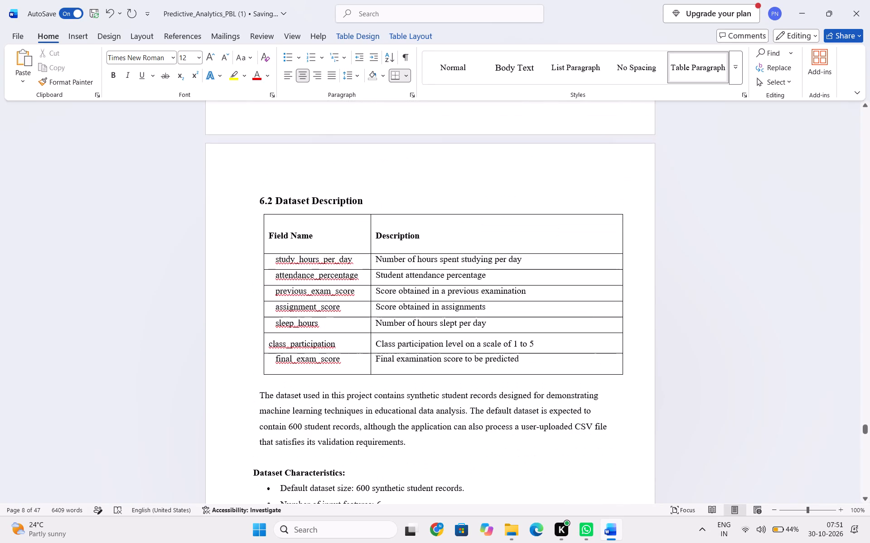
pyautogui.scroll(18, 335, 337)
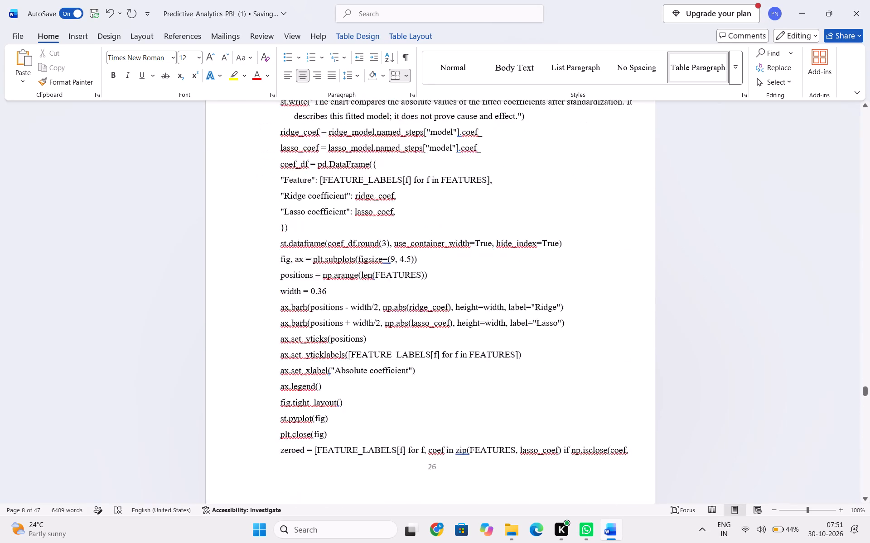
pyautogui.scroll(8, 338, 336)
pyautogui.scroll(-1, 339, 333)
pyautogui.scroll(12, 339, 333)
pyautogui.scroll(-1, 339, 334)
pyautogui.scroll(2, 339, 334)
pyautogui.scroll(-1, 339, 333)
pyautogui.scroll(8, 339, 331)
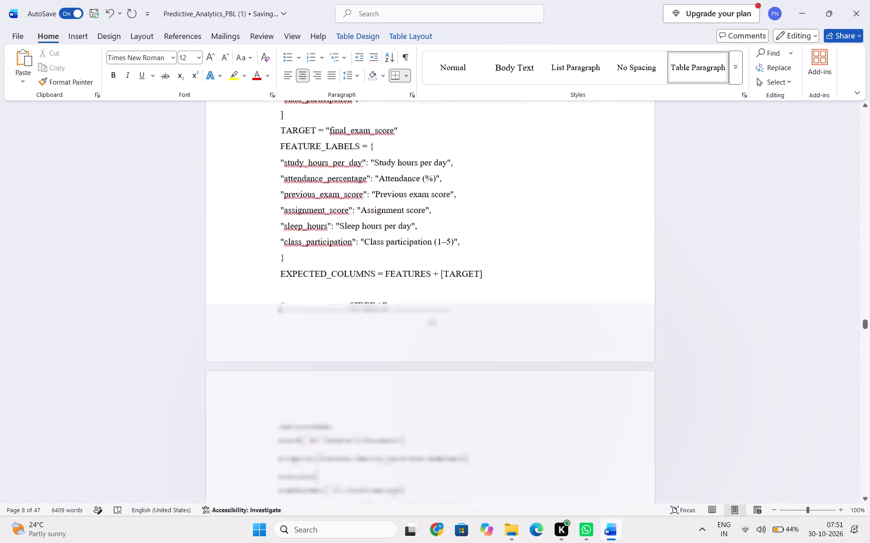
pyautogui.scroll(20, 339, 325)
pyautogui.scroll(9, 339, 325)
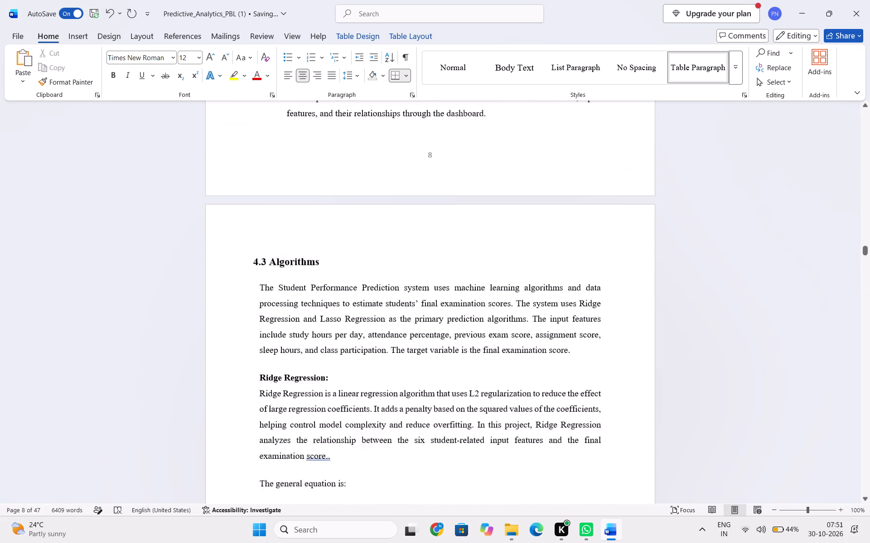
pyautogui.scroll(13, 339, 319)
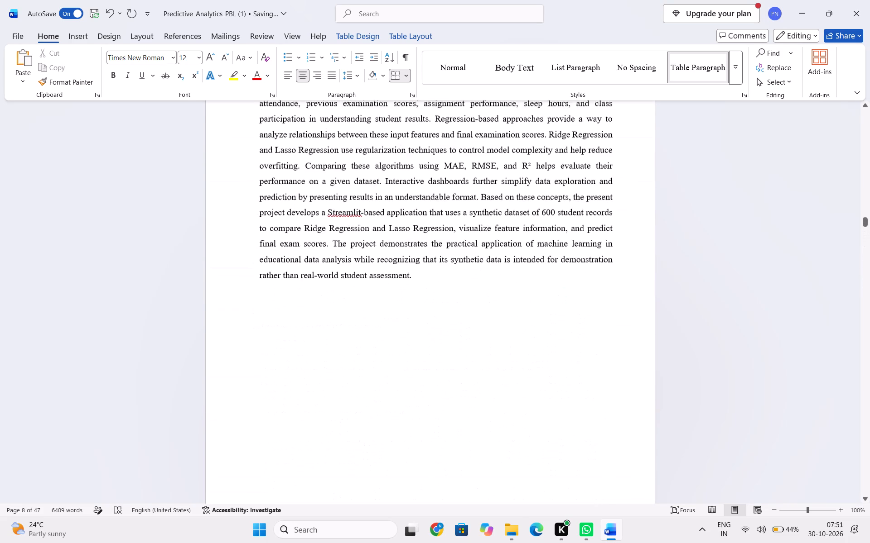
pyautogui.scroll(15, 339, 319)
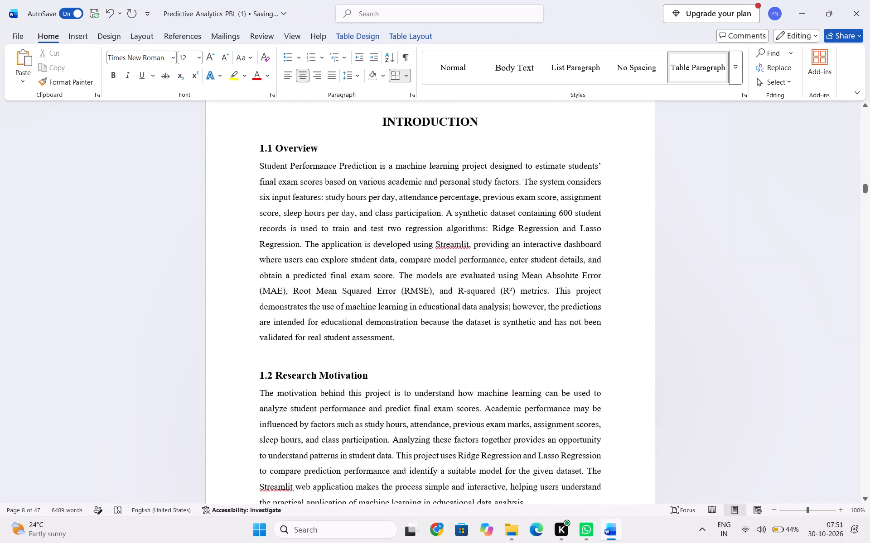
pyautogui.scroll(4, 339, 319)
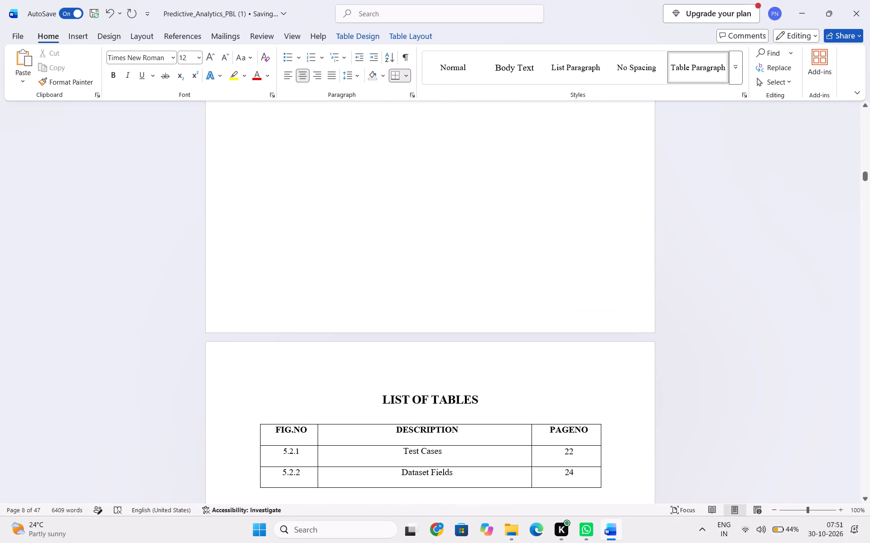
pyautogui.scroll(-2, 339, 319)
pyautogui.scroll(1, 339, 319)
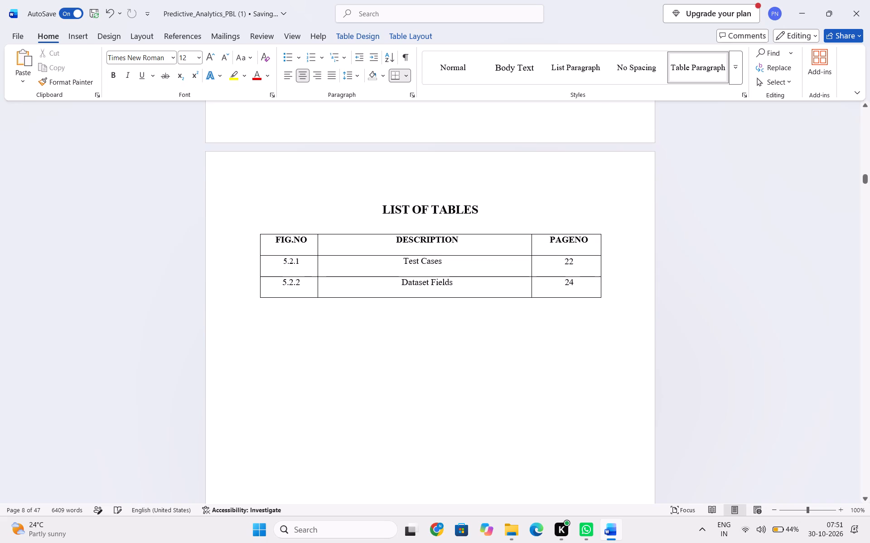
# Set the page number of Test Cases in the LIST OF TABLES to 29.
pyautogui.click(574, 264)
pyautogui.press('BackSpace')
pyautogui.press('9')
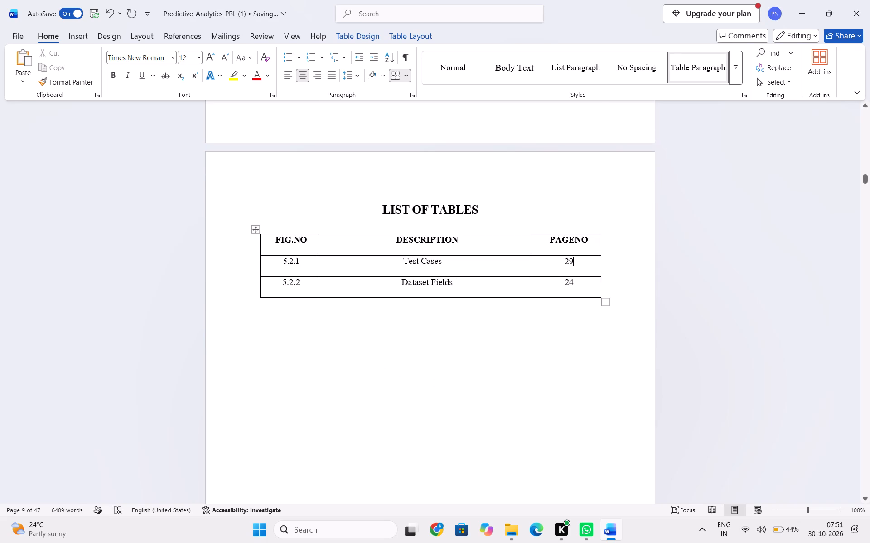
# Examine chapters 5 and 6 to find the section, title and page of the table listed as Dataset Fields.
pyautogui.moveTo(865, 176); pyautogui.dragTo(869, 385)
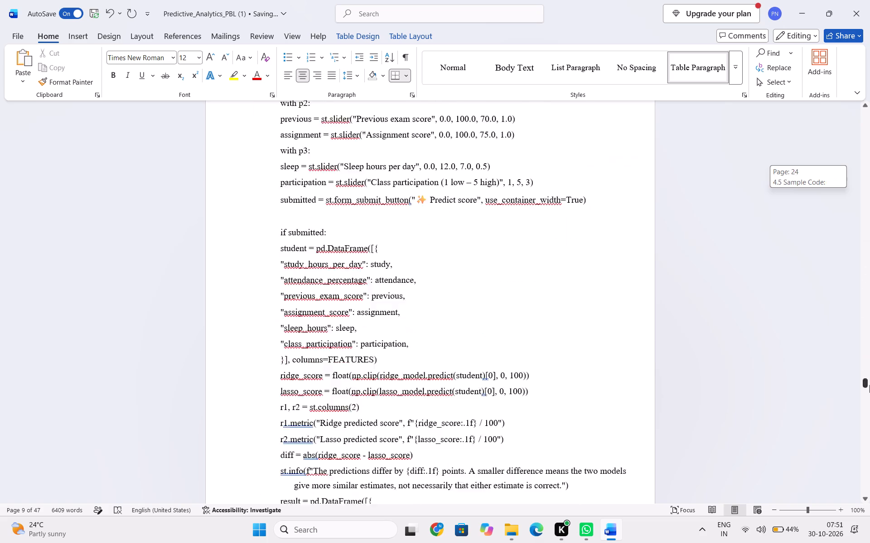
pyautogui.moveTo(869, 385); pyautogui.dragTo(869, 420)
pyautogui.scroll(3, 510, 381)
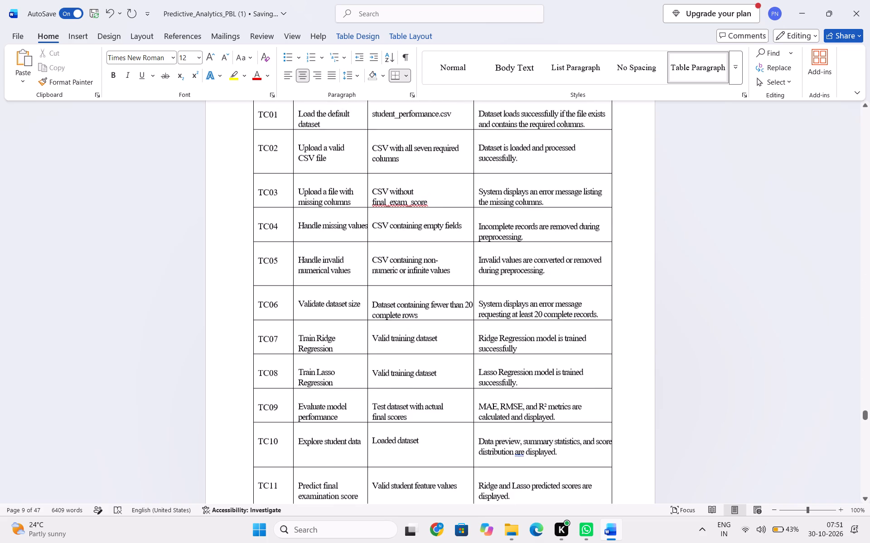
pyautogui.scroll(4, 510, 381)
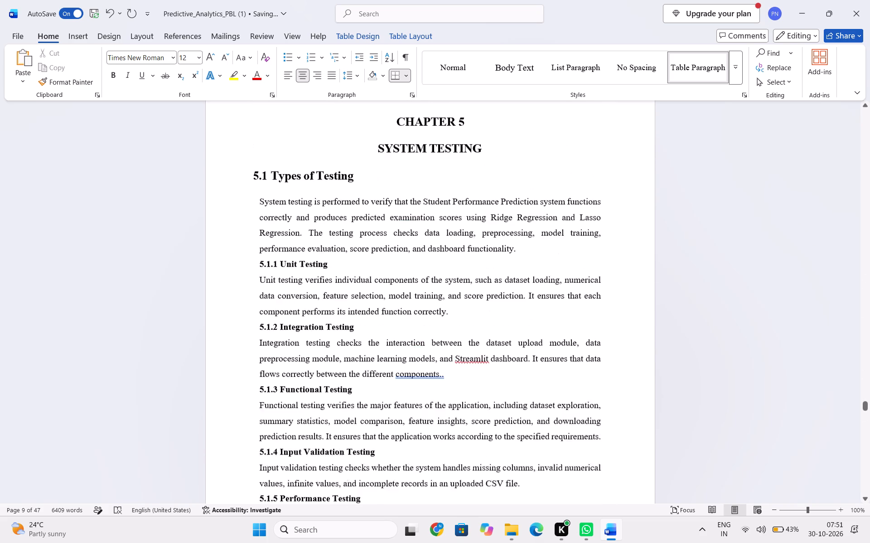
pyautogui.scroll(-2, 510, 380)
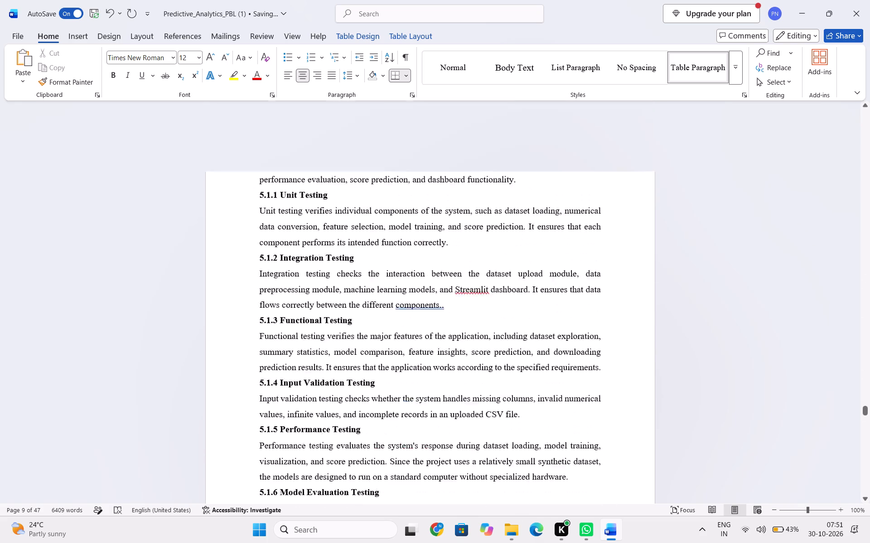
pyautogui.scroll(-7, 510, 380)
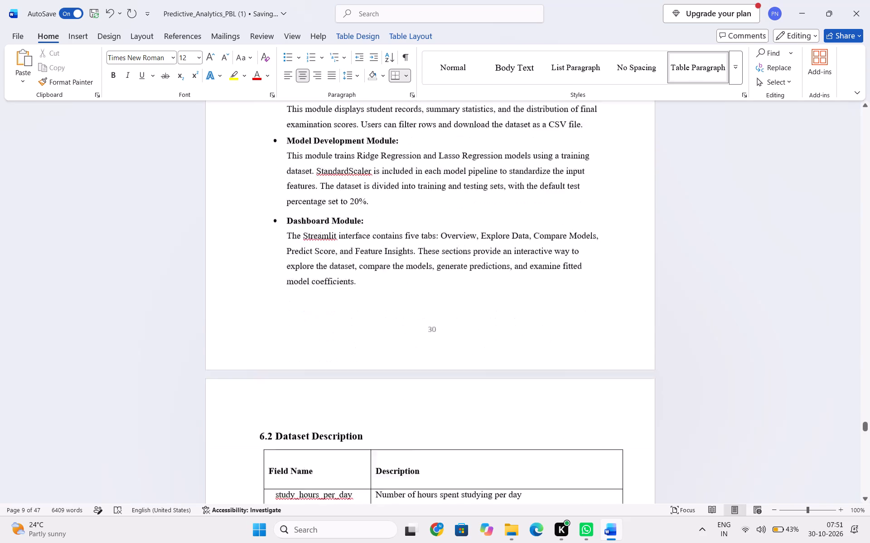
pyautogui.scroll(-2, 510, 380)
pyautogui.scroll(1, 510, 380)
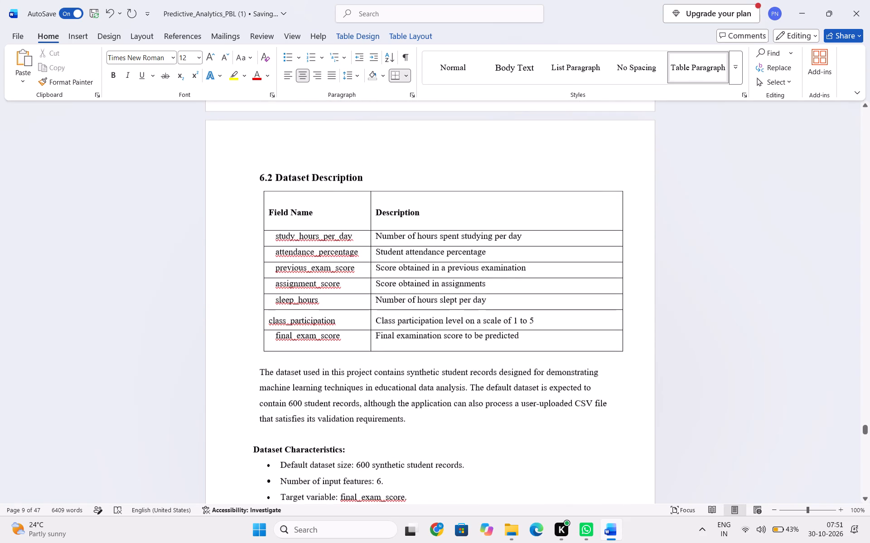
pyautogui.scroll(-6, 502, 372)
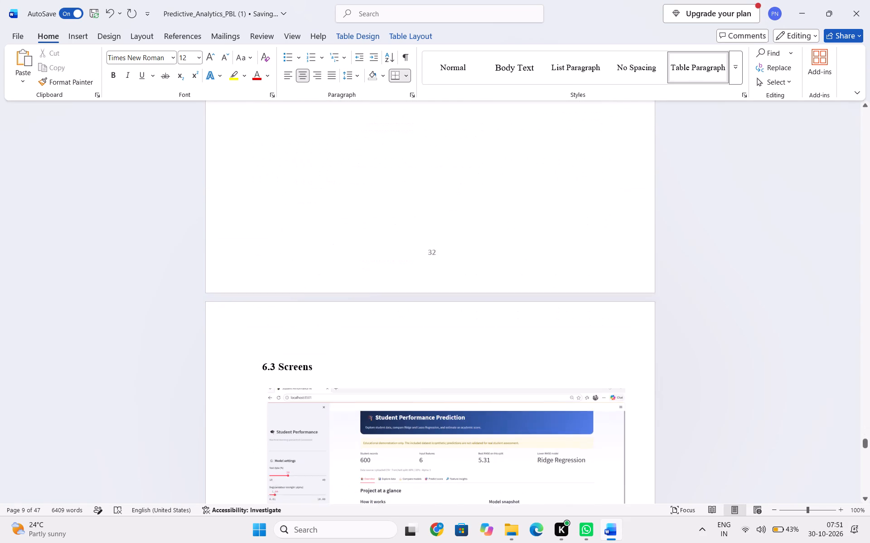
pyautogui.scroll(5, 502, 372)
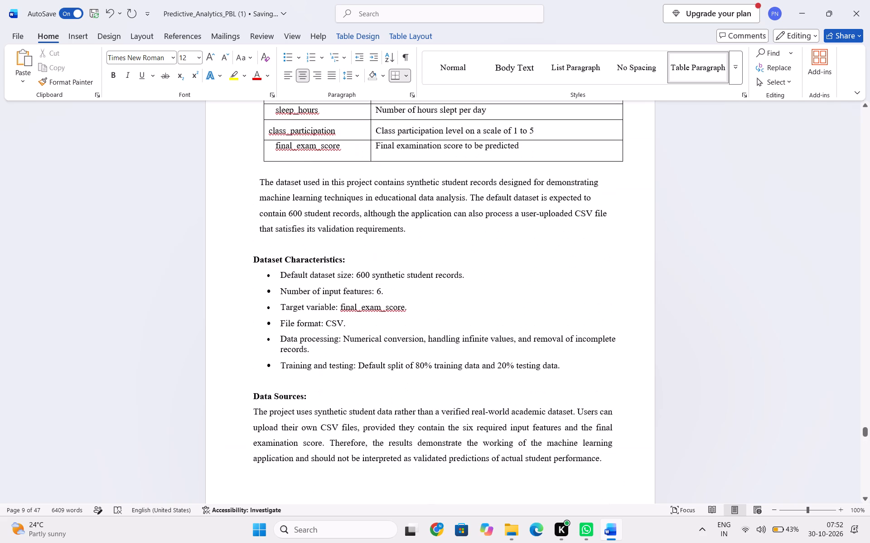
pyautogui.scroll(2, 502, 372)
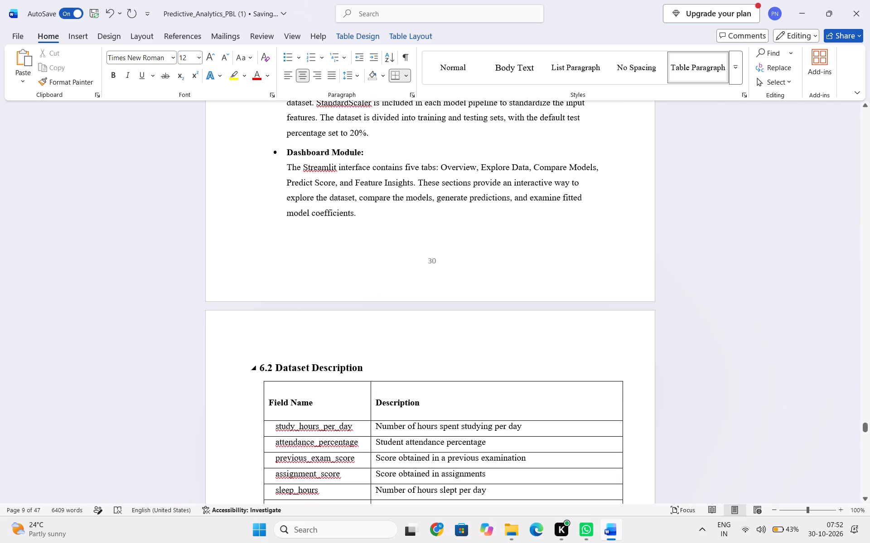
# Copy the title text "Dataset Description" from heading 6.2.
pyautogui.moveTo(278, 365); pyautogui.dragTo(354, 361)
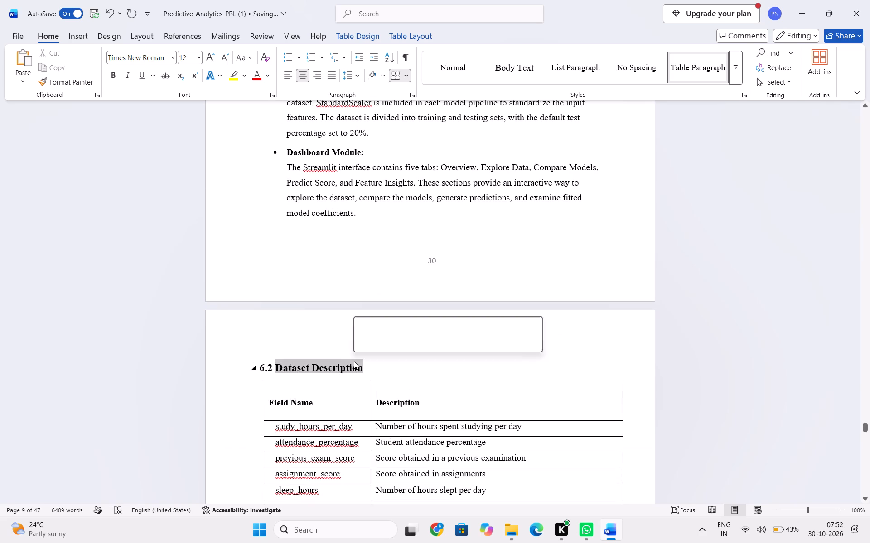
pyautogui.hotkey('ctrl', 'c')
# Set the page number of Dataset Fields in the LIST OF TABLES to 31.
pyautogui.scroll(7, 412, 372)
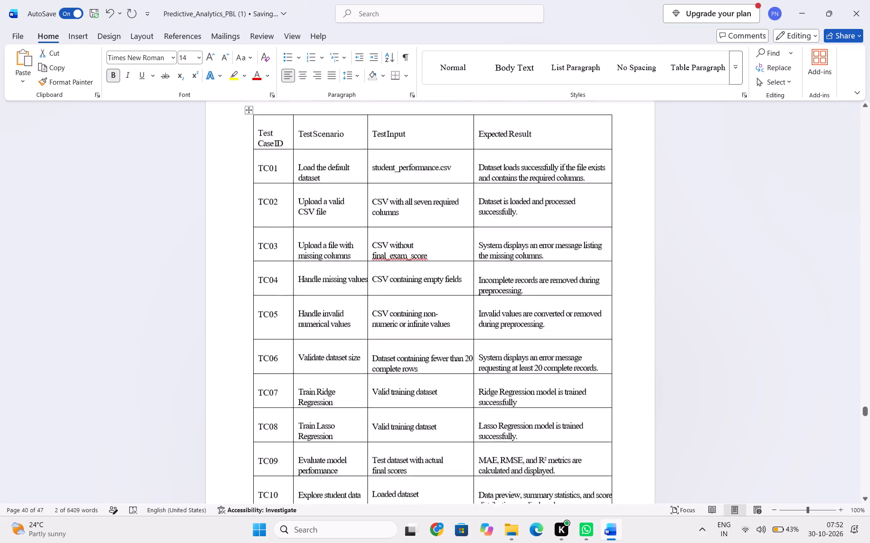
pyautogui.scroll(12, 411, 368)
pyautogui.scroll(-1, 411, 368)
pyautogui.scroll(15, 411, 368)
pyautogui.scroll(-1, 411, 368)
pyautogui.scroll(7, 411, 368)
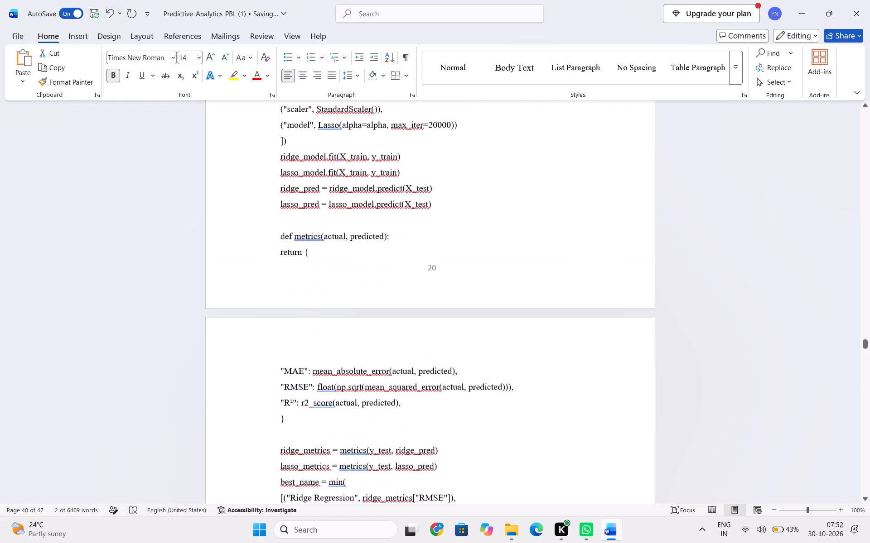
pyautogui.scroll(18, 411, 368)
pyautogui.scroll(8, 411, 368)
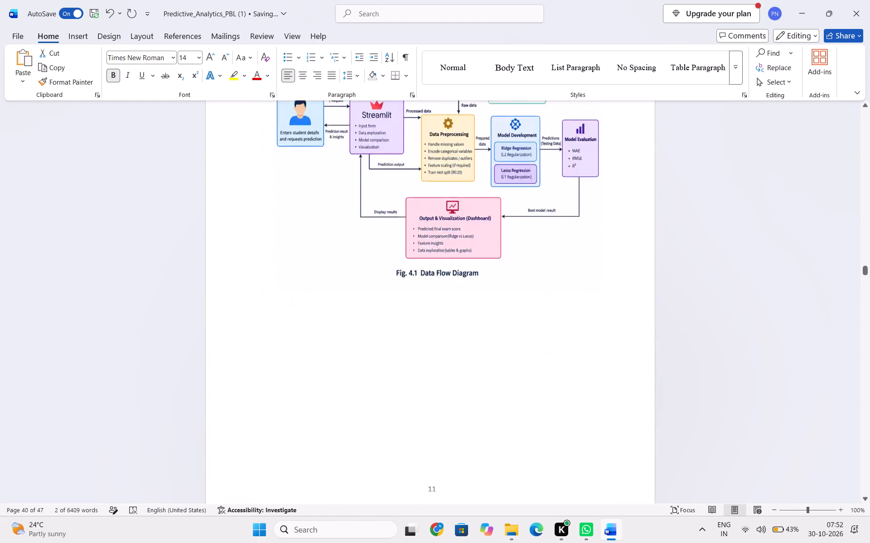
pyautogui.scroll(20, 411, 368)
pyautogui.scroll(6, 411, 368)
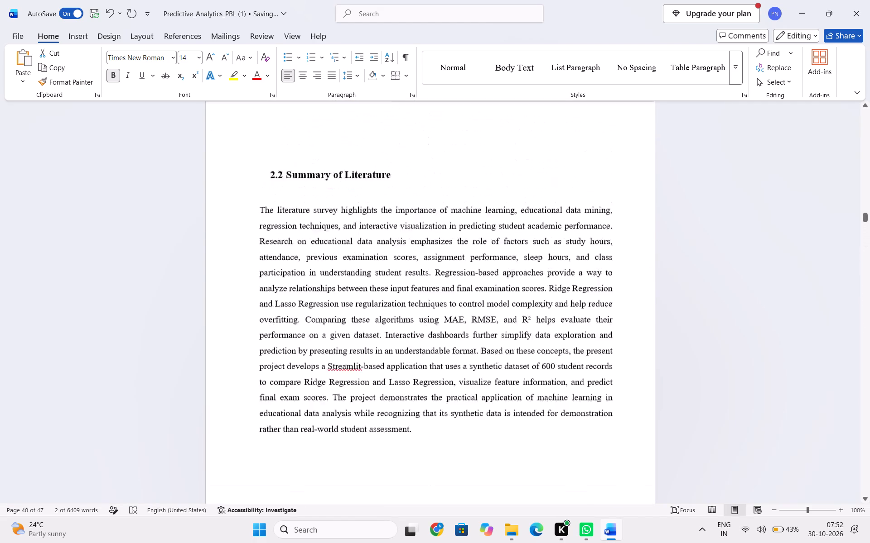
pyautogui.scroll(14, 411, 368)
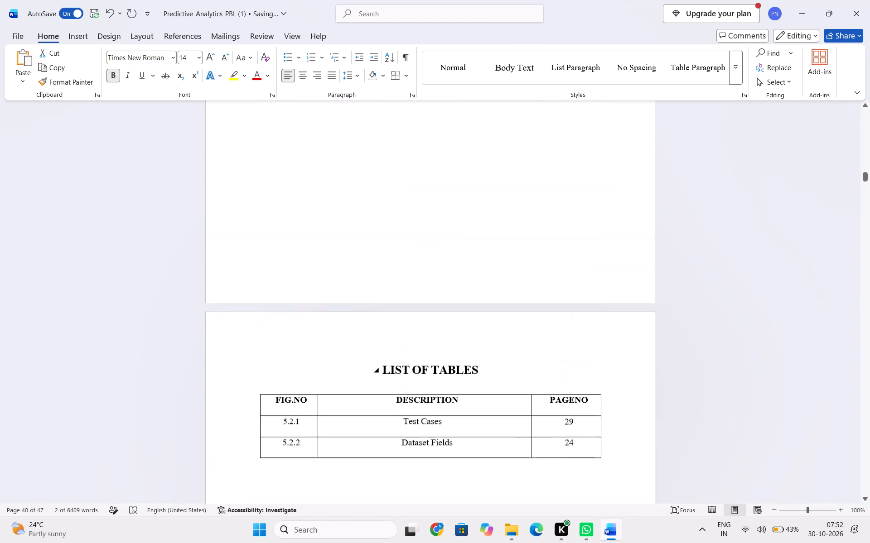
pyautogui.scroll(-1, 411, 368)
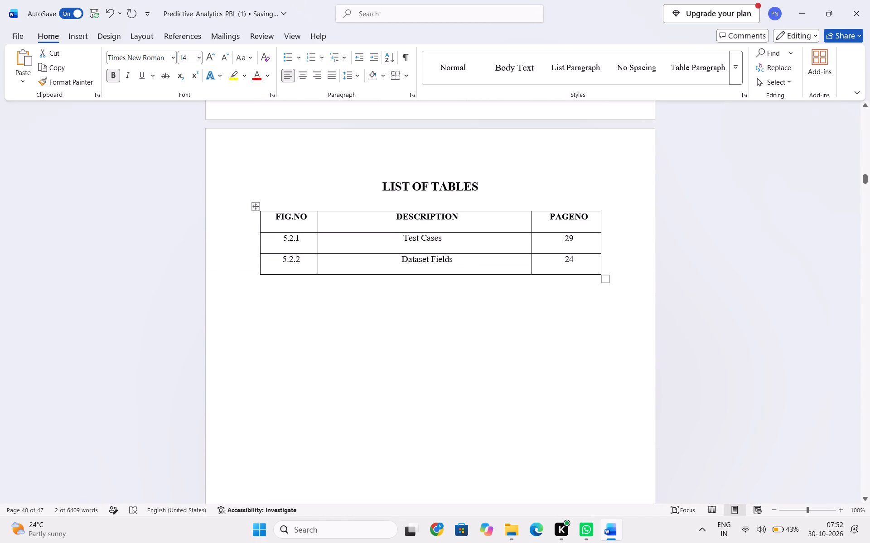
pyautogui.click(576, 263)
pyautogui.press('BackSpace')
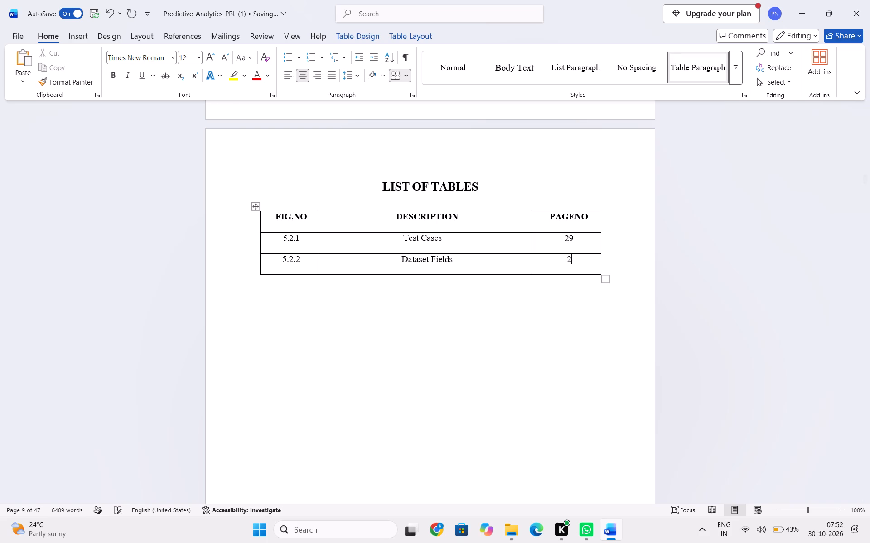
pyautogui.press('BackSpace')
pyautogui.write('31')
# Check the section number of the dataset fields table in chapter 6 against its LIST OF TABLES entry.
pyautogui.moveTo(865, 181); pyautogui.dragTo(859, 217)
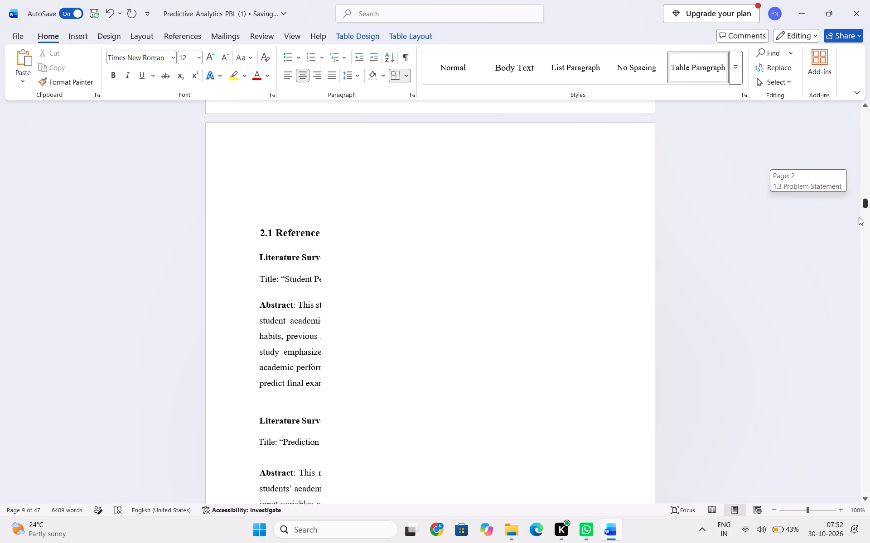
pyautogui.moveTo(859, 217); pyautogui.dragTo(869, 324)
pyautogui.scroll(-13, 325, 371)
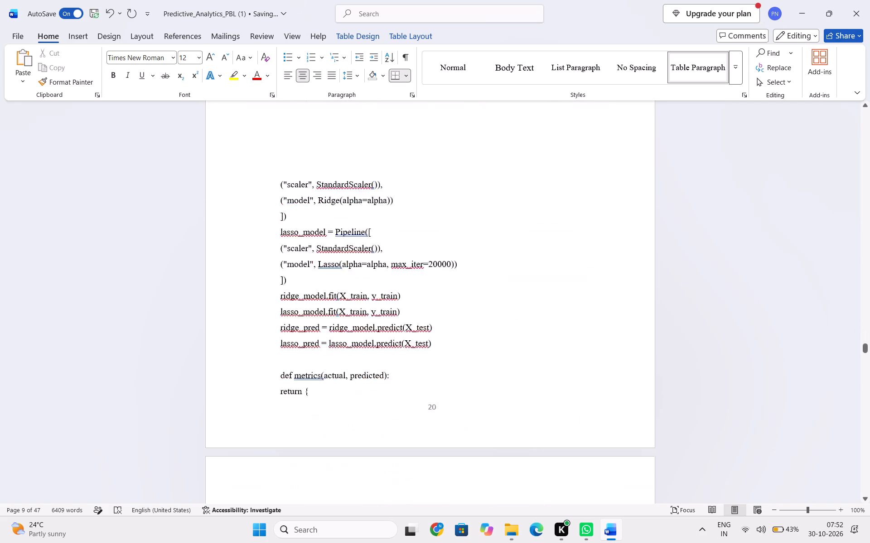
pyautogui.scroll(-20, 322, 367)
pyautogui.scroll(-6, 322, 367)
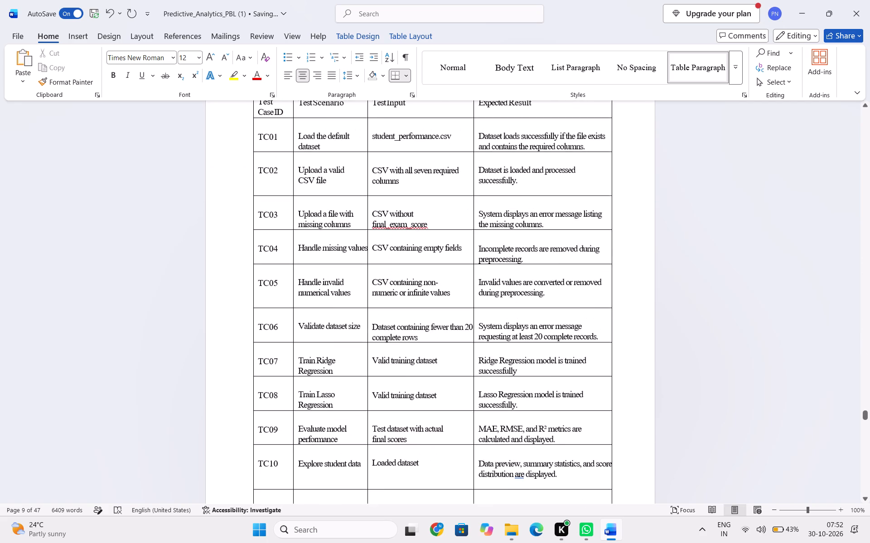
pyautogui.scroll(-7, 321, 363)
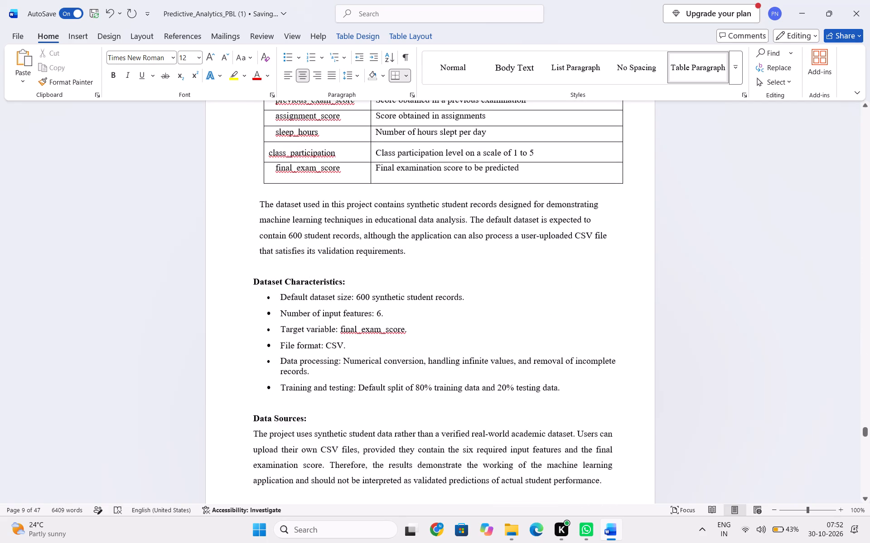
pyautogui.scroll(16, 321, 363)
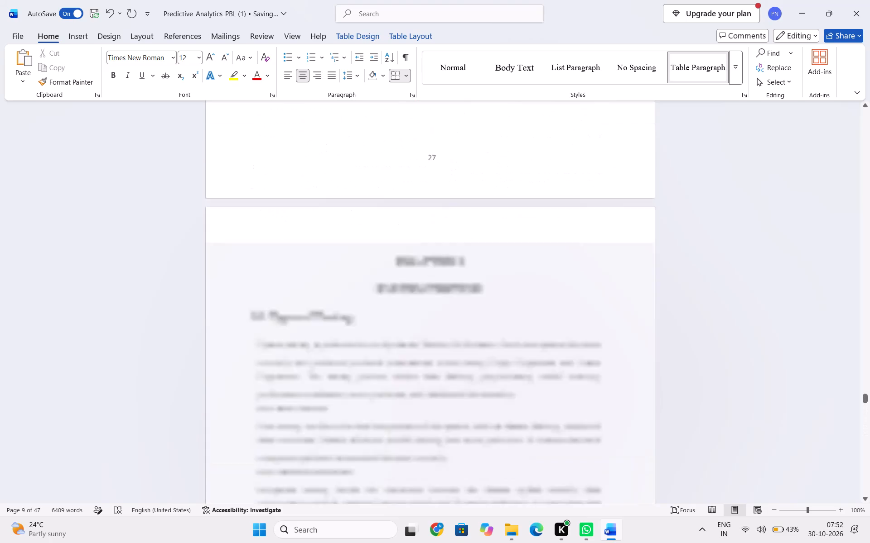
pyautogui.scroll(6, 329, 351)
pyautogui.scroll(-1, 329, 351)
pyautogui.scroll(5, 329, 351)
pyautogui.scroll(-1, 329, 351)
pyautogui.scroll(5, 329, 351)
pyautogui.scroll(-1, 329, 351)
pyautogui.scroll(20, 329, 351)
pyautogui.scroll(8, 329, 351)
pyautogui.scroll(-1, 329, 351)
pyautogui.scroll(8, 329, 351)
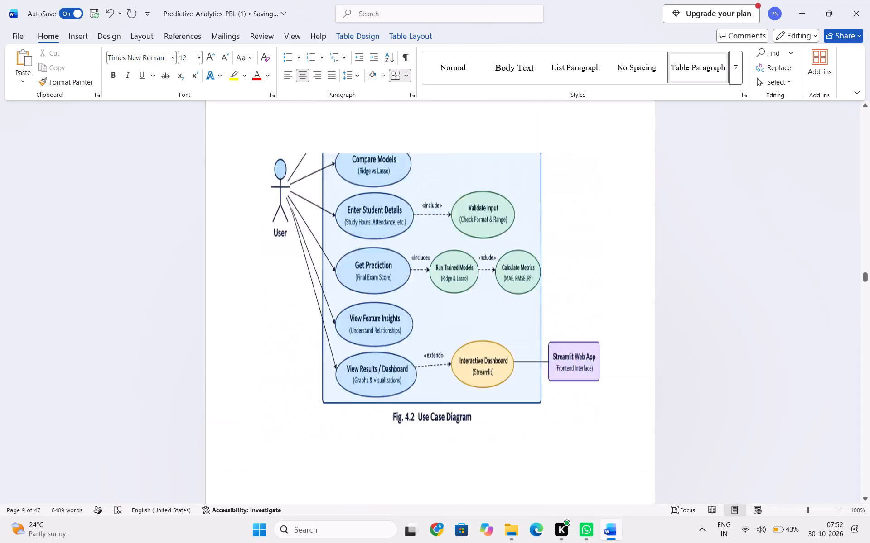
pyautogui.scroll(3, 329, 350)
pyautogui.scroll(-1, 329, 350)
pyautogui.scroll(8, 329, 350)
pyautogui.scroll(-1, 329, 350)
pyautogui.scroll(1, 329, 350)
pyautogui.scroll(-1, 329, 350)
pyautogui.scroll(7, 329, 350)
pyautogui.scroll(-1, 329, 349)
pyautogui.scroll(20, 329, 349)
pyautogui.scroll(2, 329, 349)
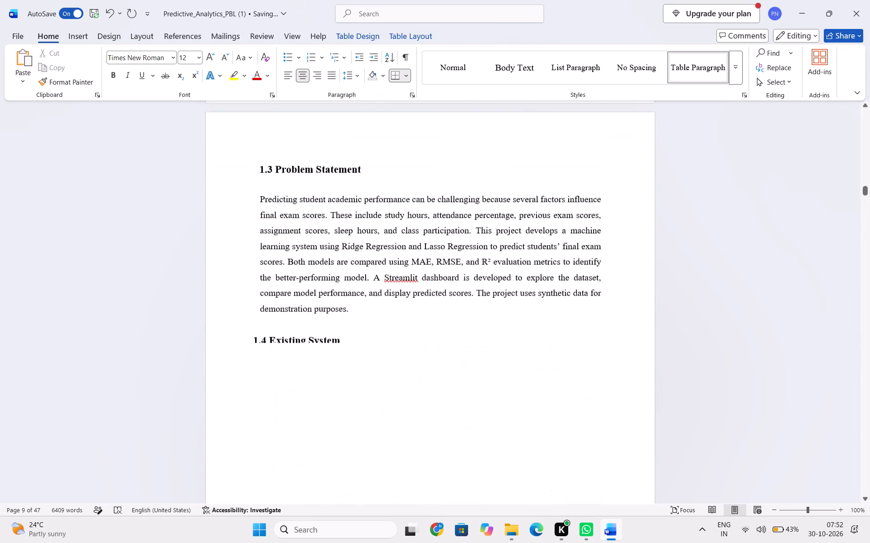
pyautogui.scroll(4, 330, 348)
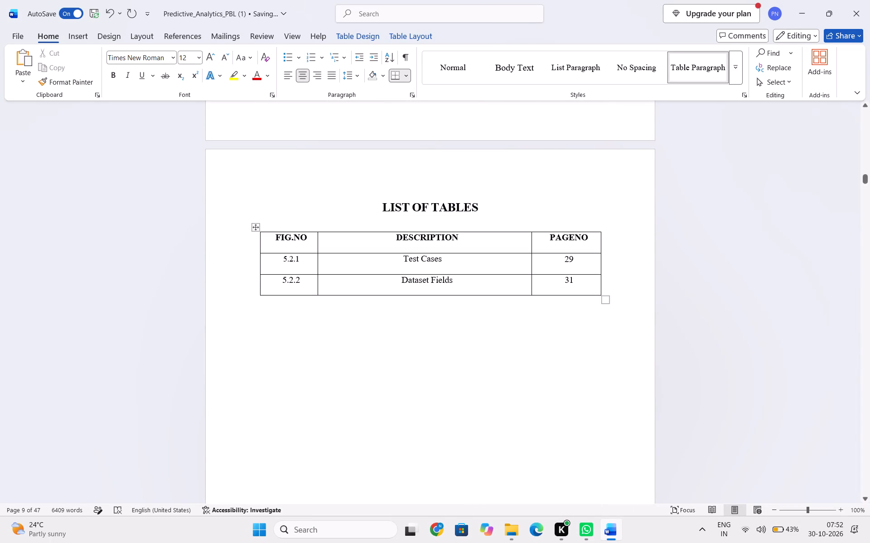
# Change the FIG.NO of Dataset Fields in the LIST OF TABLES to 6.2.2.
pyautogui.click(288, 284)
pyautogui.click(285, 283)
pyautogui.press('BackSpace')
pyautogui.press('6')
# Review the numbering in the LIST OF SCREENSHOTS, the list of figures and the table of contents.
pyautogui.scroll(5, 285, 286)
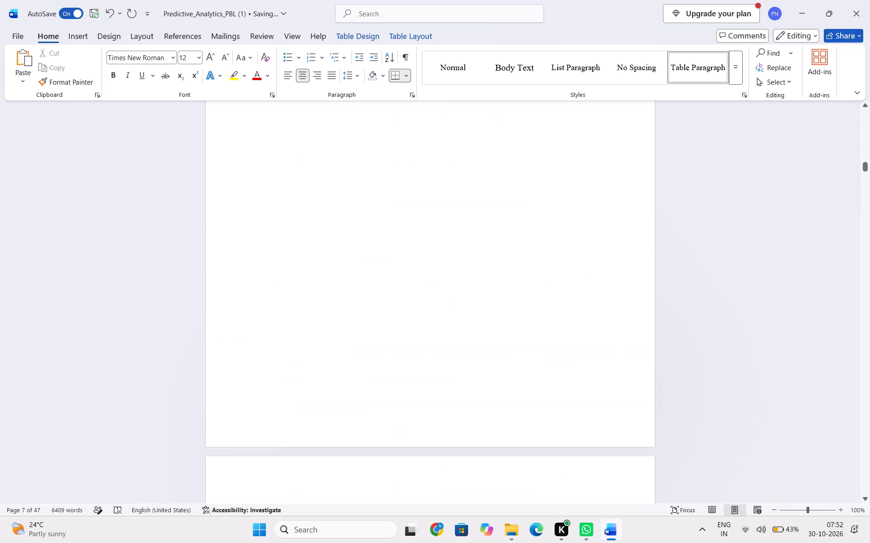
pyautogui.scroll(2, 285, 286)
pyautogui.scroll(-3, 285, 286)
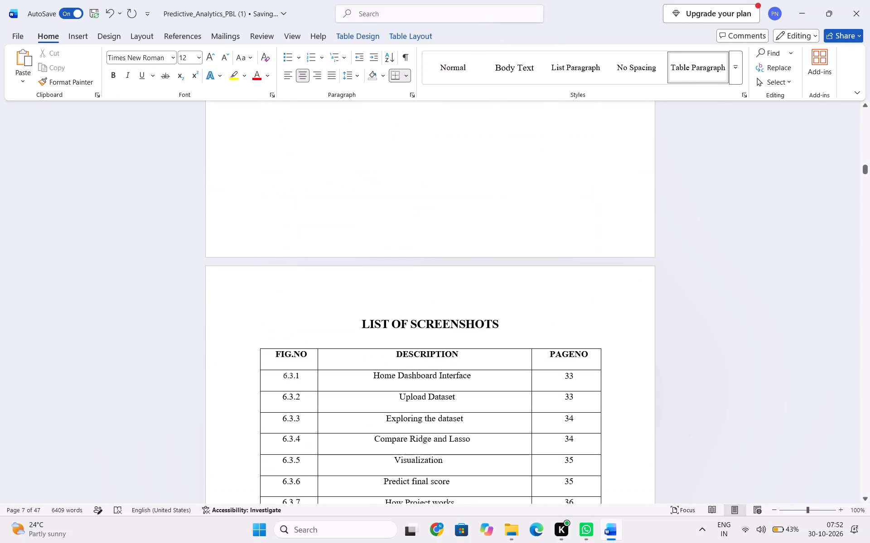
pyautogui.scroll(5, 285, 286)
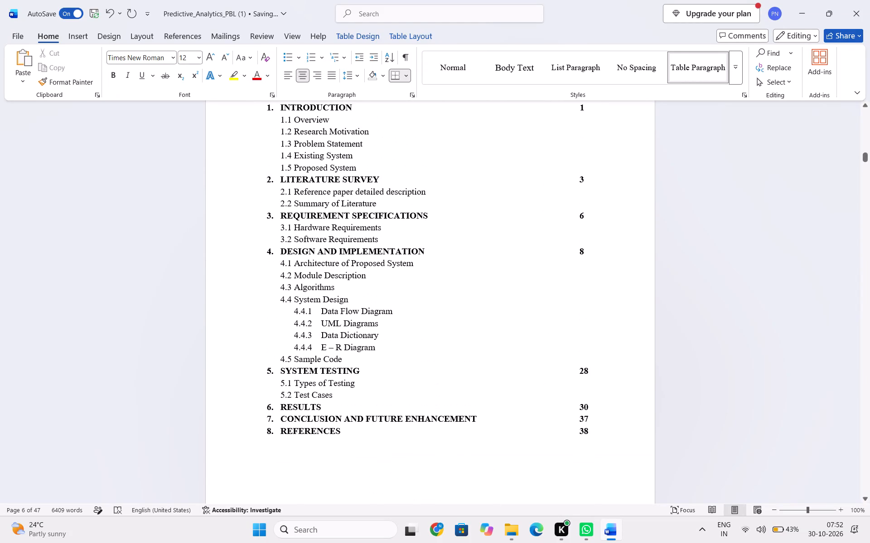
pyautogui.scroll(-4, 285, 288)
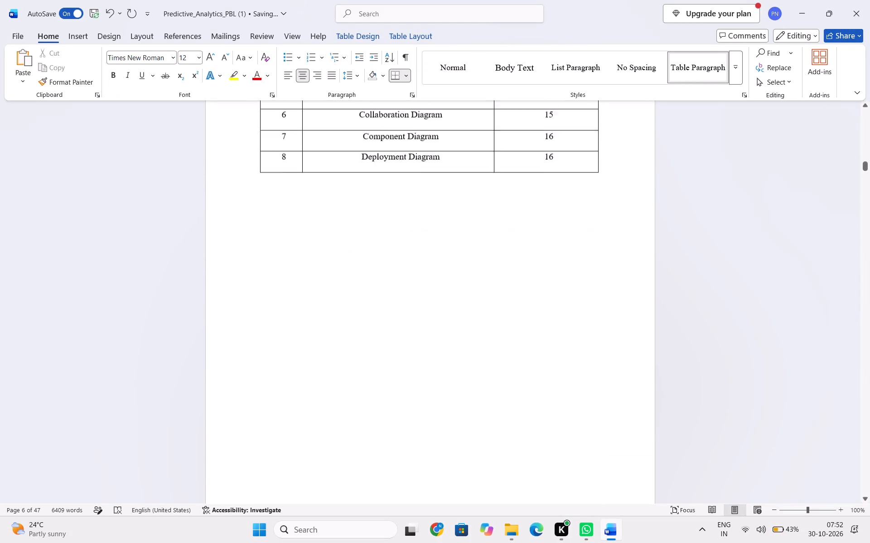
pyautogui.scroll(-5, 285, 288)
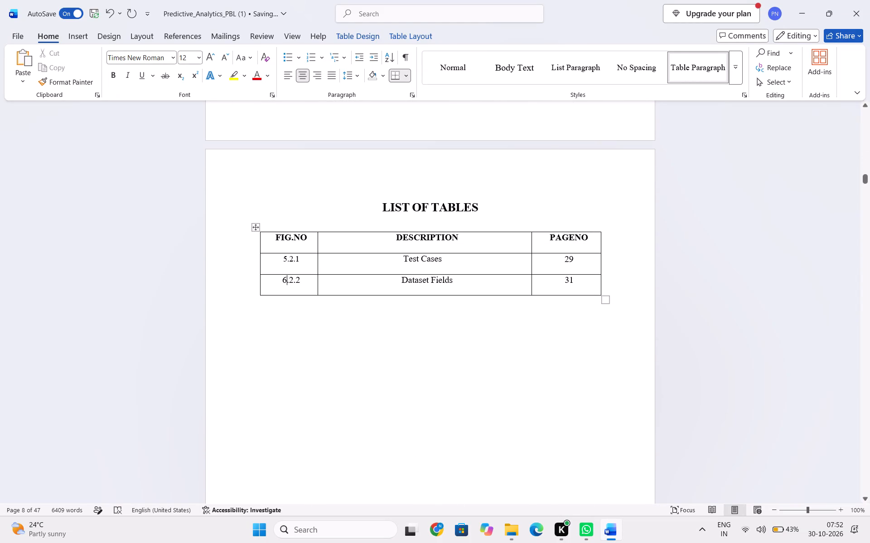
# Shorten the FIG.NO of Dataset Fields in the LIST OF TABLES to 6.2.
pyautogui.click(303, 283)
pyautogui.press('BackSpace')
pyautogui.press('BackSpace')
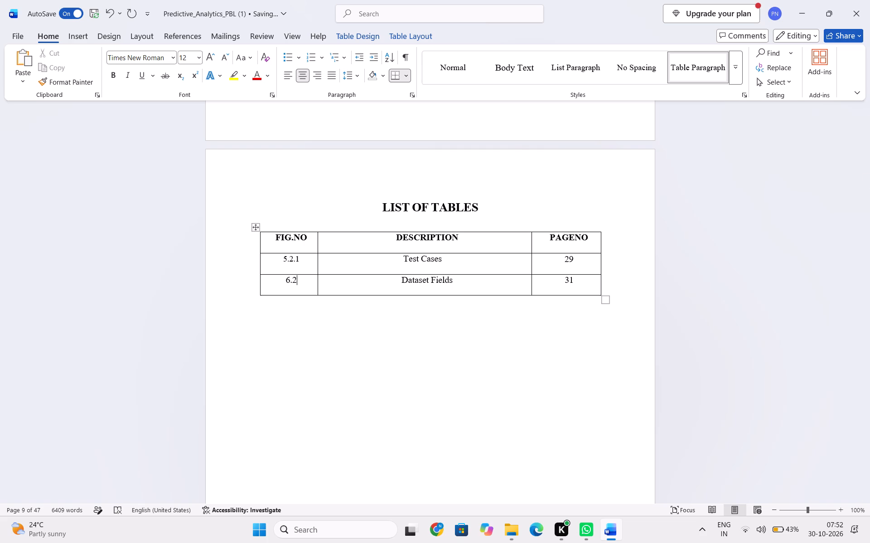
# Save a copy of the report in the Downloads folder as the Word document Predictive_Analytics_PBL (1).
pyautogui.scroll(-20, 303, 282)
pyautogui.scroll(-4, 303, 282)
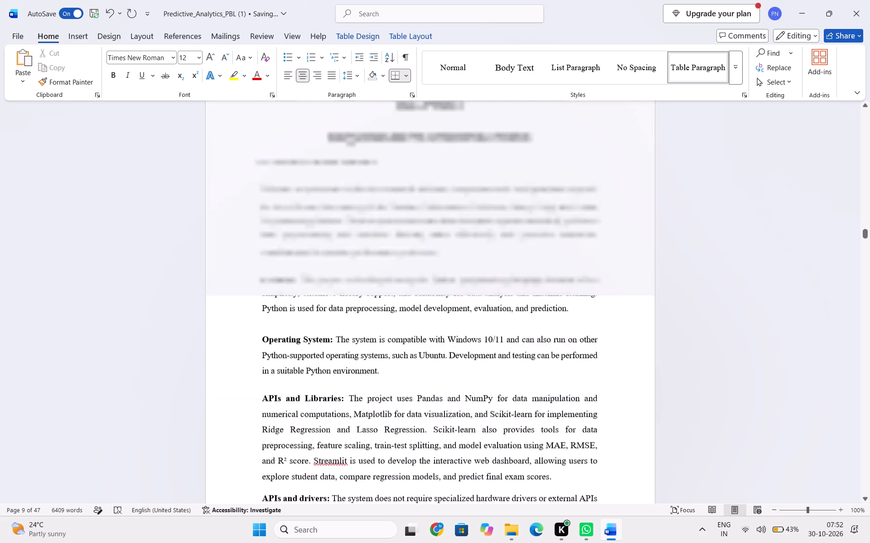
pyautogui.scroll(-20, 303, 282)
pyautogui.scroll(-12, 303, 282)
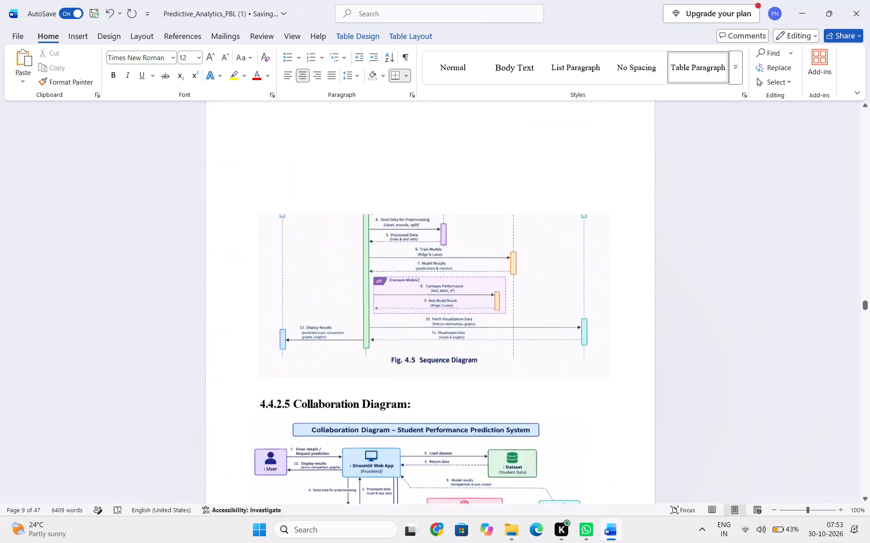
pyautogui.scroll(-18, 303, 282)
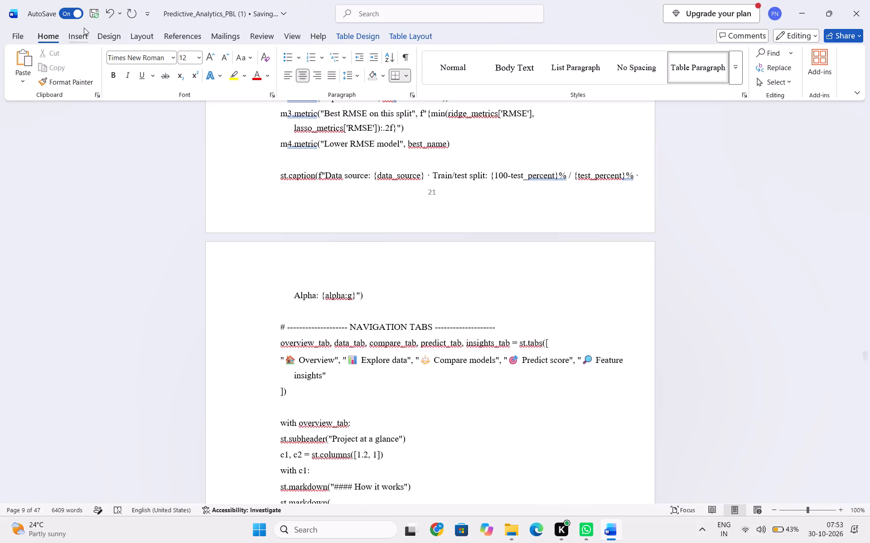
pyautogui.click(21, 39)
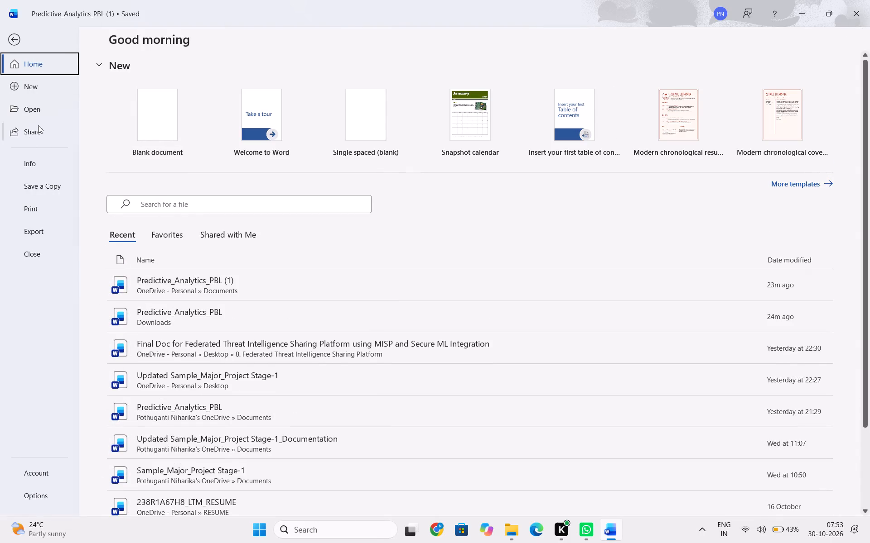
pyautogui.click(49, 190)
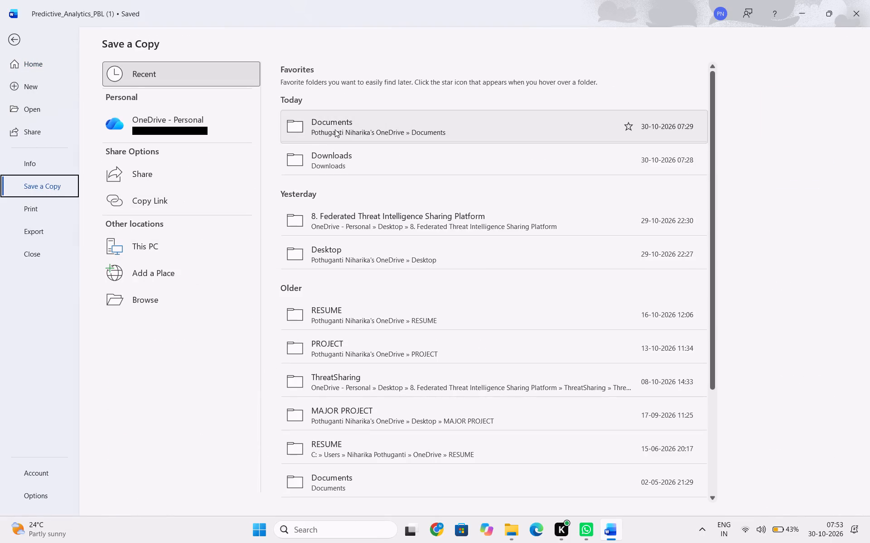
pyautogui.click(341, 155)
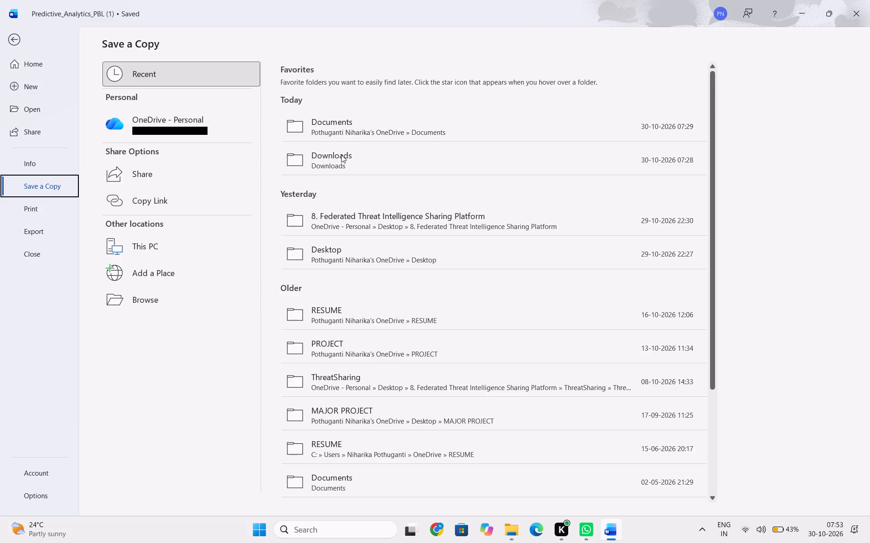
pyautogui.click(424, 165)
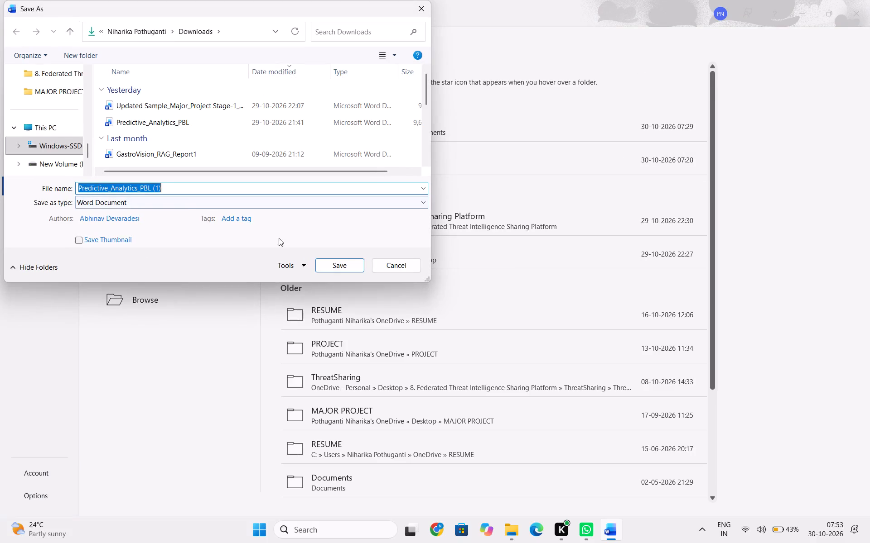
pyautogui.click(188, 188)
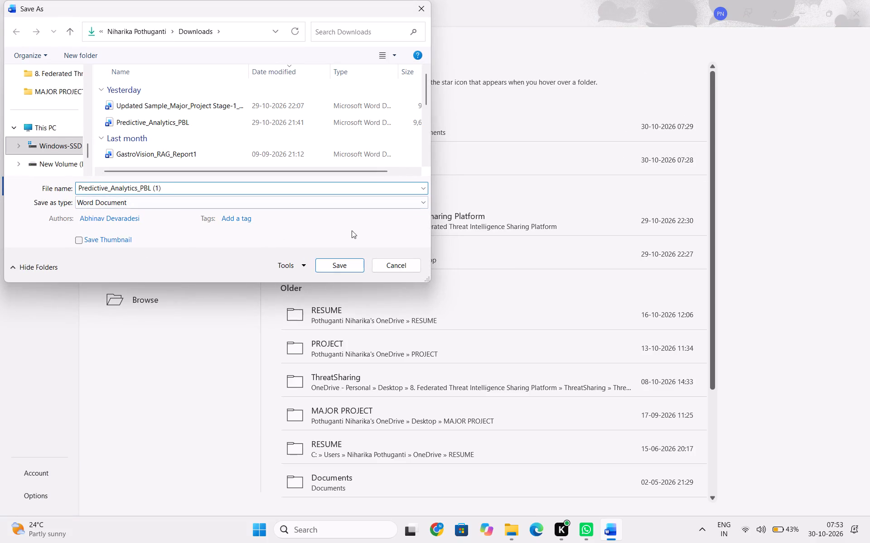
pyautogui.click(341, 267)
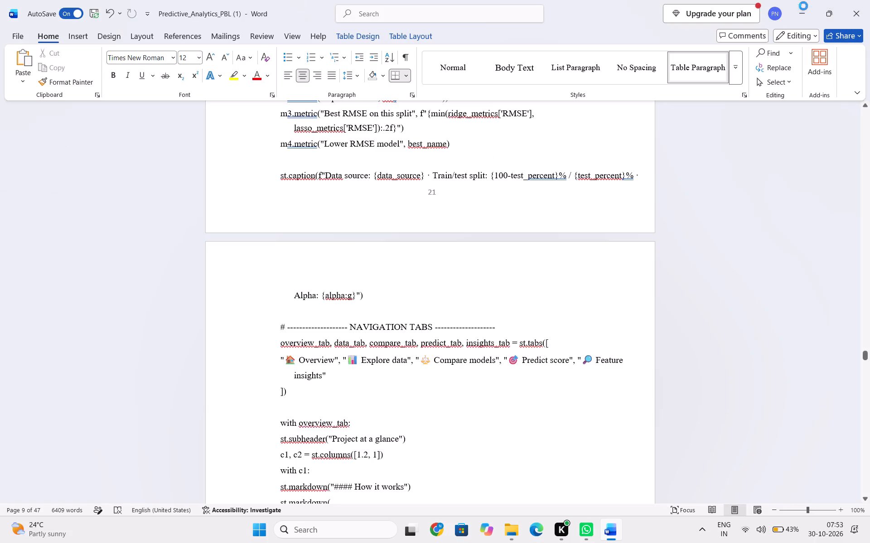
# Close the report's document window.
pyautogui.click(847, 13)
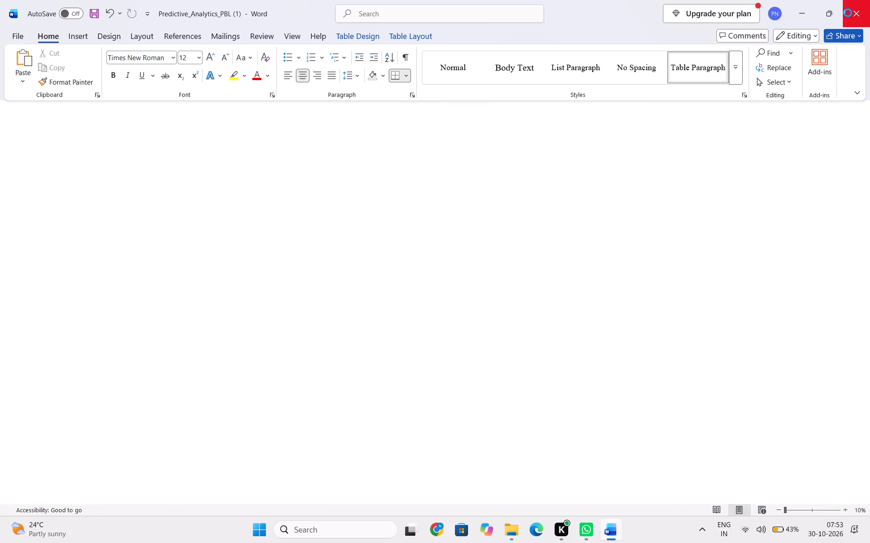
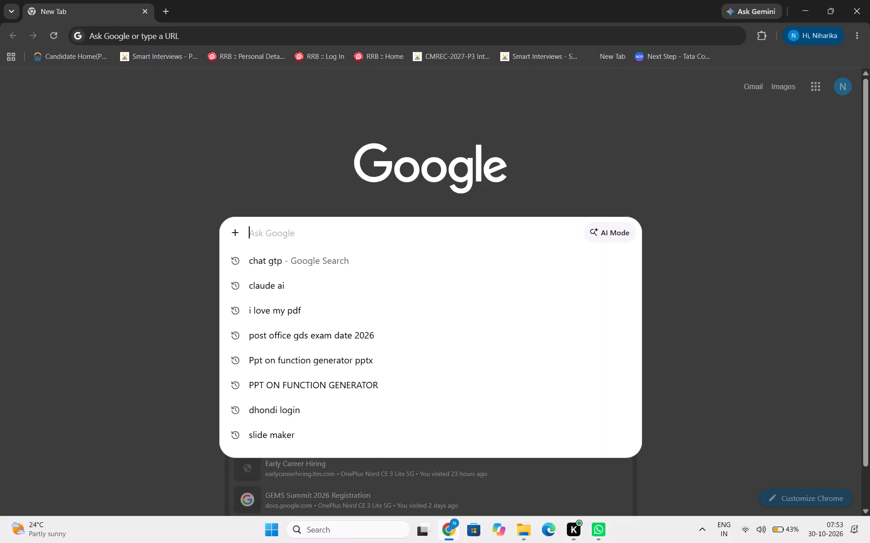
# Search the web for "i love my pdf" and open the Word to PDF converter on the iLovePDF site.
pyautogui.write('i l')
pyautogui.click(354, 291)
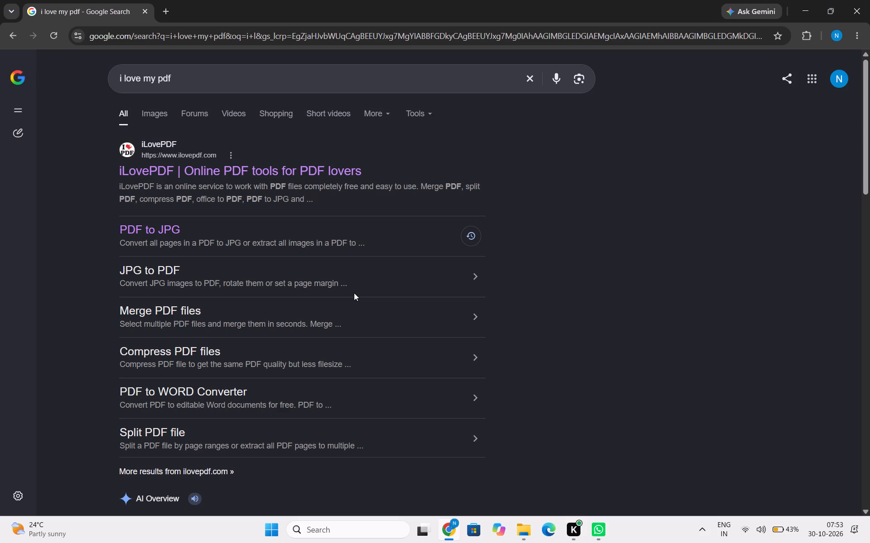
pyautogui.click(285, 172)
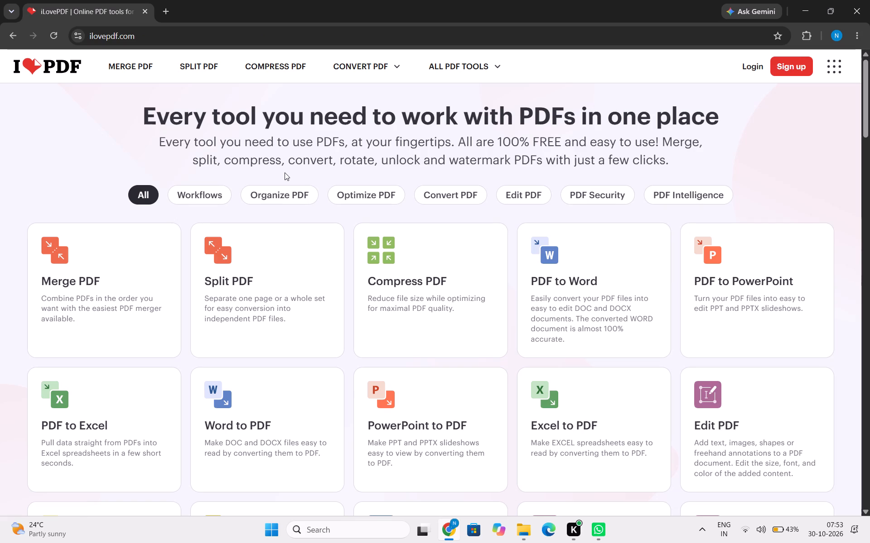
pyautogui.click(218, 424)
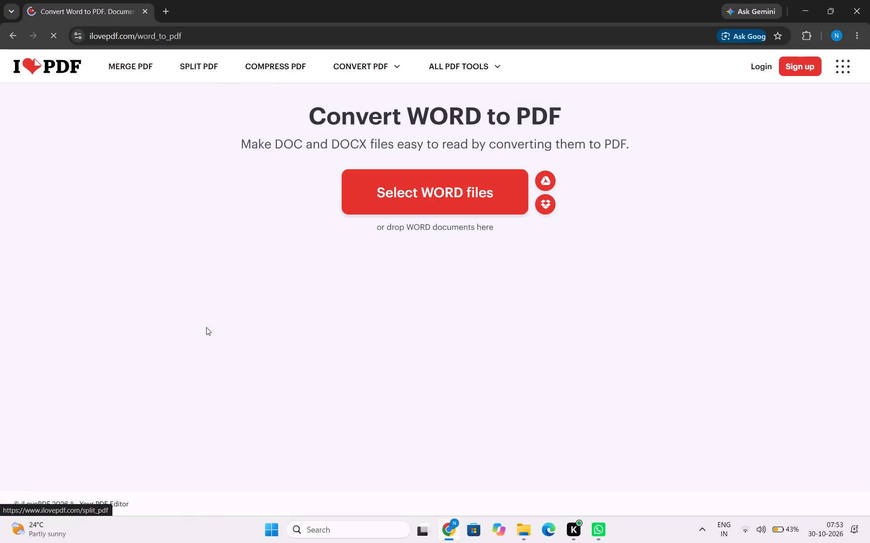
# Load the Word document Predictive_Analytics_PBL (1) from the Downloads folder into the converter and start its conversion to PDF.
pyautogui.click(408, 200)
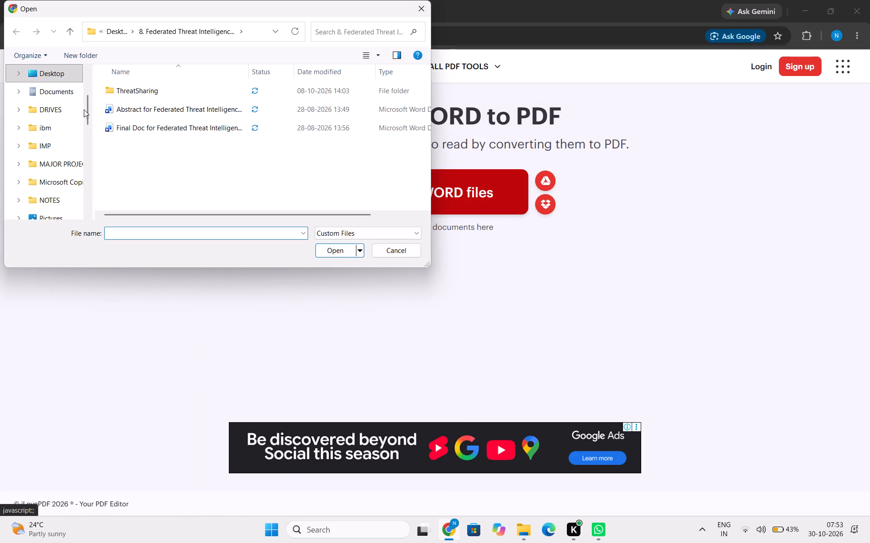
pyautogui.scroll(-1, 58, 208)
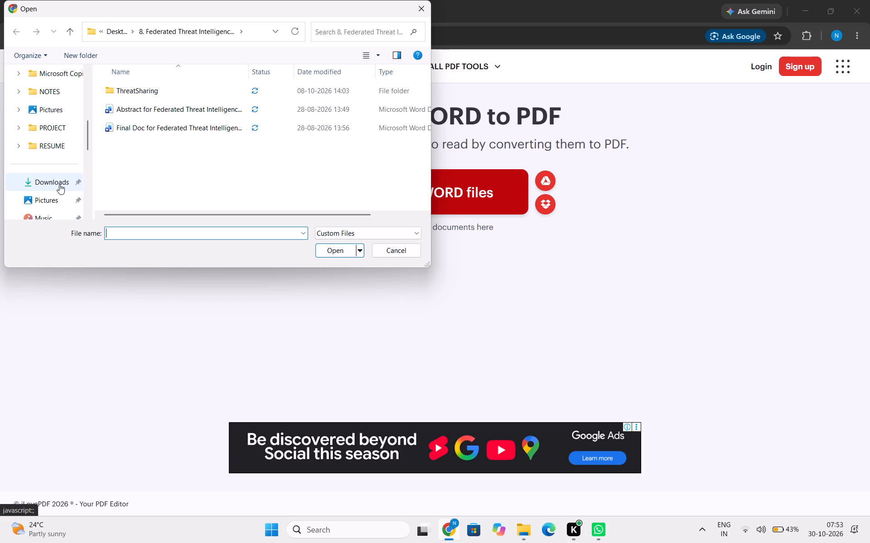
pyautogui.click(59, 184)
pyautogui.click(185, 108)
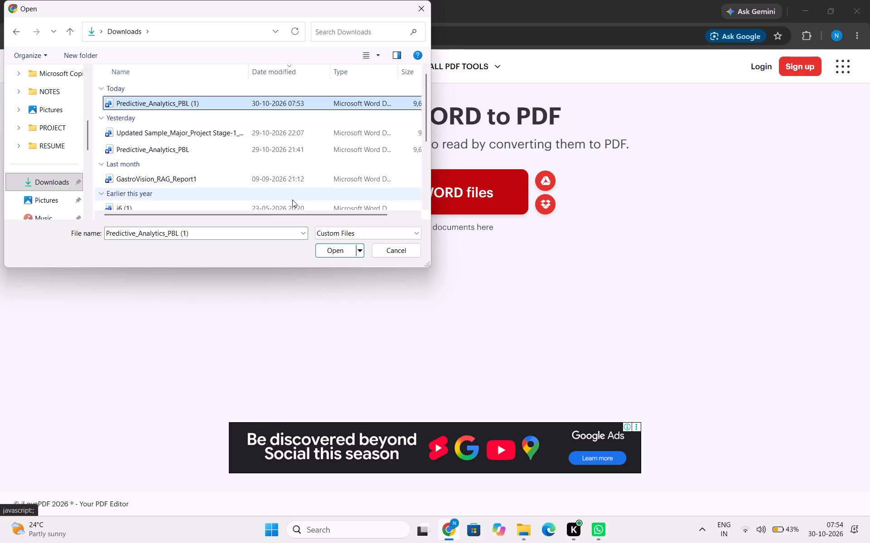
pyautogui.click(341, 243)
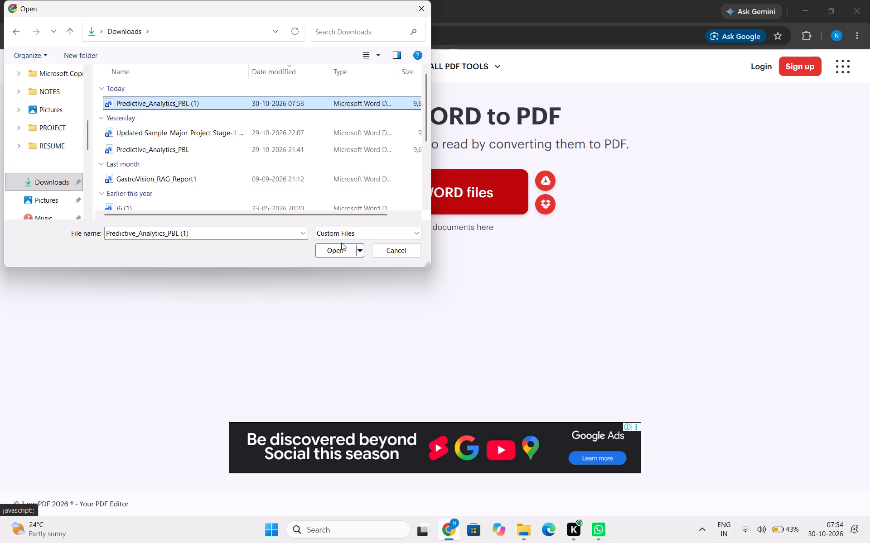
pyautogui.click(341, 245)
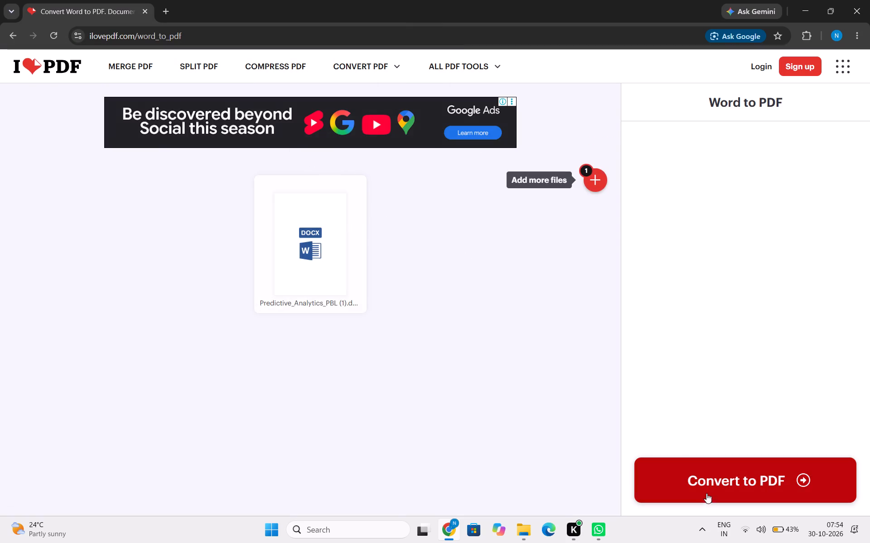
pyautogui.click(702, 481)
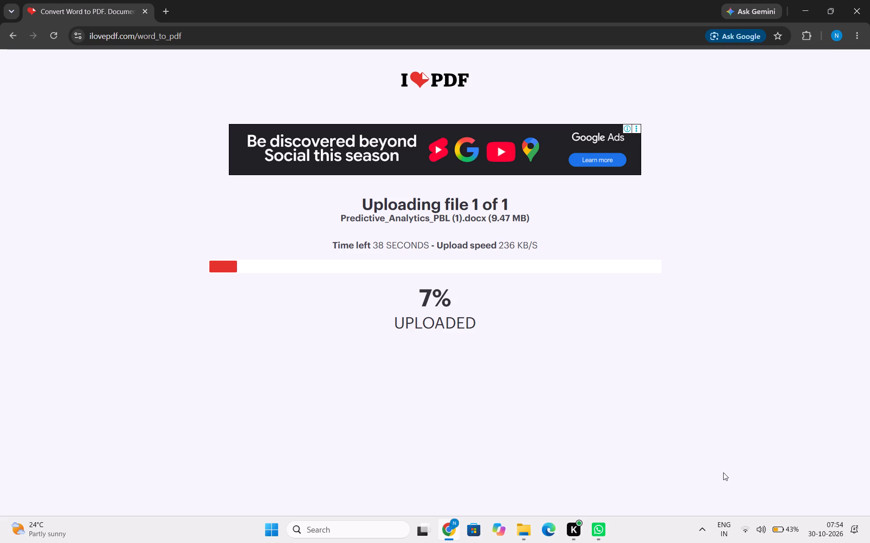